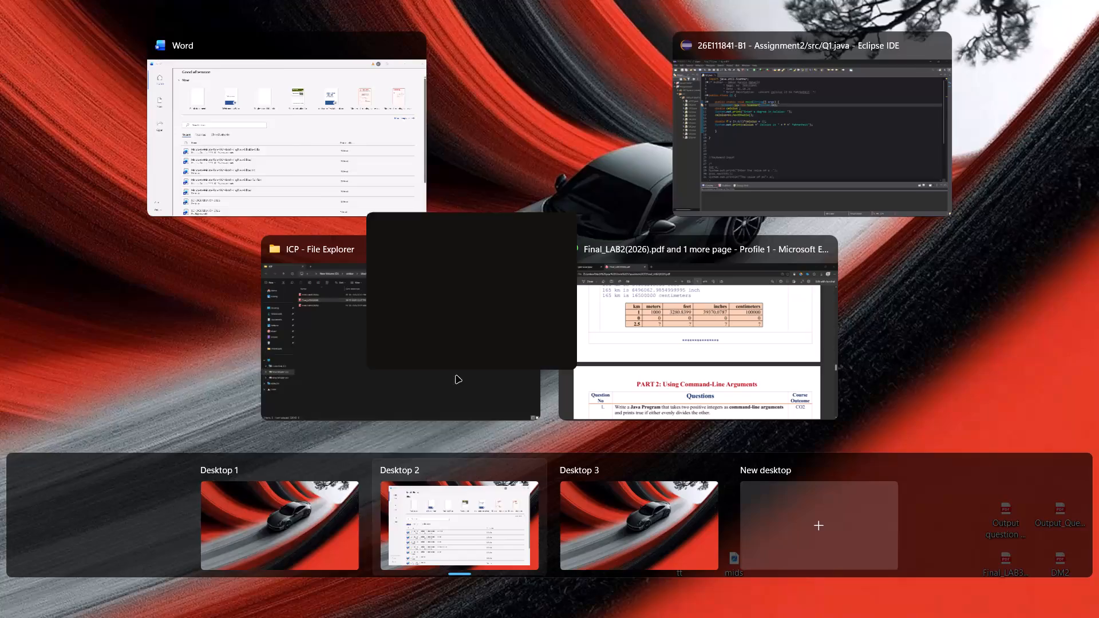
Switch to Eclipse and mark a screen snip around the whole Q1.java program, from the import line to the closing brace.
{"action": "left_click", "coordinate": [683, 340]}
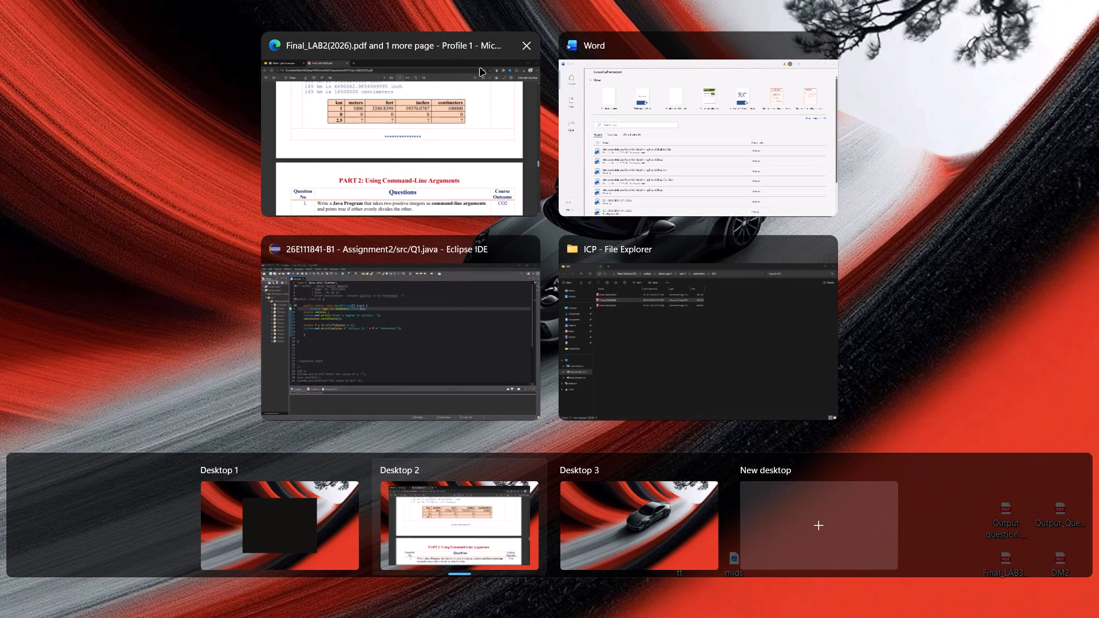
{"action": "left_click", "coordinate": [404, 323]}
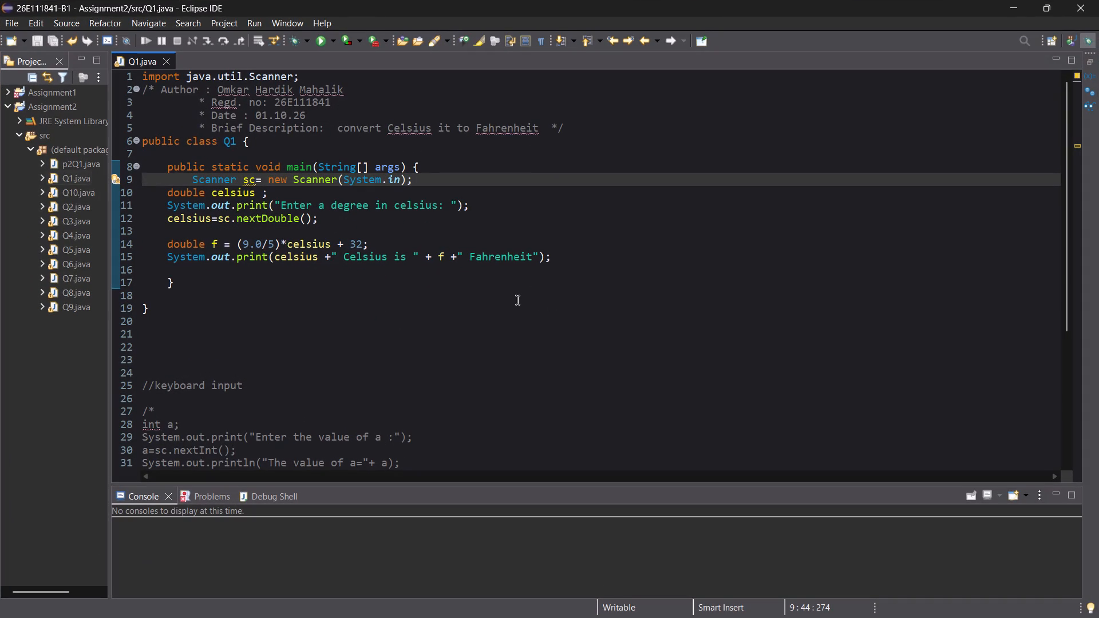
{"action": "key", "text": "Print"}
{"action": "left_click_drag", "start_coordinate": [131, 67], "coordinate": [591, 334]}
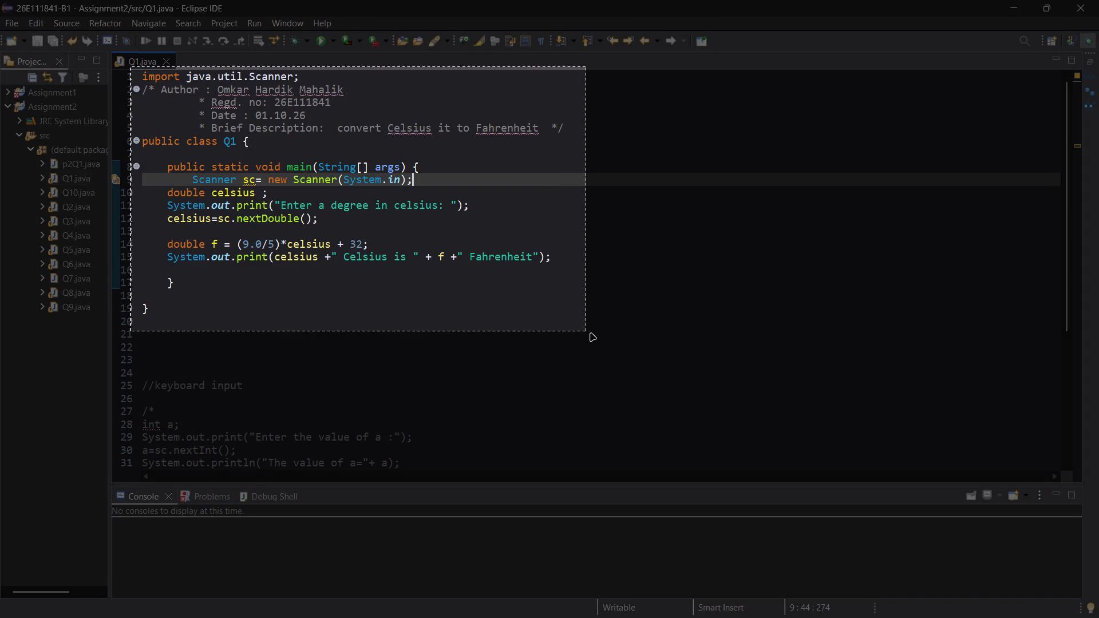
{"action": "left_click_drag", "start_coordinate": [591, 334], "coordinate": [602, 331]}
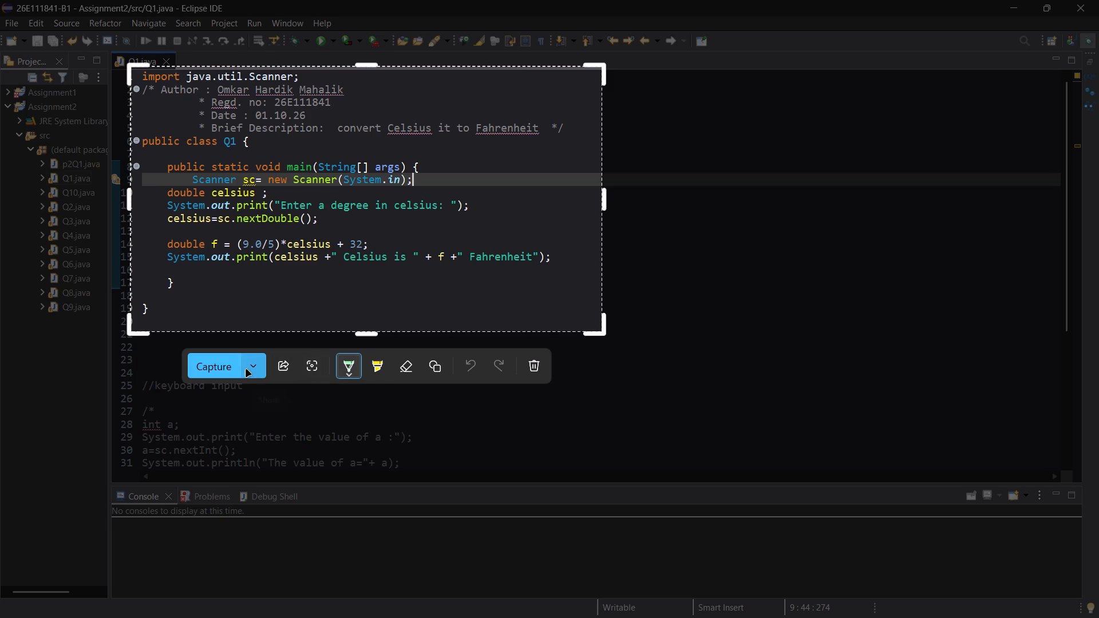
Set the snip's pen size to 4.
{"action": "left_click", "coordinate": [352, 376]}
{"action": "left_click_drag", "start_coordinate": [345, 327], "coordinate": [276, 330]}
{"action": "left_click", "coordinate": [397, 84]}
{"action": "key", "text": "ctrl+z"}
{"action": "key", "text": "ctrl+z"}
Handwrite "Q1" beside the author comment on the snip and copy the annotated image.
{"action": "left_click_drag", "start_coordinate": [388, 86], "coordinate": [379, 92]}
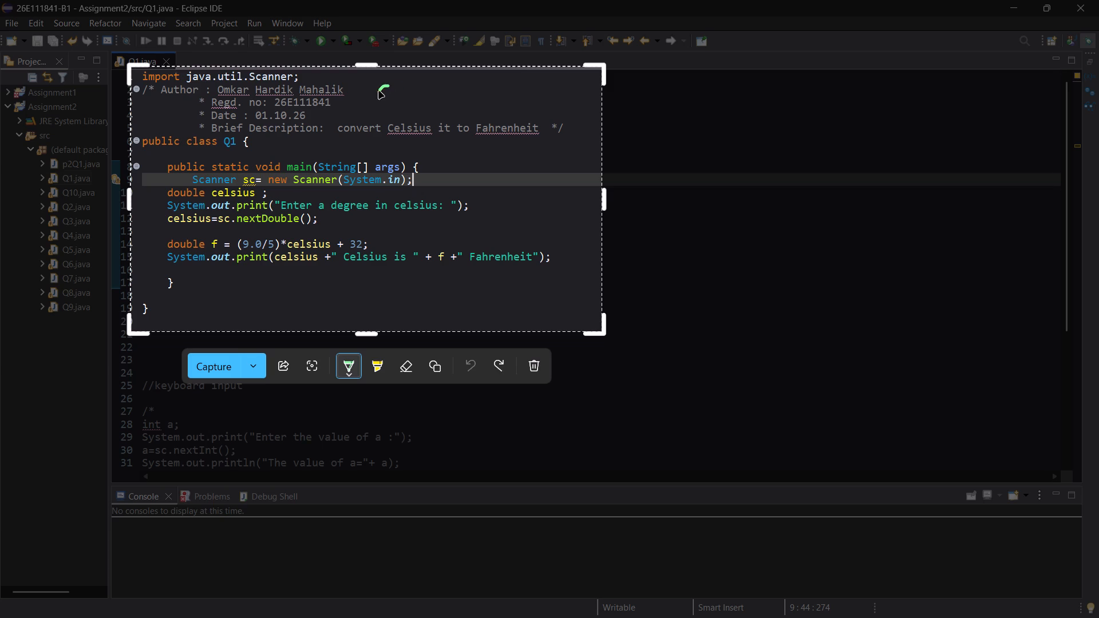
{"action": "left_click_drag", "start_coordinate": [379, 92], "coordinate": [392, 107]}
{"action": "left_click_drag", "start_coordinate": [392, 107], "coordinate": [386, 109]}
{"action": "left_click_drag", "start_coordinate": [406, 90], "coordinate": [407, 102]}
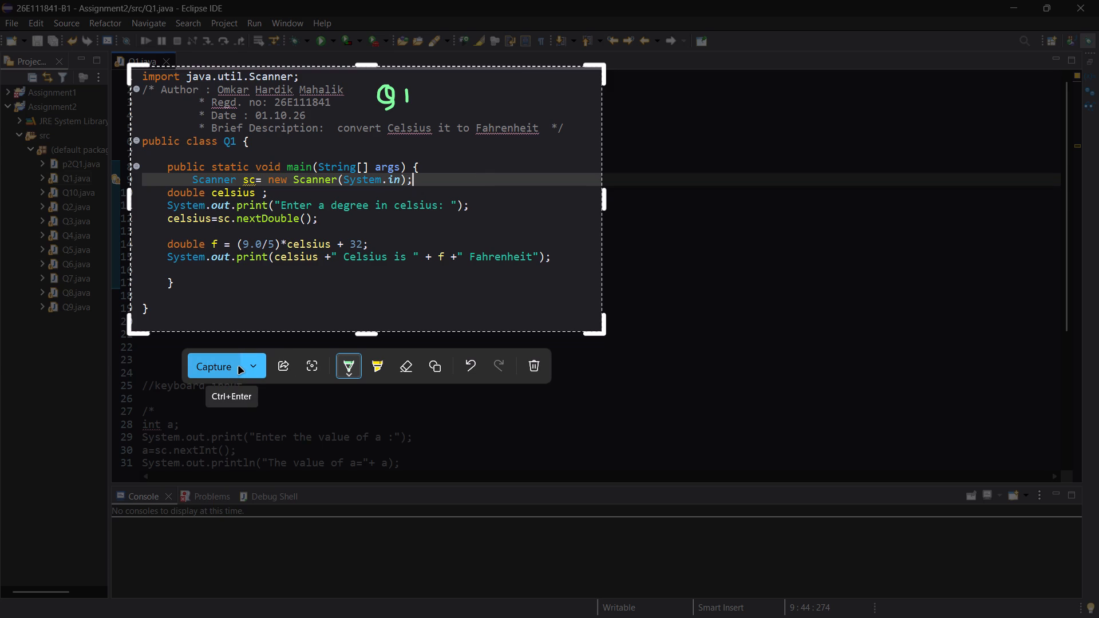
{"action": "key", "text": "ctrl+c"}
Switch to Word and create a document from the Single spaced (blank) template.
{"action": "key", "text": "alt+Tab"}
{"action": "key", "text": "alt+Tab"}
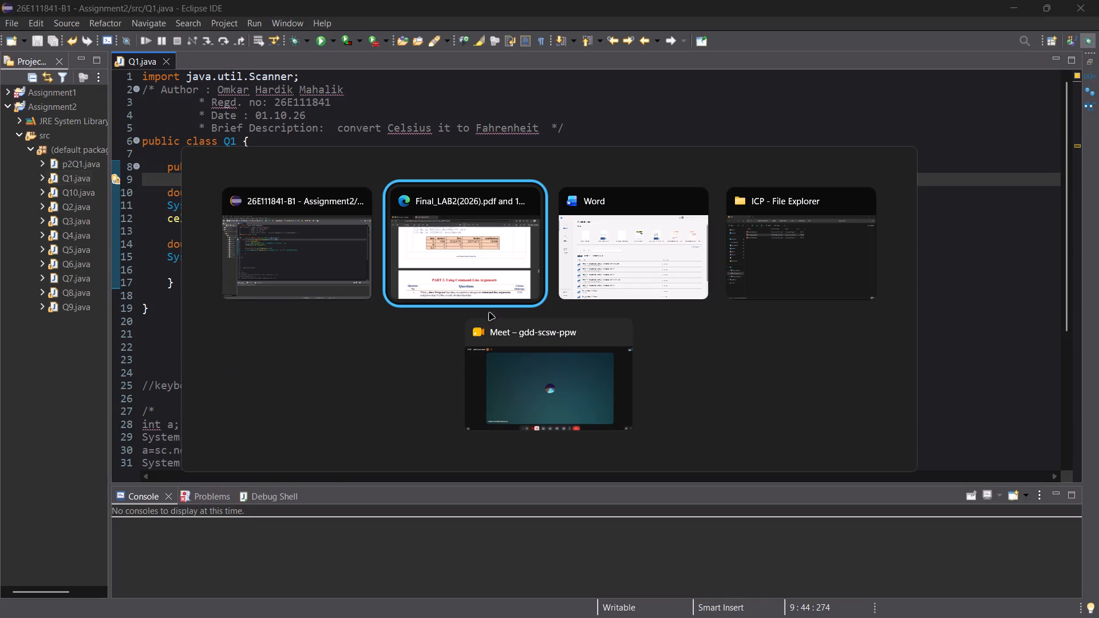
{"action": "left_click", "coordinate": [616, 245], "text": "alt"}
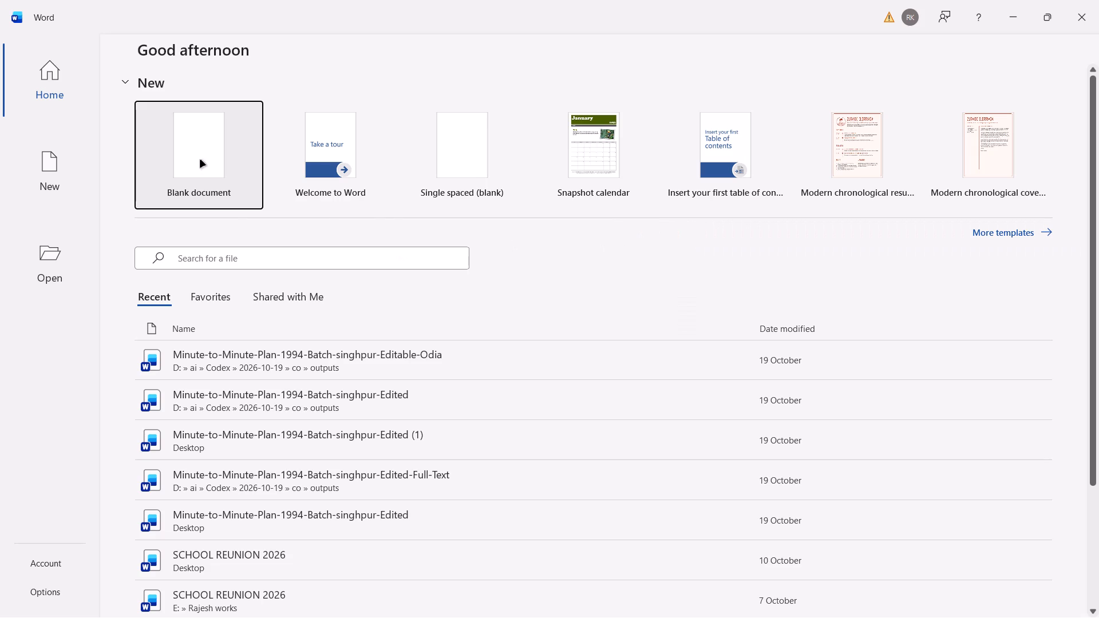
{"action": "left_click", "coordinate": [465, 157]}
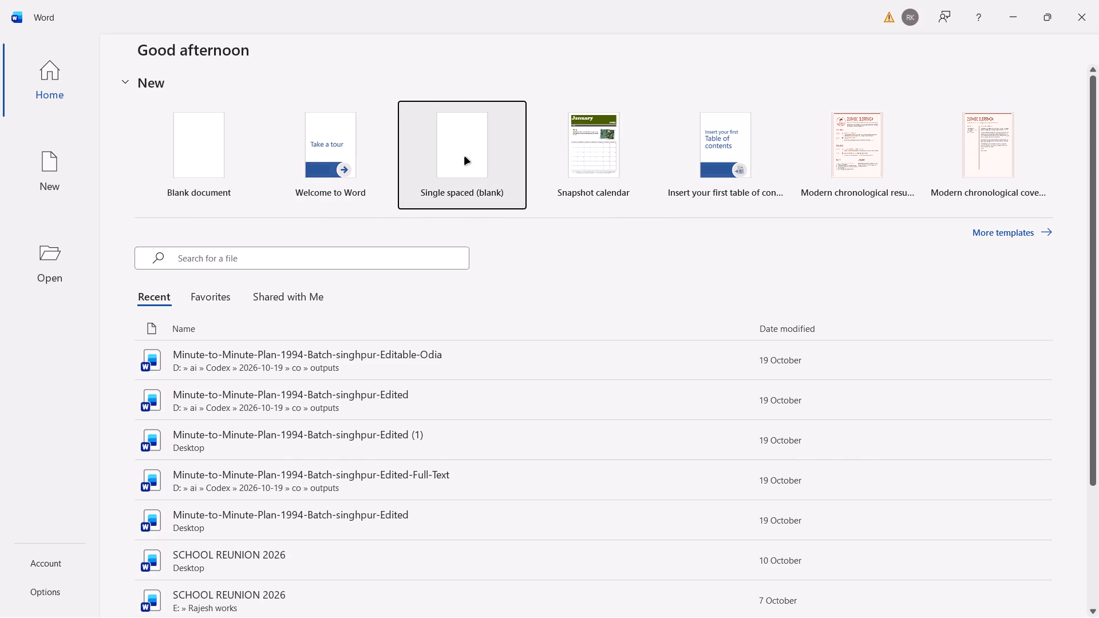
{"action": "left_click", "coordinate": [632, 373]}
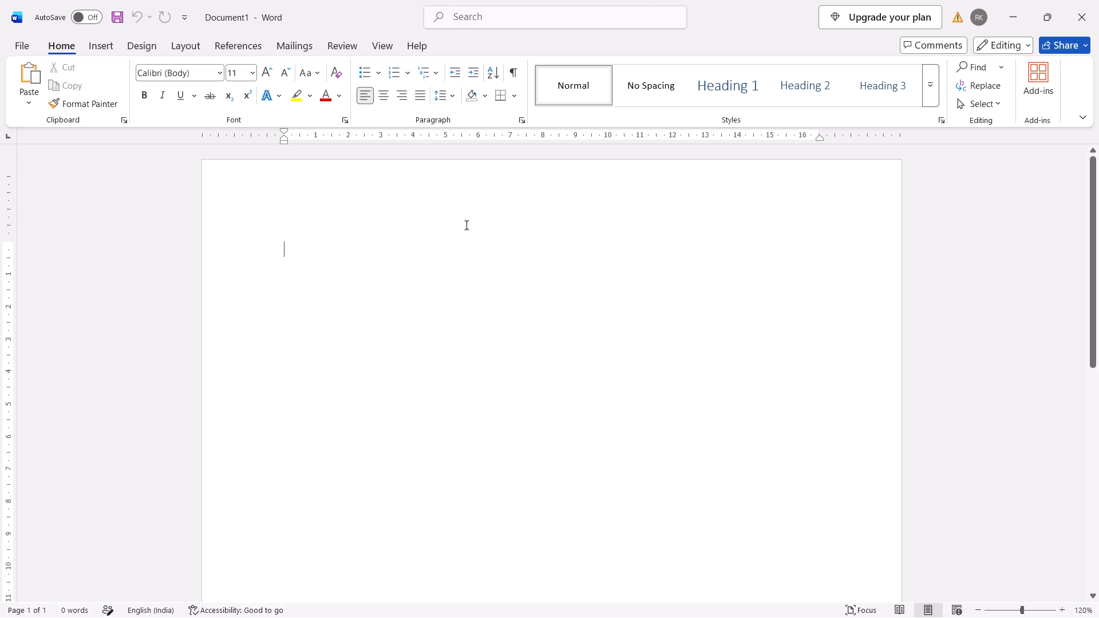
Fill the first page with empty paragraphs so the document runs onto a second page.
{"action": "scroll", "coordinate": [467, 225], "scroll_direction": "down", "scroll_amount": 5}
{"action": "scroll", "coordinate": [467, 225], "scroll_direction": "up", "scroll_amount": 4}
{"action": "scroll", "coordinate": [467, 225], "scroll_direction": "down", "scroll_amount": 4}
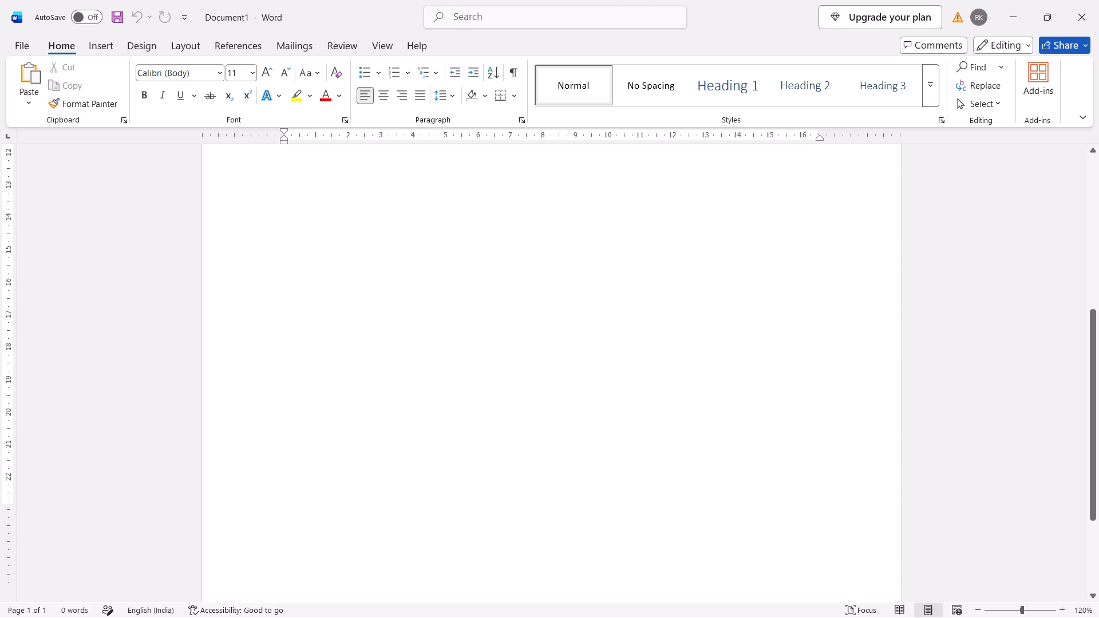
{"action": "scroll", "coordinate": [467, 225], "scroll_direction": "down", "scroll_amount": 2}
{"action": "left_click", "coordinate": [460, 541]}
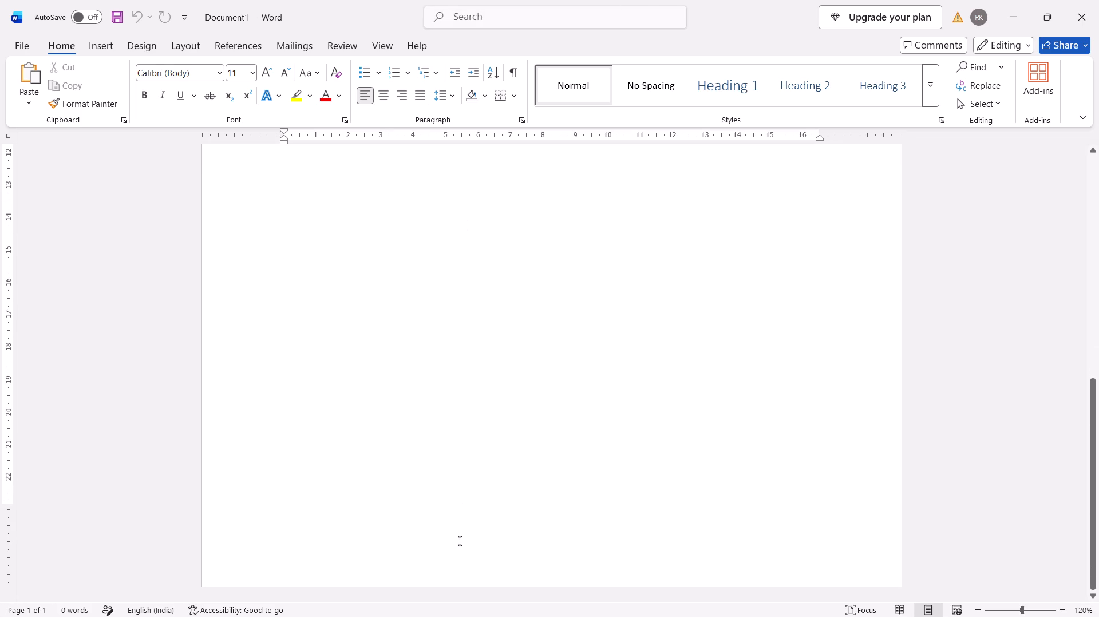
{"action": "key", "text": "Return"}
{"action": "key", "text": "Return"}
{"action": "key", "text": "Return"}
{"action": "key", "text": "Return"}
{"action": "key", "text": "Return"}
{"action": "key", "text": "Return"}
{"action": "key", "text": "Return"}
{"action": "key", "text": "Return"}
{"action": "key", "text": "Return"}
{"action": "key", "text": "Return"}
{"action": "key", "text": "Return"}
{"action": "key", "text": "Return"}
{"action": "key", "text": "Return"}
{"action": "key", "text": "Return"}
{"action": "key", "text": "Return"}
{"action": "key", "text": "Return"}
{"action": "key", "text": "Return"}
{"action": "key", "text": "Return"}
{"action": "key", "text": "Return"}
{"action": "key", "text": "Return"}
{"action": "key", "text": "Return"}
{"action": "key", "text": "Return"}
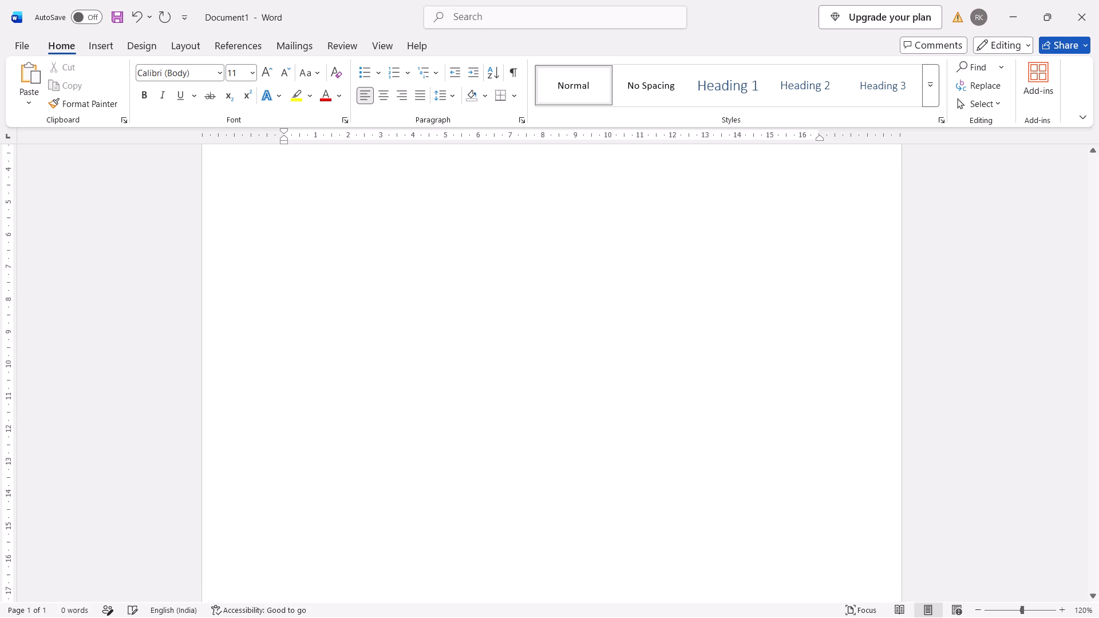
Paste the copied Q1 code screenshot at the start of the first page.
{"action": "scroll", "coordinate": [476, 465], "scroll_direction": "up", "scroll_amount": 3, "text": "ctrl"}
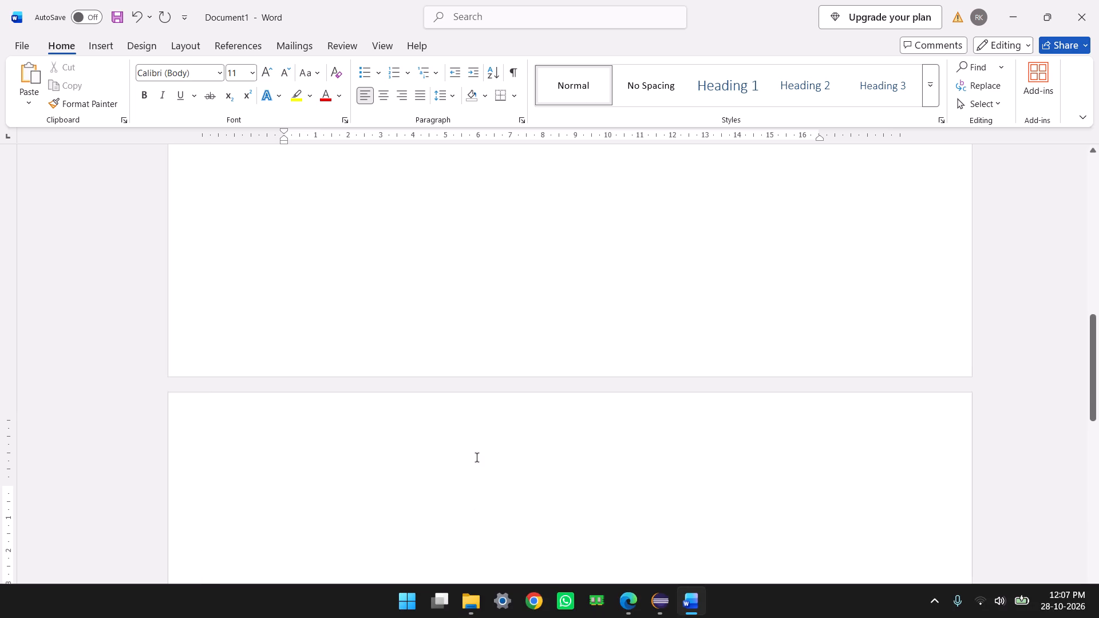
{"action": "scroll", "coordinate": [477, 457], "scroll_direction": "up", "scroll_amount": 4, "text": "ctrl"}
{"action": "scroll", "coordinate": [477, 457], "scroll_direction": "down", "scroll_amount": 13, "text": "ctrl"}
{"action": "scroll", "coordinate": [477, 457], "scroll_direction": "up", "scroll_amount": 4}
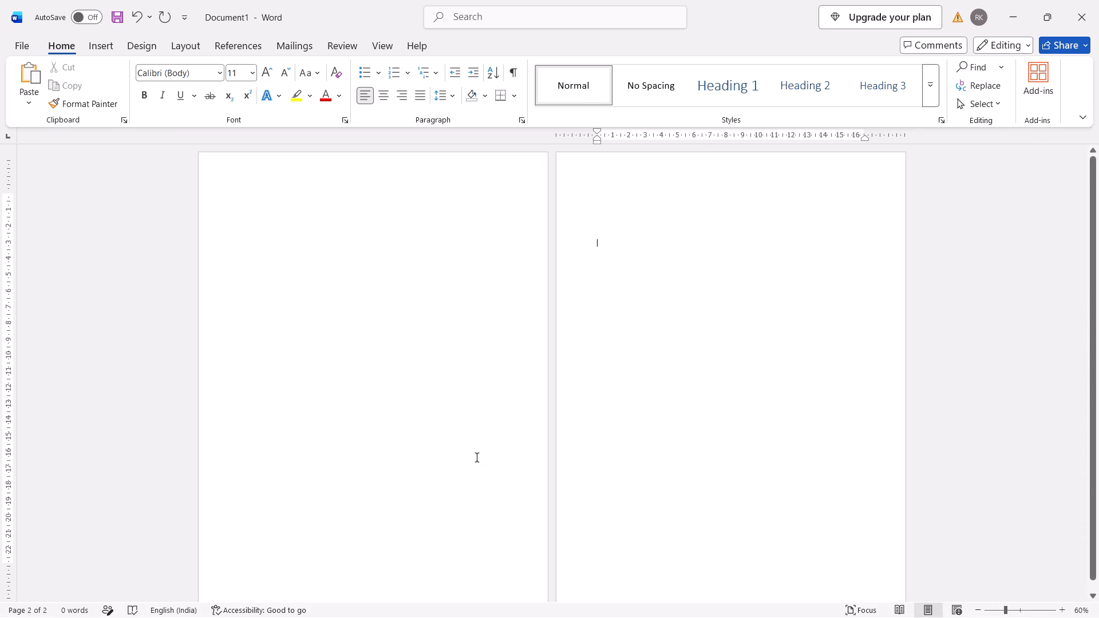
{"action": "left_click", "coordinate": [225, 179]}
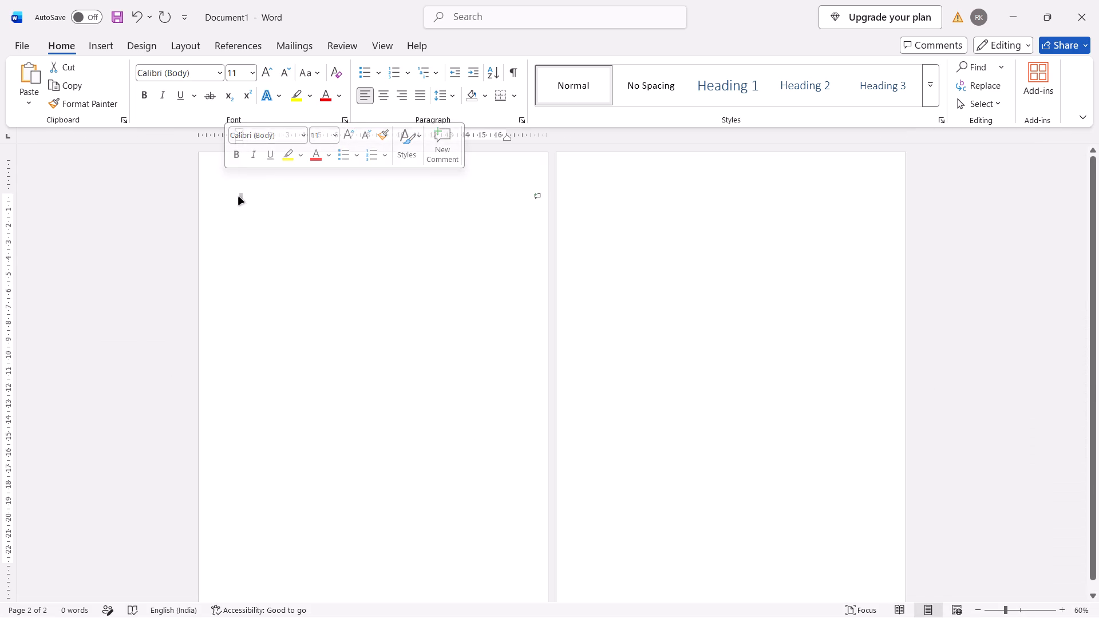
{"action": "key", "text": "ctrl+v"}
Set the Q1 screenshot's text wrapping to In Front of Text.
{"action": "left_click", "coordinate": [317, 258]}
{"action": "left_click_drag", "start_coordinate": [330, 256], "coordinate": [303, 221]}
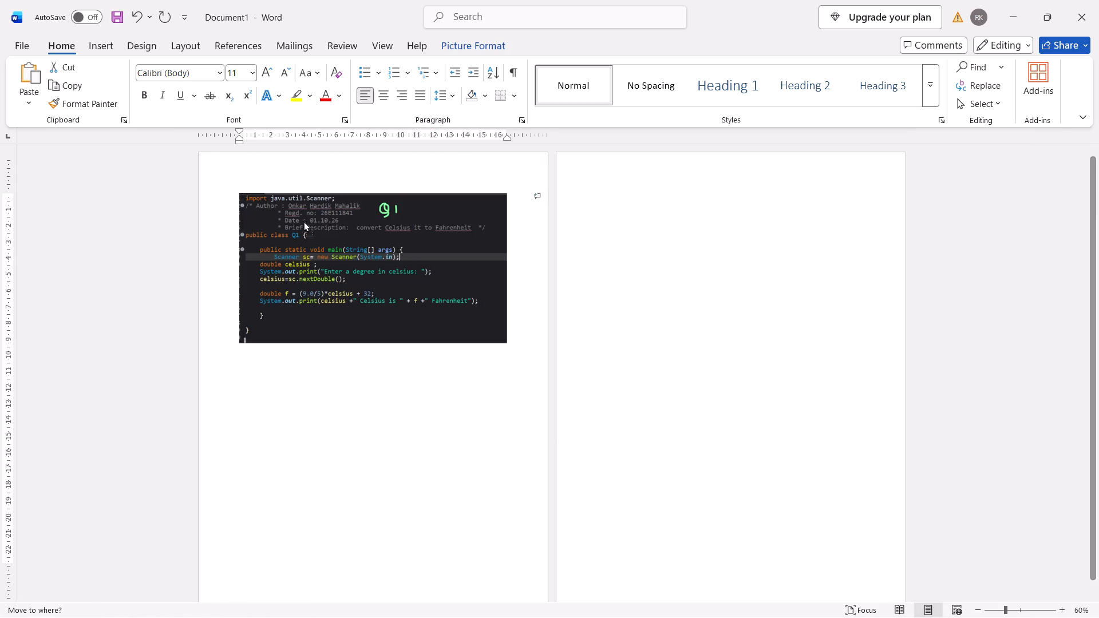
{"action": "left_click_drag", "start_coordinate": [303, 221], "coordinate": [301, 222]}
{"action": "left_click", "coordinate": [524, 204]}
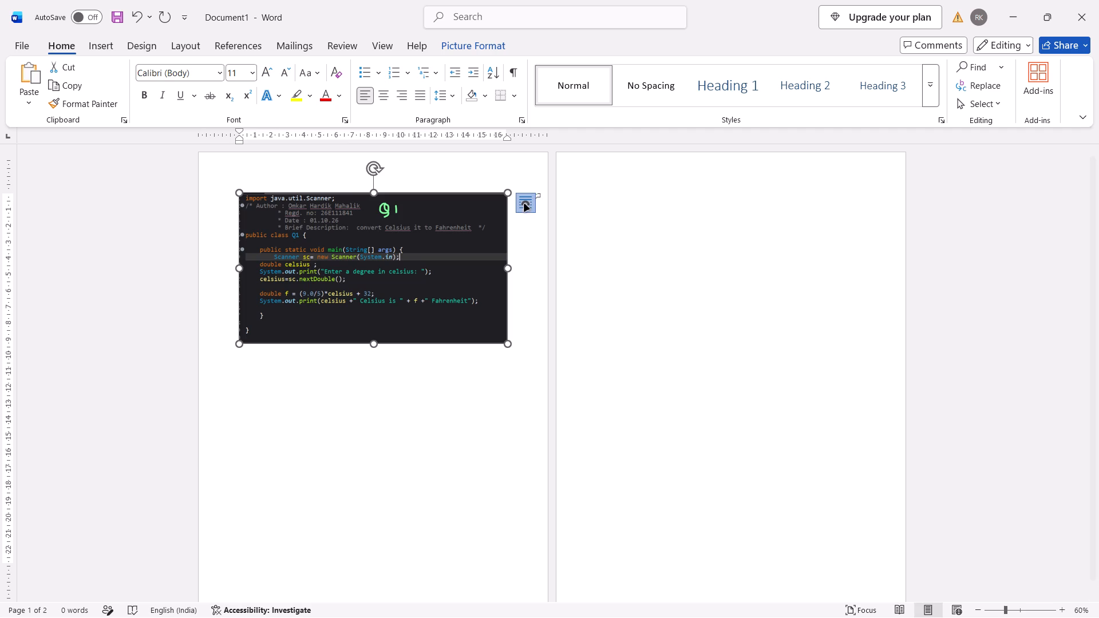
{"action": "left_click", "coordinate": [620, 336]}
Move the Q1 screenshot to the first page's top-left corner, enlarge it to the full page width, and place the cursor below it.
{"action": "left_click", "coordinate": [354, 291]}
{"action": "left_click_drag", "start_coordinate": [343, 280], "coordinate": [328, 267]}
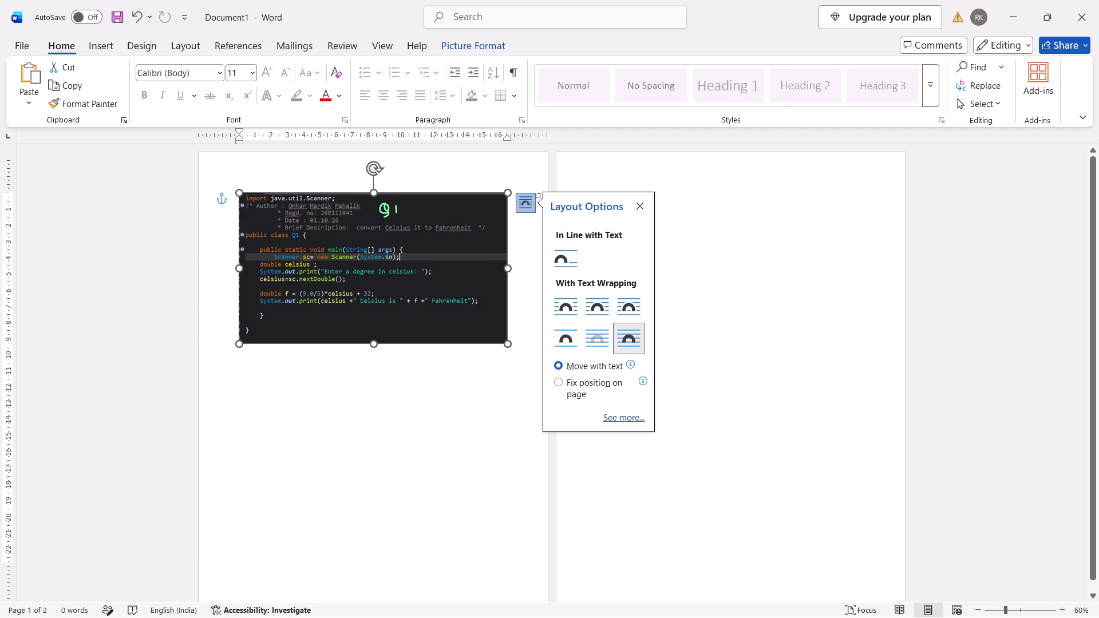
{"action": "left_click_drag", "start_coordinate": [328, 267], "coordinate": [303, 243]}
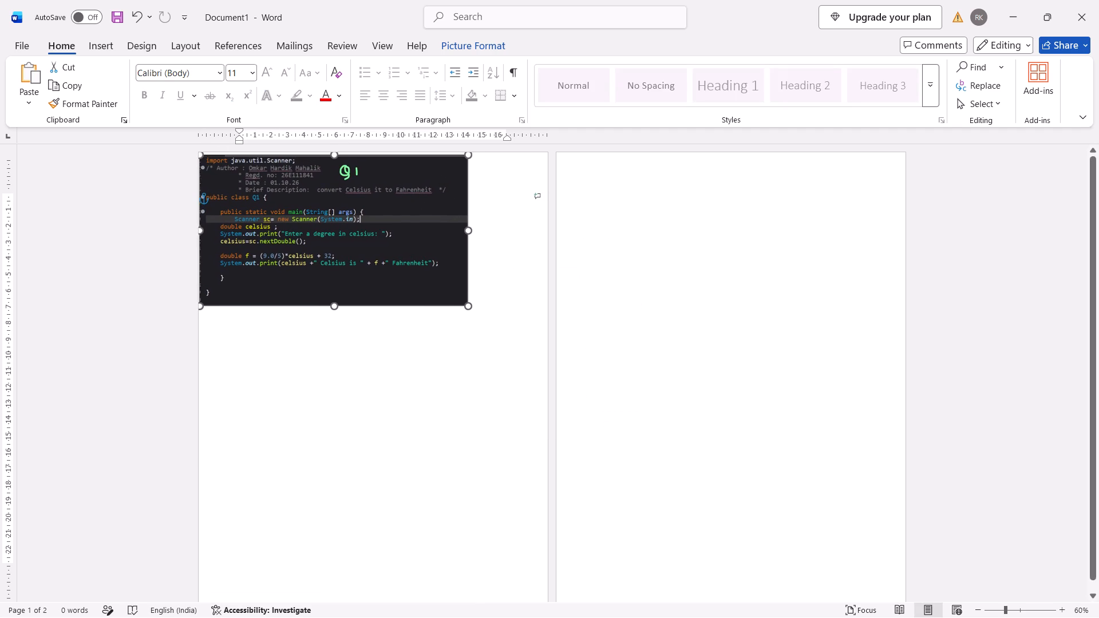
{"action": "left_click_drag", "start_coordinate": [303, 243], "coordinate": [303, 240]}
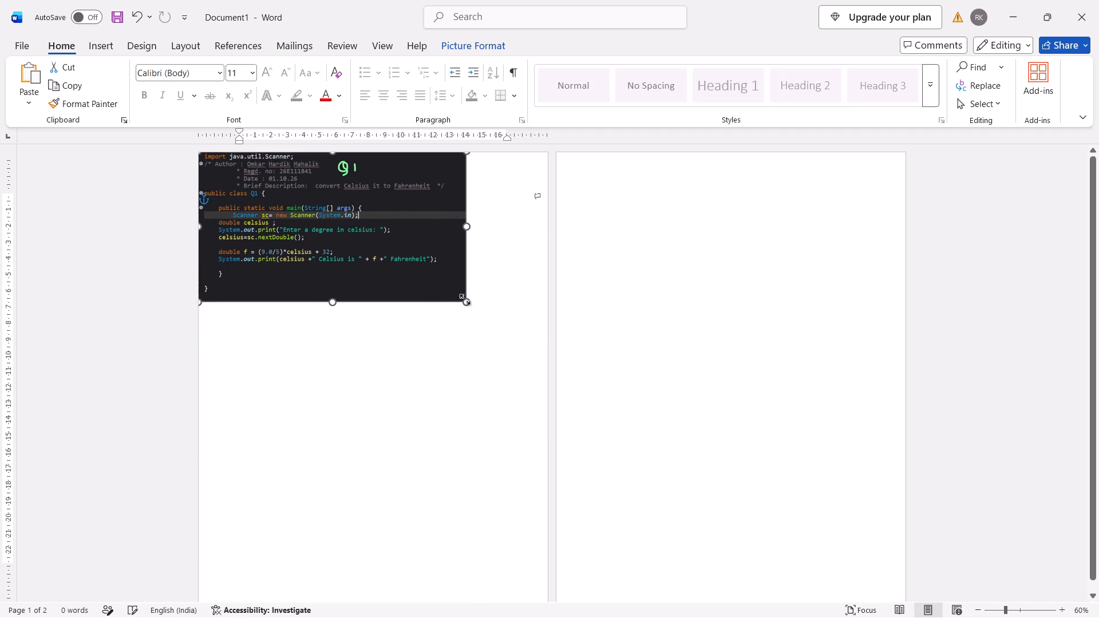
{"action": "left_click_drag", "start_coordinate": [467, 302], "coordinate": [548, 338]}
{"action": "left_click", "coordinate": [436, 387]}
{"action": "scroll", "coordinate": [441, 396], "scroll_direction": "down", "scroll_amount": 1}
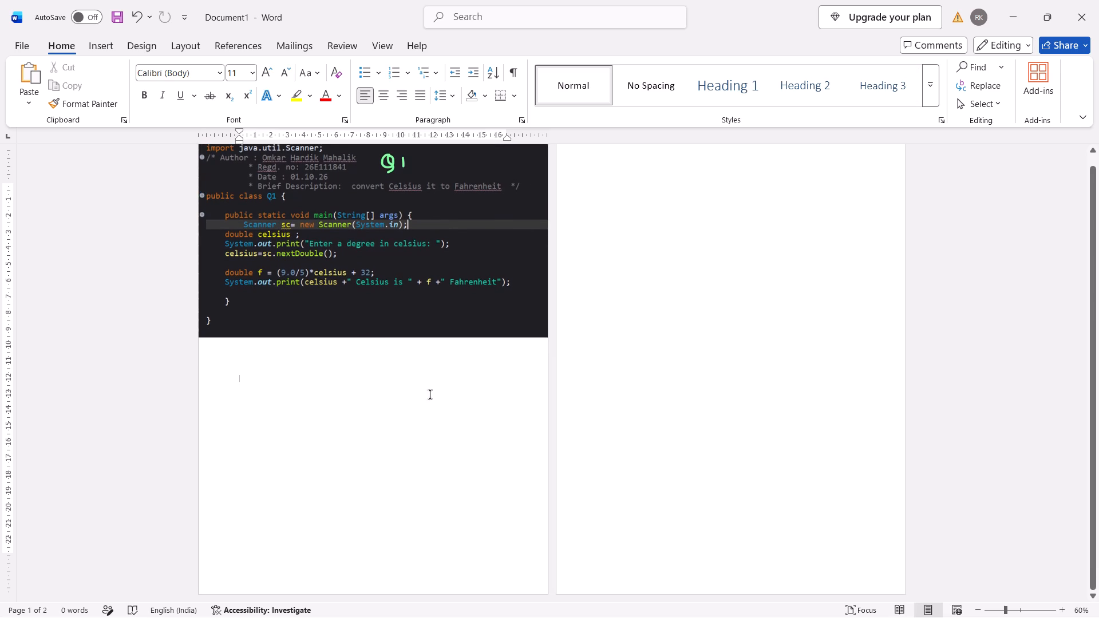
Switch to Eclipse, open Q2.java from Assignment2 and expand its folded header comment.
{"action": "key", "text": "alt+Tab"}
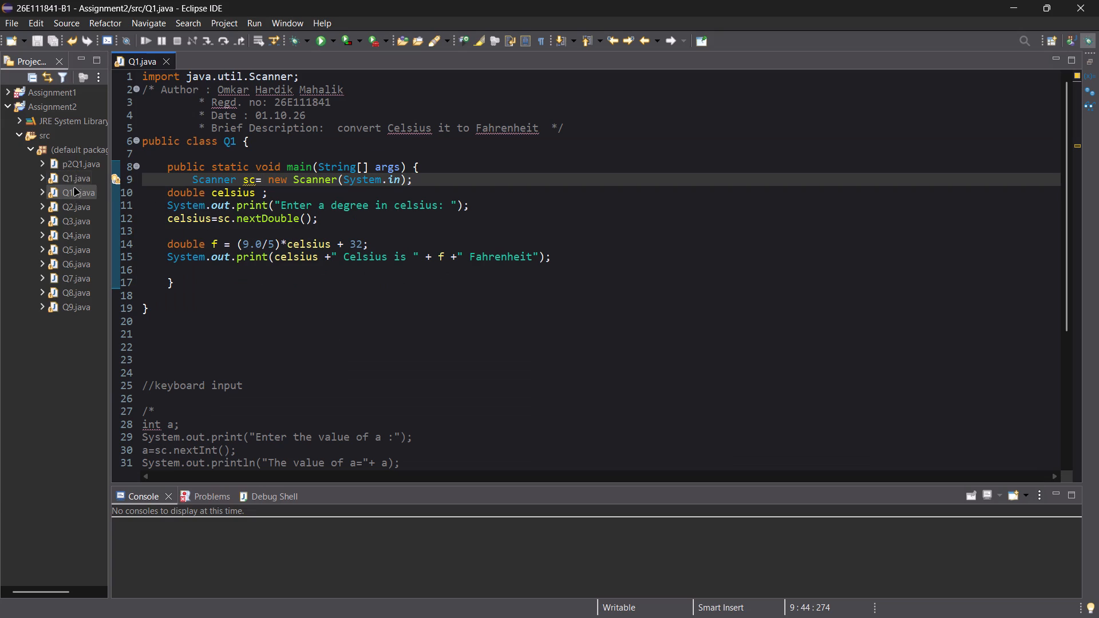
{"action": "double_click", "coordinate": [75, 208]}
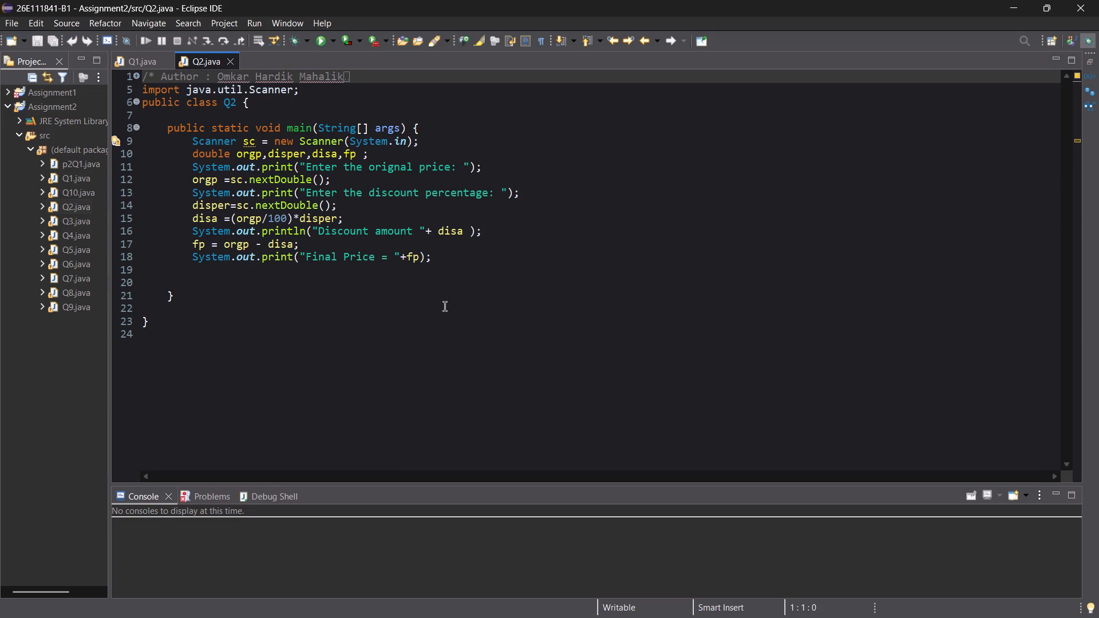
{"action": "left_click", "coordinate": [136, 78]}
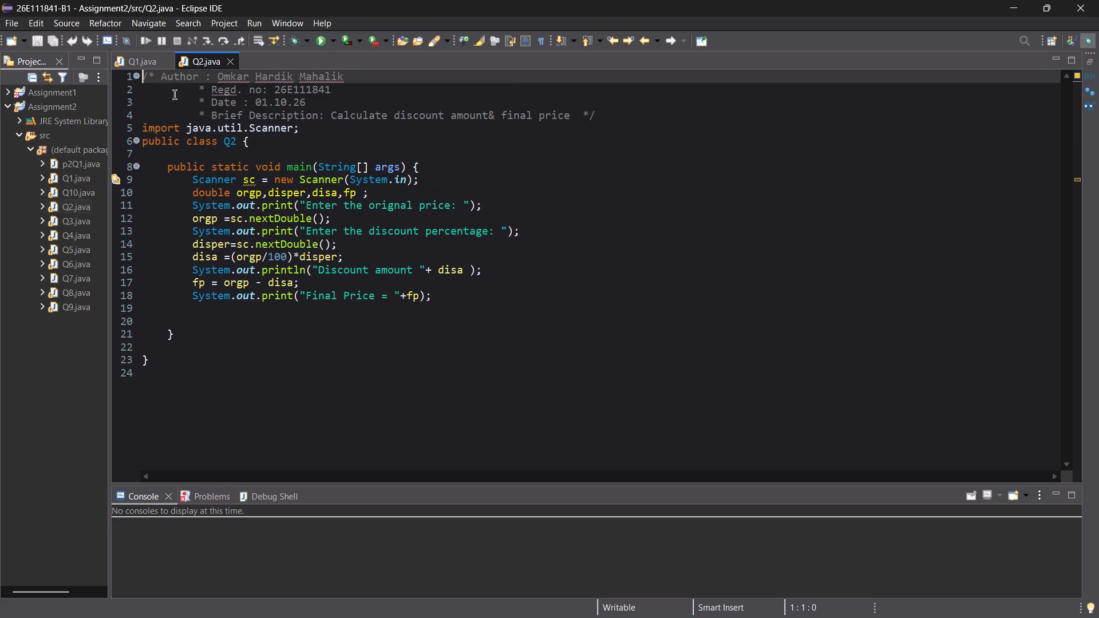
Snip the whole Q2.java program, from the header comment to the closing brace, and copy the image.
{"action": "key", "text": "Print"}
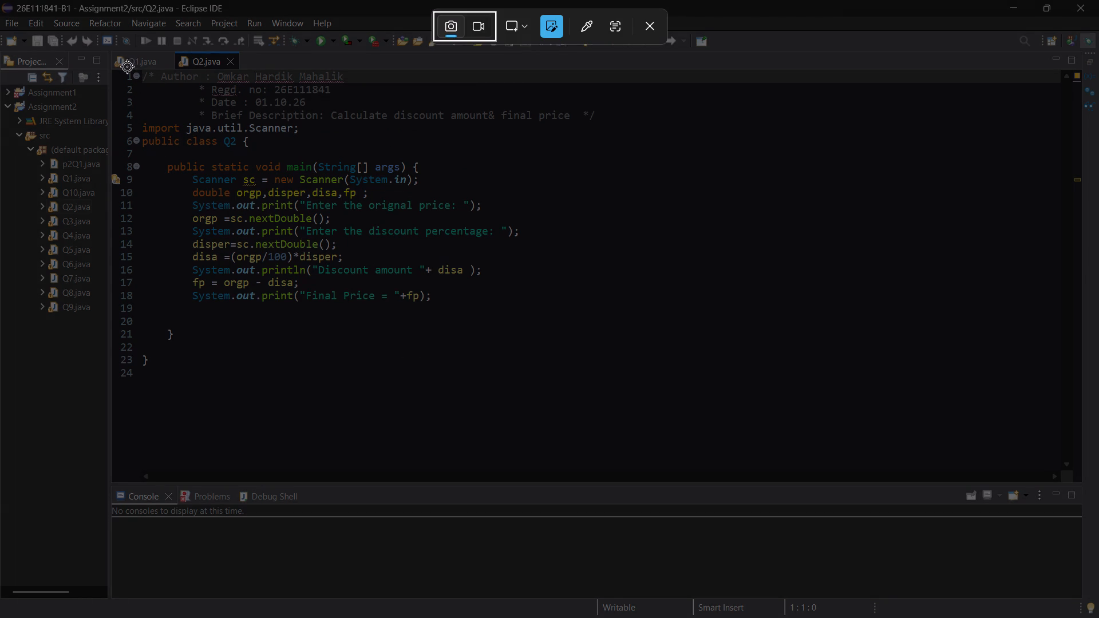
{"action": "left_click_drag", "start_coordinate": [131, 70], "coordinate": [620, 378]}
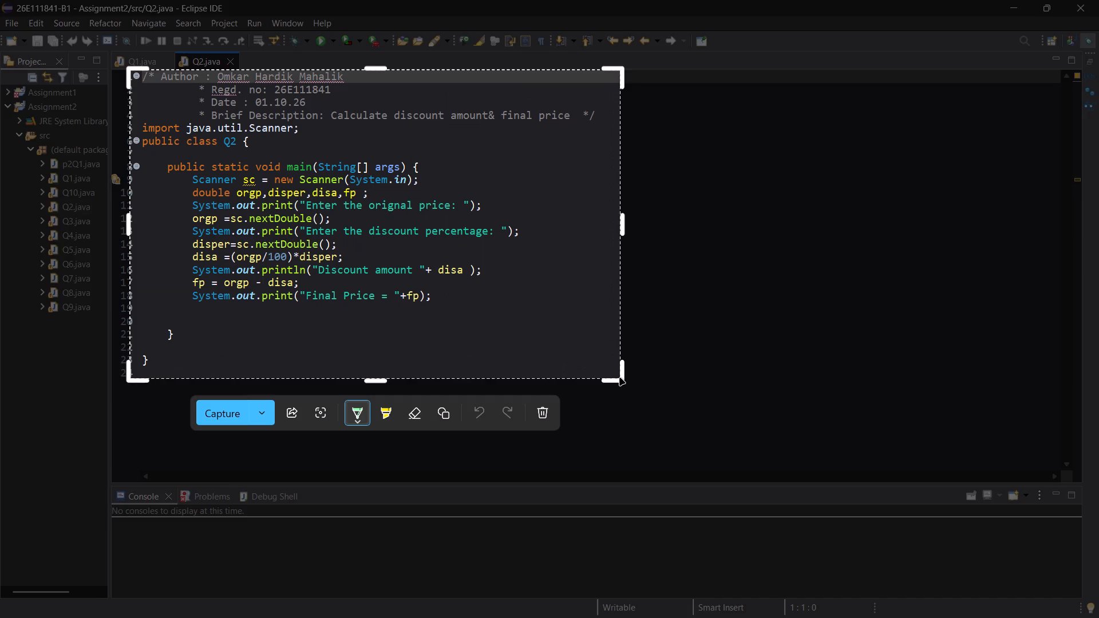
{"action": "key", "text": "ctrl+c"}
Paste the Q2 screenshot below the Q1 one in the Word document and set its wrapping to In Front of Text.
{"action": "key", "text": "alt+Tab"}
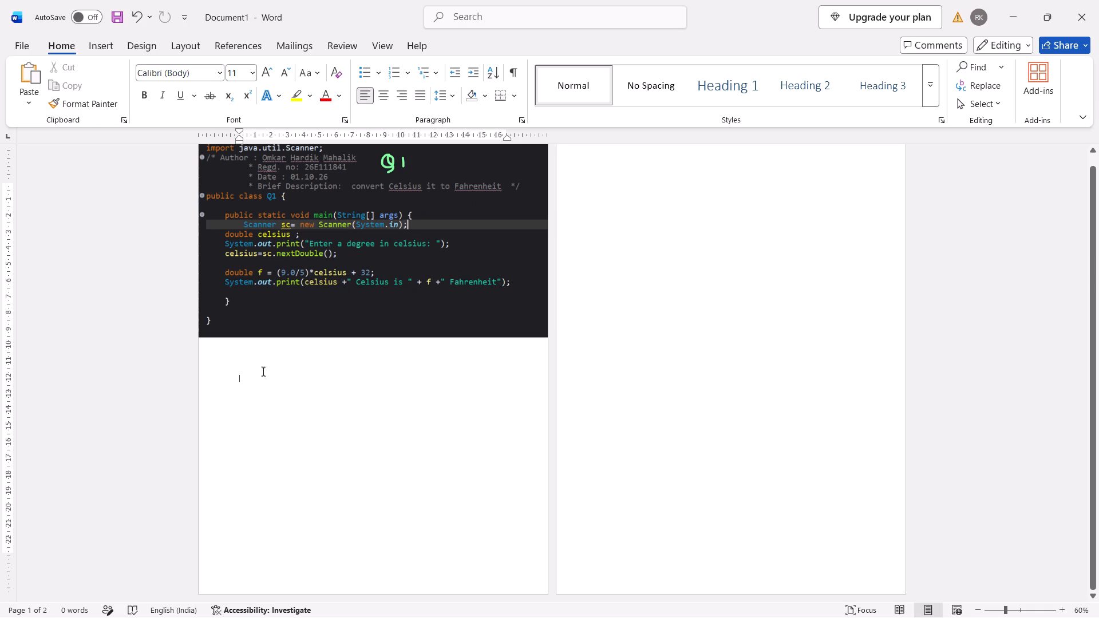
{"action": "key", "text": "ctrl+v"}
{"action": "left_click", "coordinate": [359, 417]}
{"action": "left_click", "coordinate": [528, 387]}
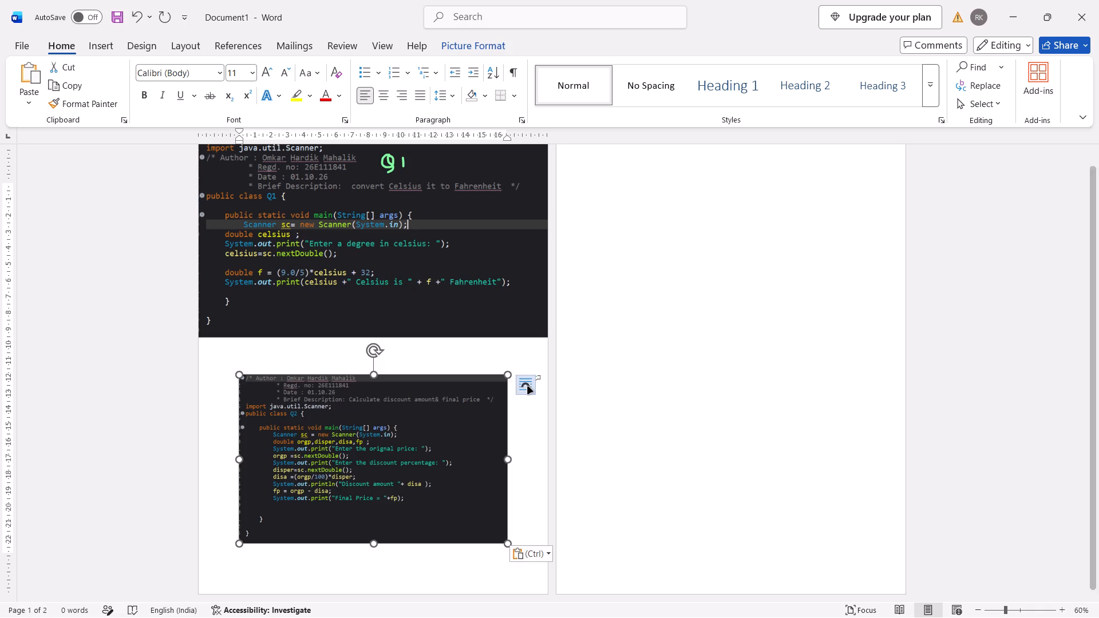
{"action": "left_click", "coordinate": [629, 517]}
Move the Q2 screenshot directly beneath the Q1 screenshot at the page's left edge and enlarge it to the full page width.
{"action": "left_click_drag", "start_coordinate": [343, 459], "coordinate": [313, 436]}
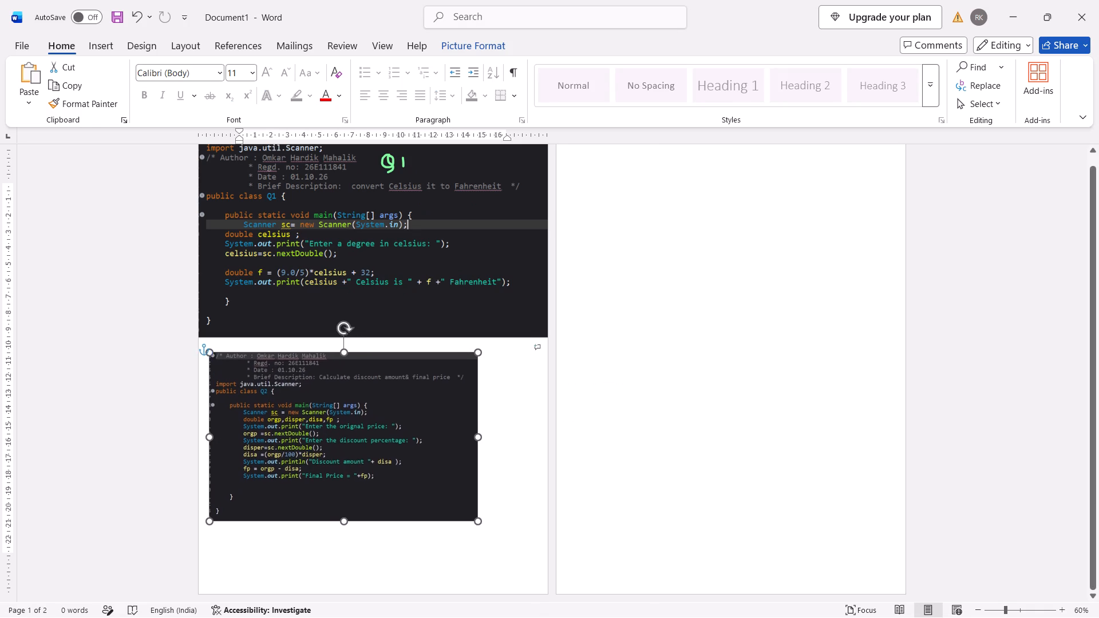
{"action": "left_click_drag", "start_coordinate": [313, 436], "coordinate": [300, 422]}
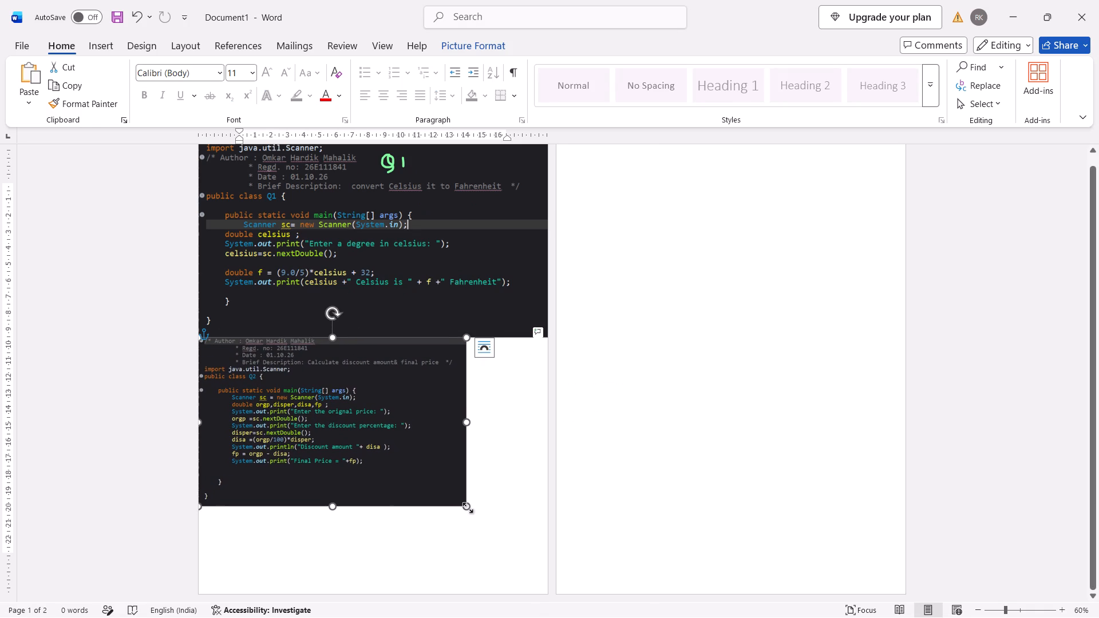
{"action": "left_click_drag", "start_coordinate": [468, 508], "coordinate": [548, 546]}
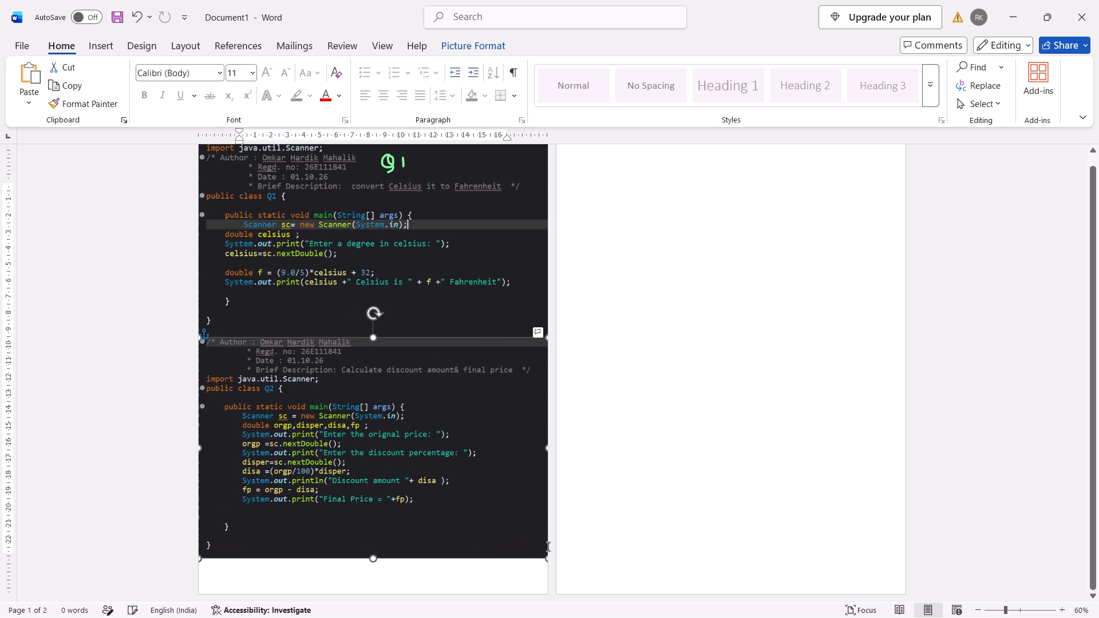
Undo the Q2 screenshot's resizing, repositioning, text wrapping and pasting, leaving the space below the Q1 screenshot empty.
{"action": "key", "text": "ctrl+z"}
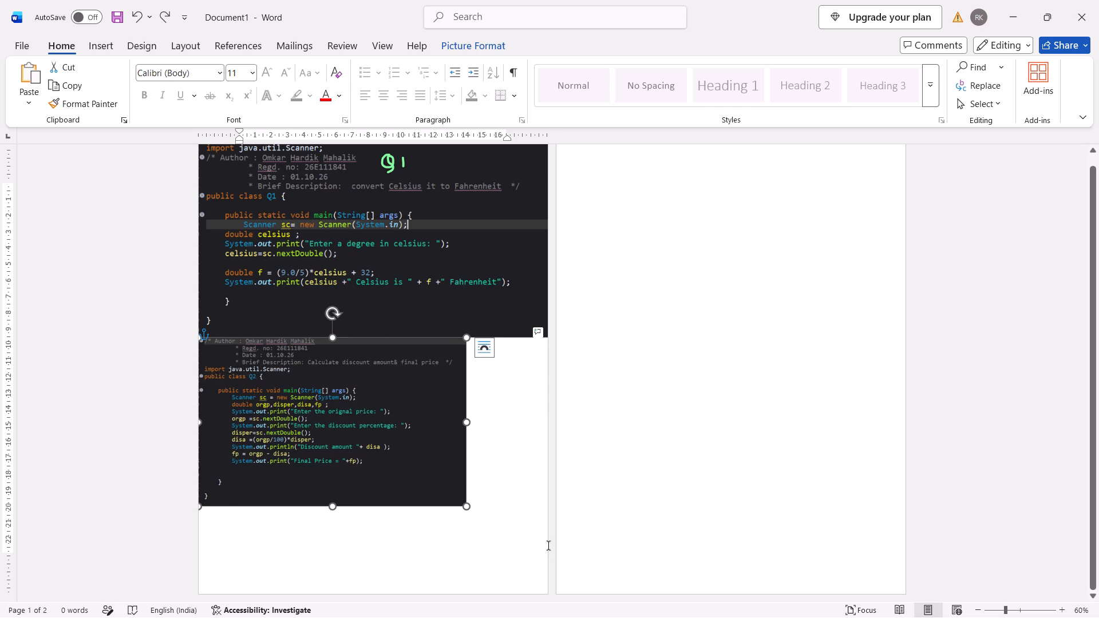
{"action": "key", "text": "ctrl+z"}
{"action": "key", "text": "ctrl+z"}
{"action": "key", "text": "ctrl+z"}
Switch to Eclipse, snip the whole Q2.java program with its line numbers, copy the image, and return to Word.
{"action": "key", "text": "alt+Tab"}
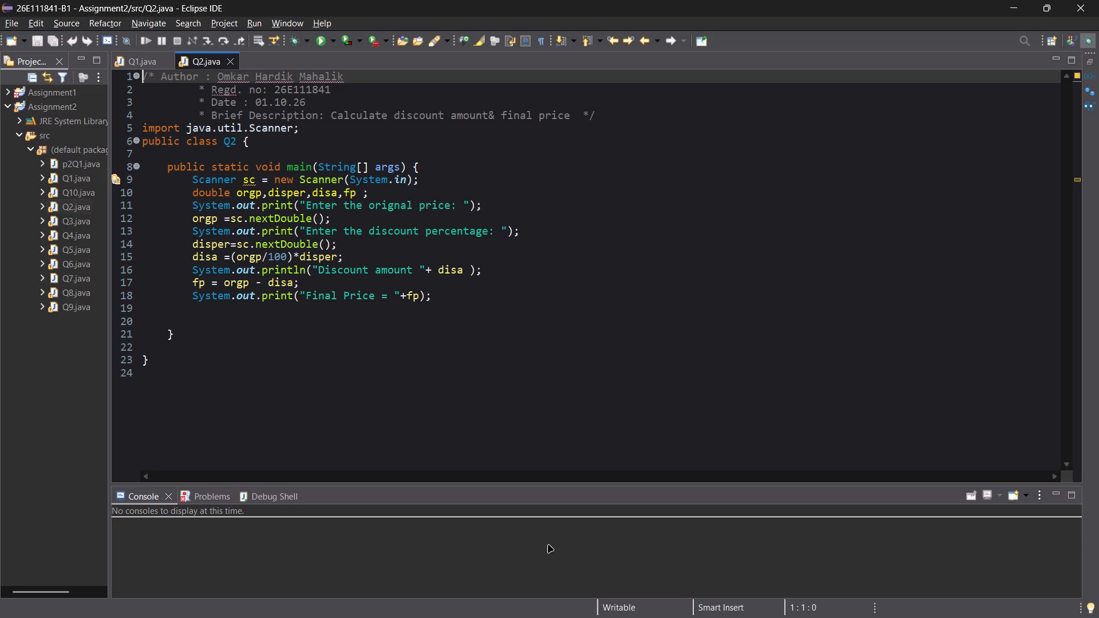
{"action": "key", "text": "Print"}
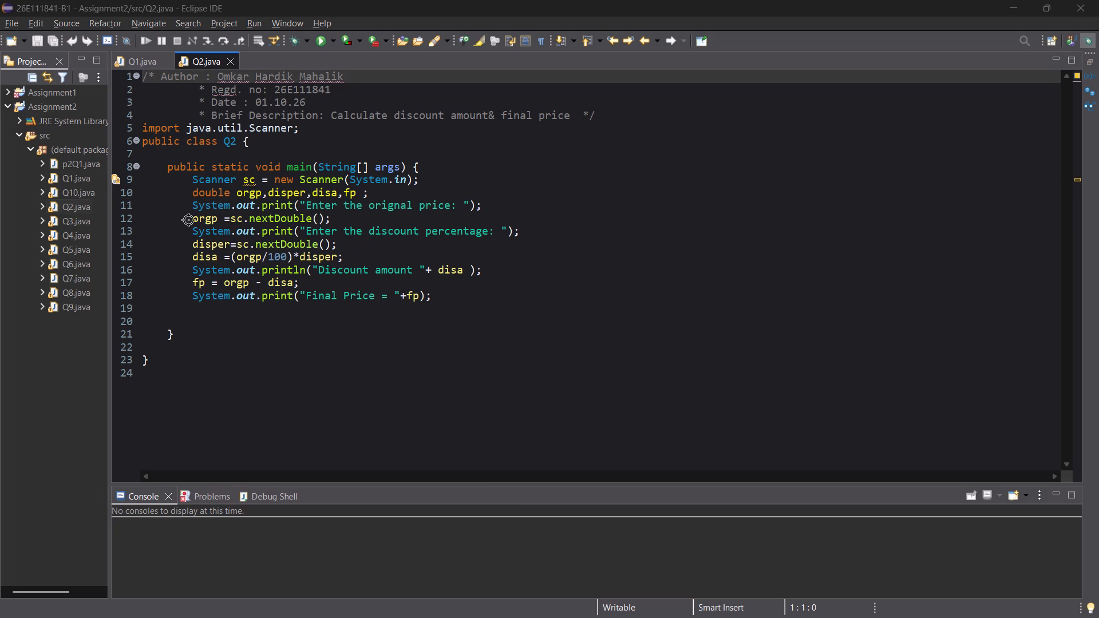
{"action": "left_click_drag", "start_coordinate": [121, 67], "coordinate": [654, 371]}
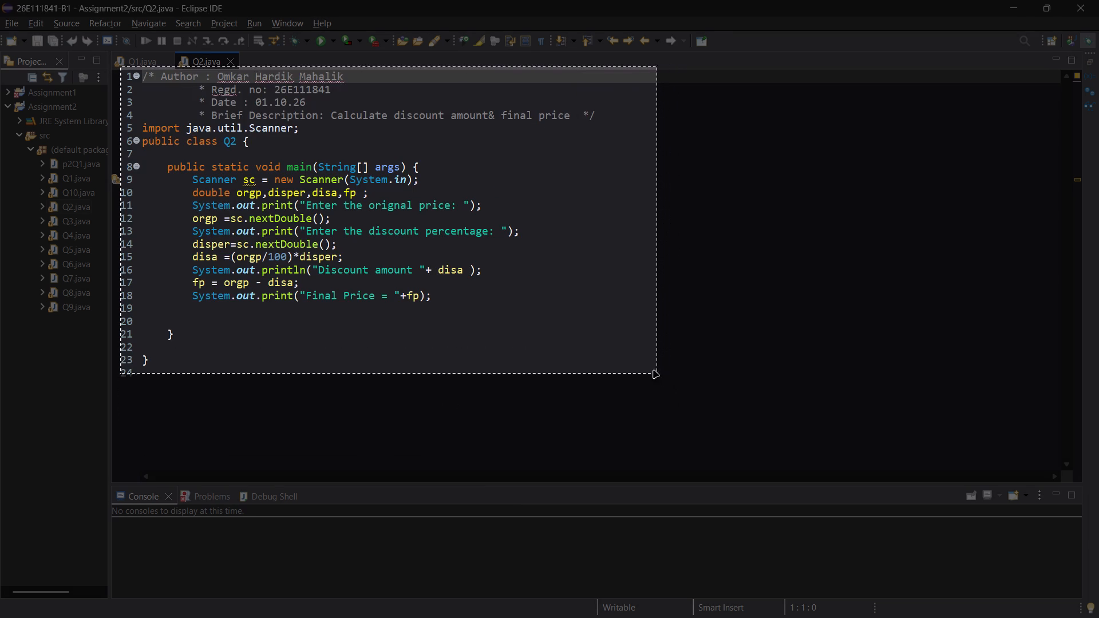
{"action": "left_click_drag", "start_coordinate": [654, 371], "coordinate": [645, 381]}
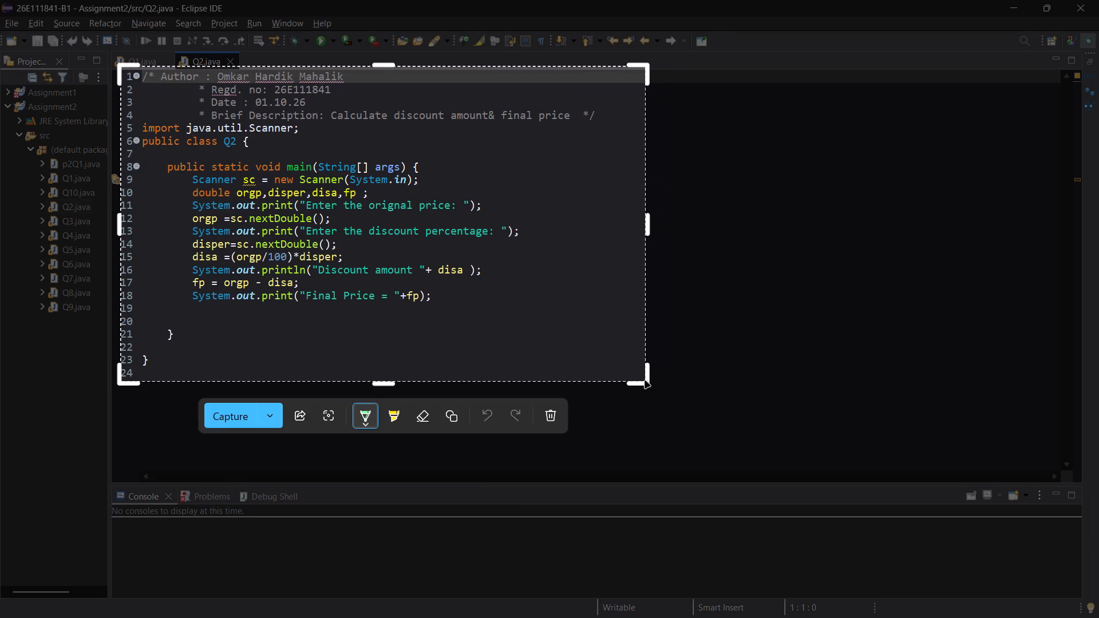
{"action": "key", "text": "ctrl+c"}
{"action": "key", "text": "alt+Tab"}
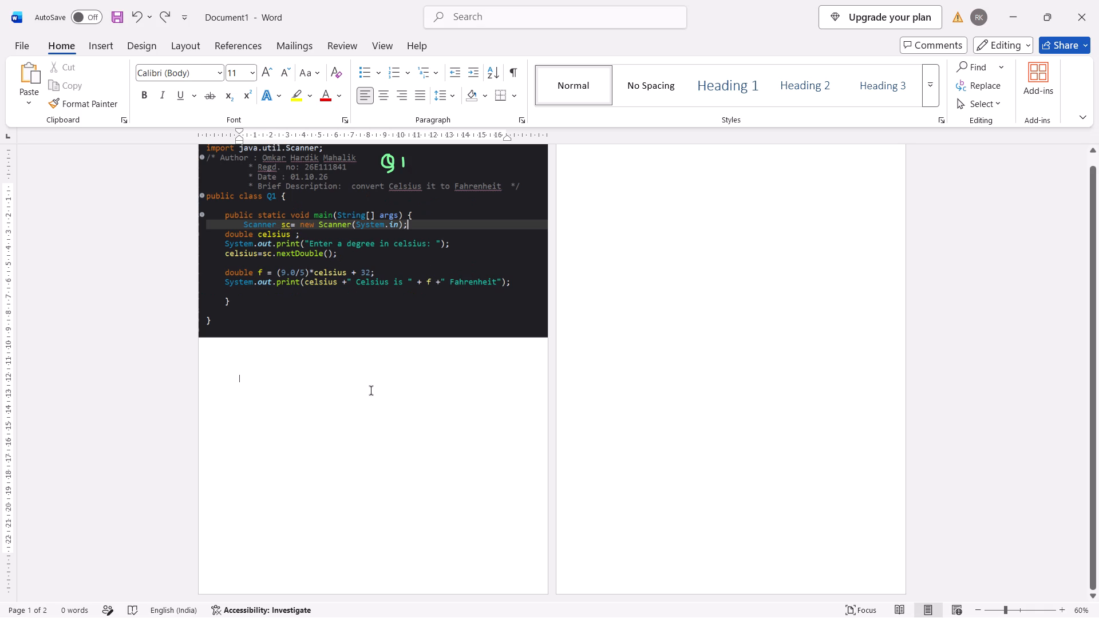
Switch to Eclipse, snip the Q2.java program without line numbers, handwrite "Q2" in green beside the code, and copy the image.
{"action": "key", "text": "alt+Tab"}
{"action": "key", "text": "Print"}
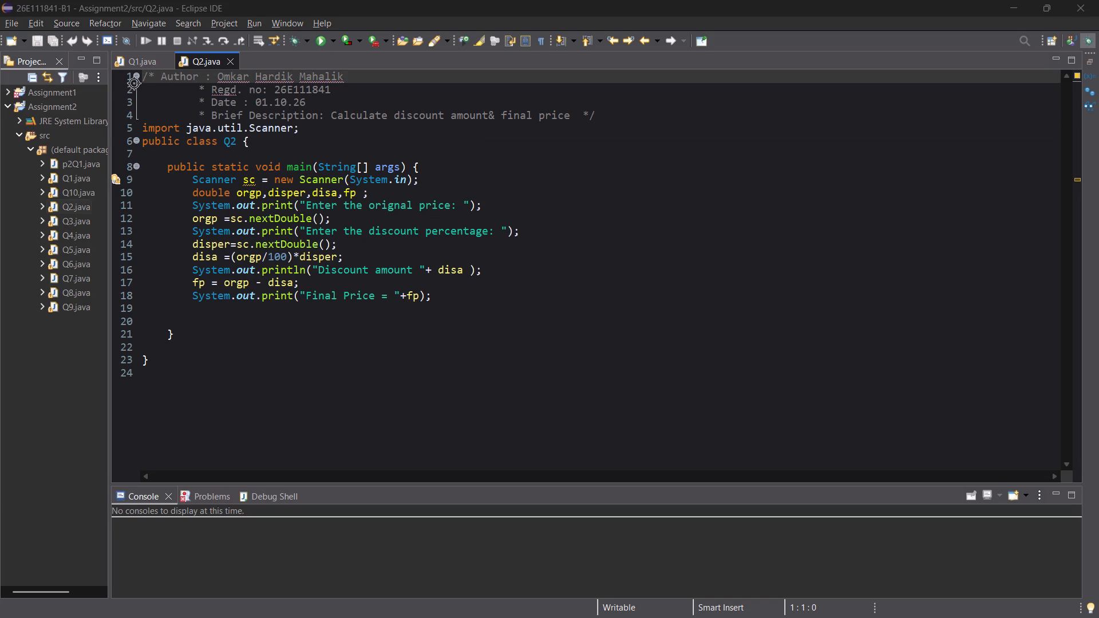
{"action": "left_click_drag", "start_coordinate": [131, 66], "coordinate": [685, 382]}
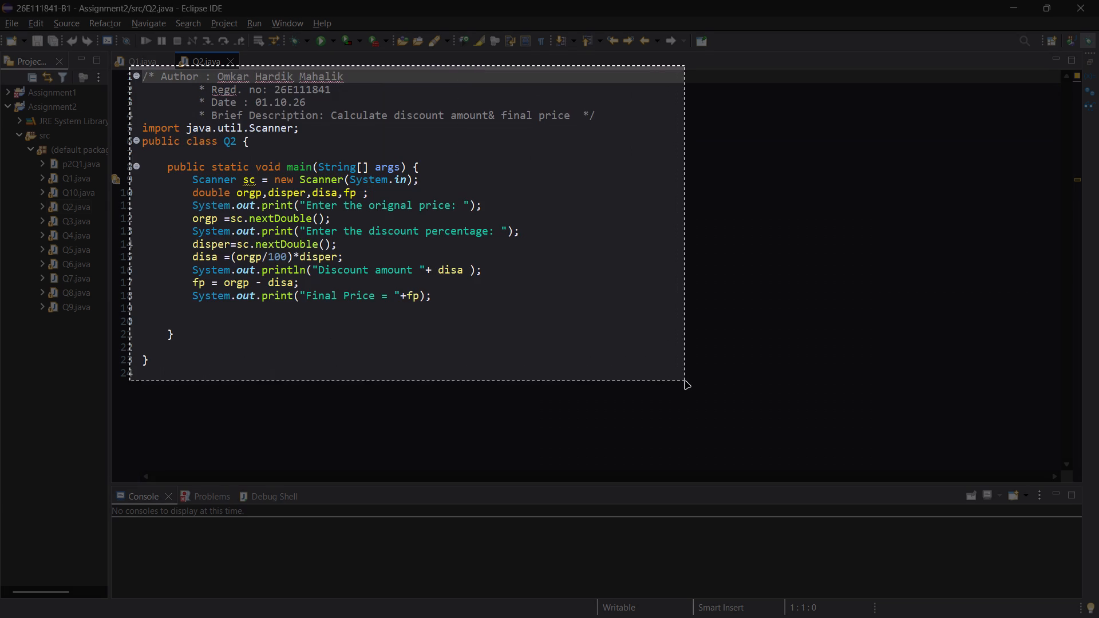
{"action": "left_click_drag", "start_coordinate": [685, 382], "coordinate": [681, 378]}
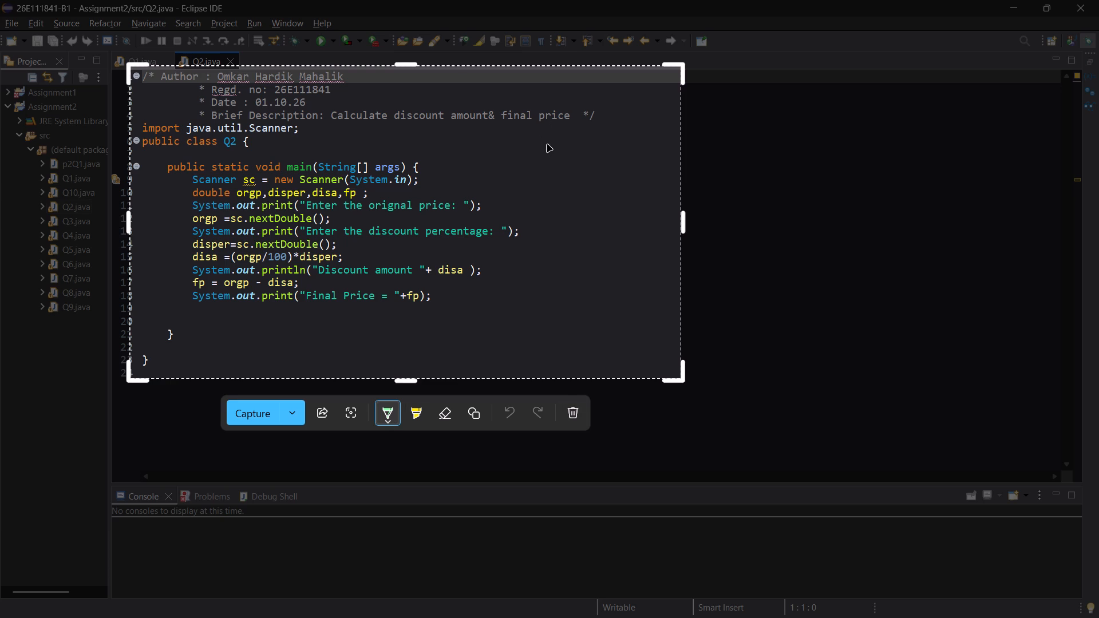
{"action": "left_click_drag", "start_coordinate": [548, 144], "coordinate": [546, 157]}
{"action": "left_click_drag", "start_coordinate": [546, 157], "coordinate": [549, 161]}
{"action": "left_click_drag", "start_coordinate": [559, 154], "coordinate": [568, 154]}
{"action": "left_click_drag", "start_coordinate": [556, 144], "coordinate": [562, 153]}
{"action": "key", "text": "ctrl+c"}
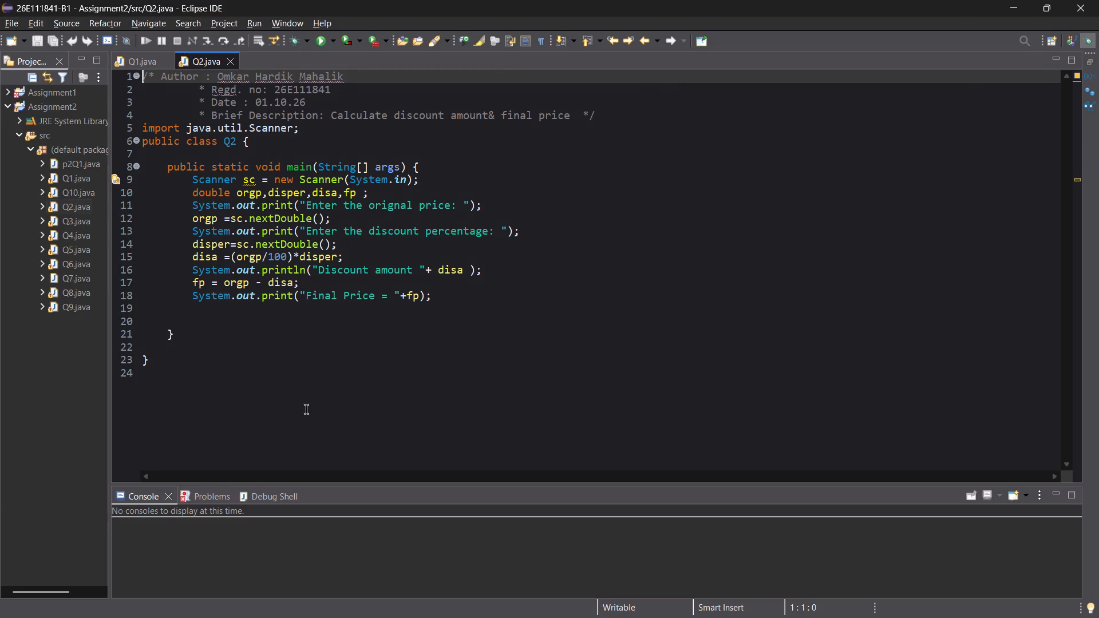
Paste the labelled Q2 screenshot below the Q1 one in the Word document and set its wrapping to In Front of Text.
{"action": "key", "text": "alt+Tab"}
{"action": "key", "text": "ctrl+v"}
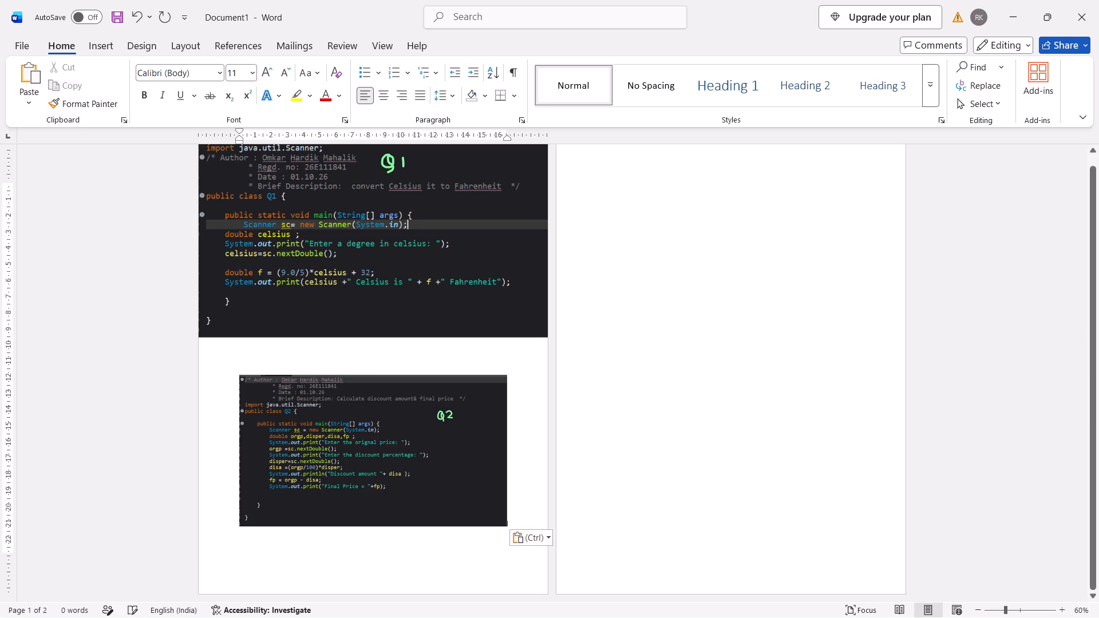
{"action": "left_click", "coordinate": [461, 429]}
{"action": "left_click", "coordinate": [524, 382]}
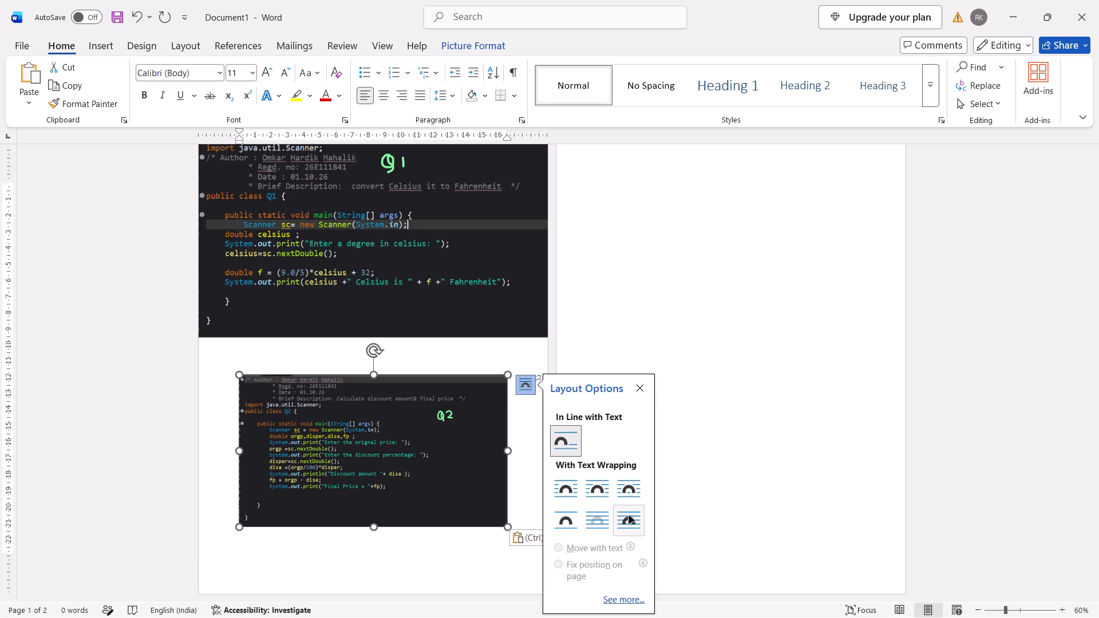
{"action": "left_click", "coordinate": [628, 517]}
Align the Q2 screenshot with the page's left edge directly beneath the Q1 screenshot and enlarge it to the full page width.
{"action": "left_click_drag", "start_coordinate": [433, 471], "coordinate": [384, 429]}
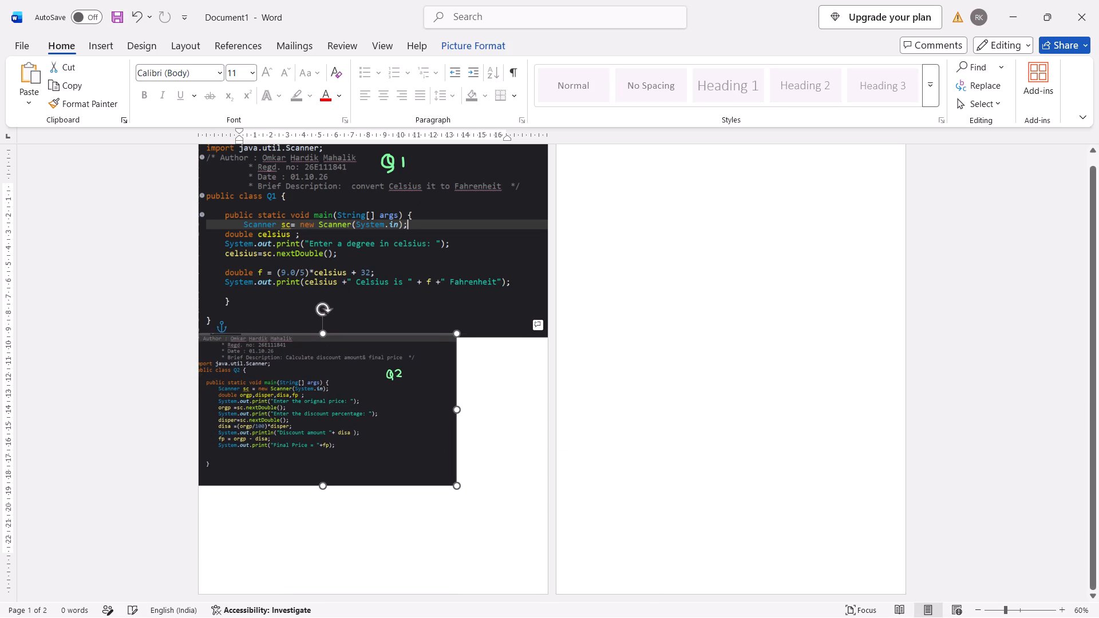
{"action": "left_click_drag", "start_coordinate": [384, 429], "coordinate": [392, 435]}
{"action": "left_click_drag", "start_coordinate": [467, 491], "coordinate": [545, 521]}
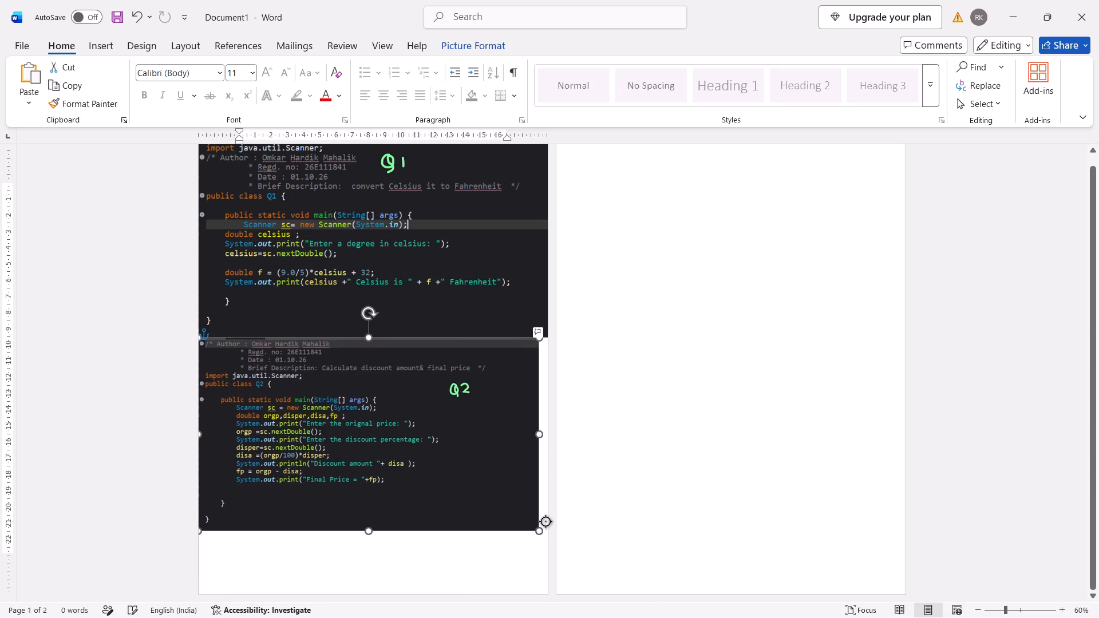
{"action": "left_click_drag", "start_coordinate": [545, 521], "coordinate": [548, 523]}
{"action": "scroll", "coordinate": [418, 444], "scroll_direction": "down", "scroll_amount": 1}
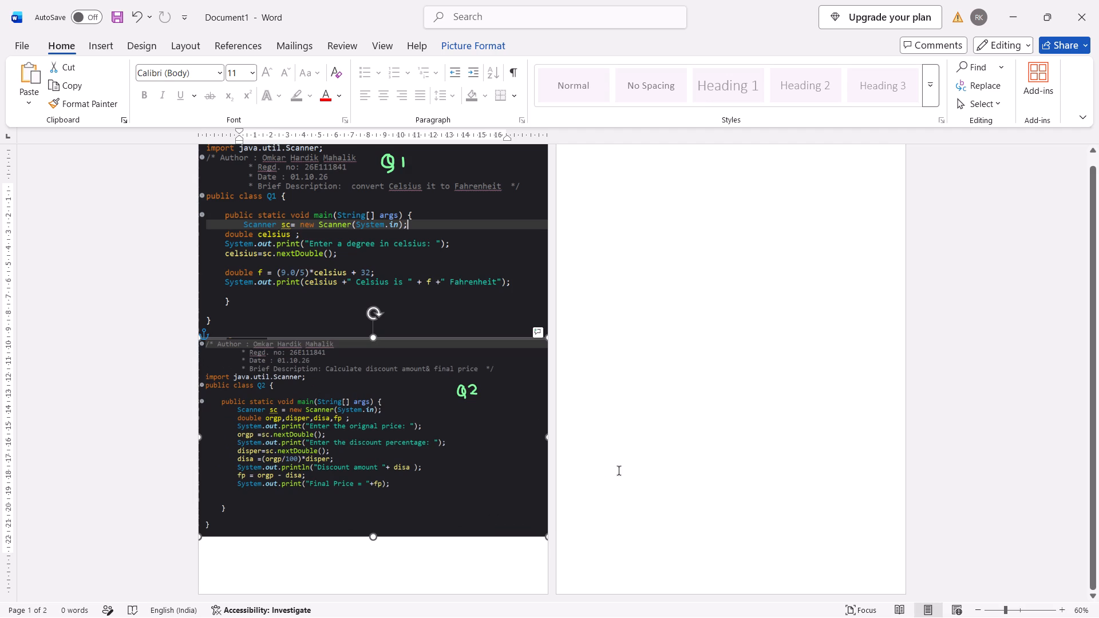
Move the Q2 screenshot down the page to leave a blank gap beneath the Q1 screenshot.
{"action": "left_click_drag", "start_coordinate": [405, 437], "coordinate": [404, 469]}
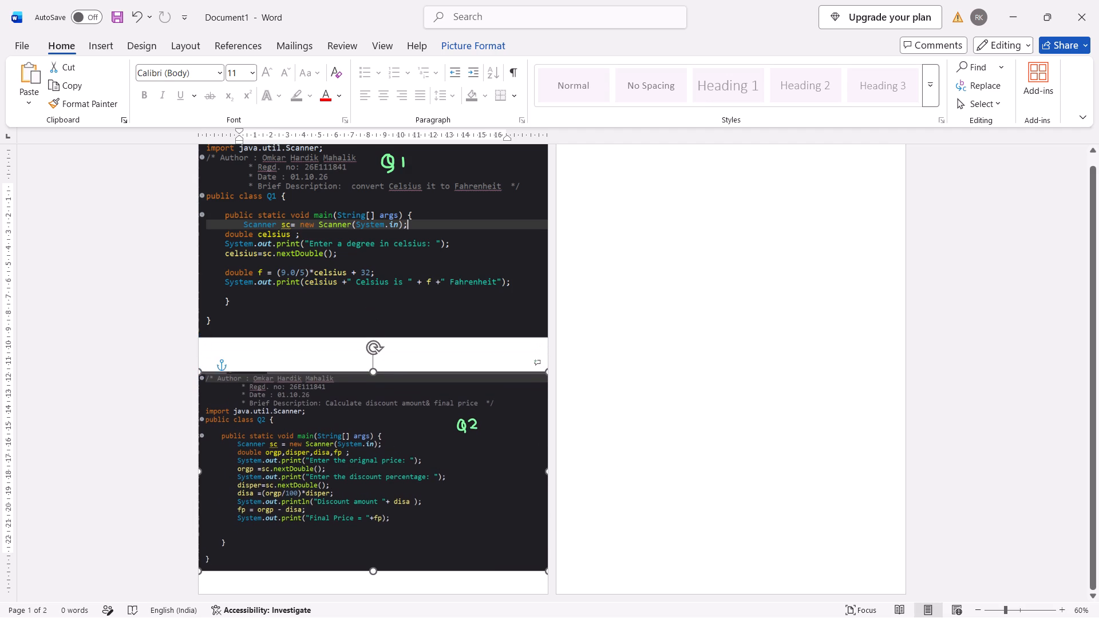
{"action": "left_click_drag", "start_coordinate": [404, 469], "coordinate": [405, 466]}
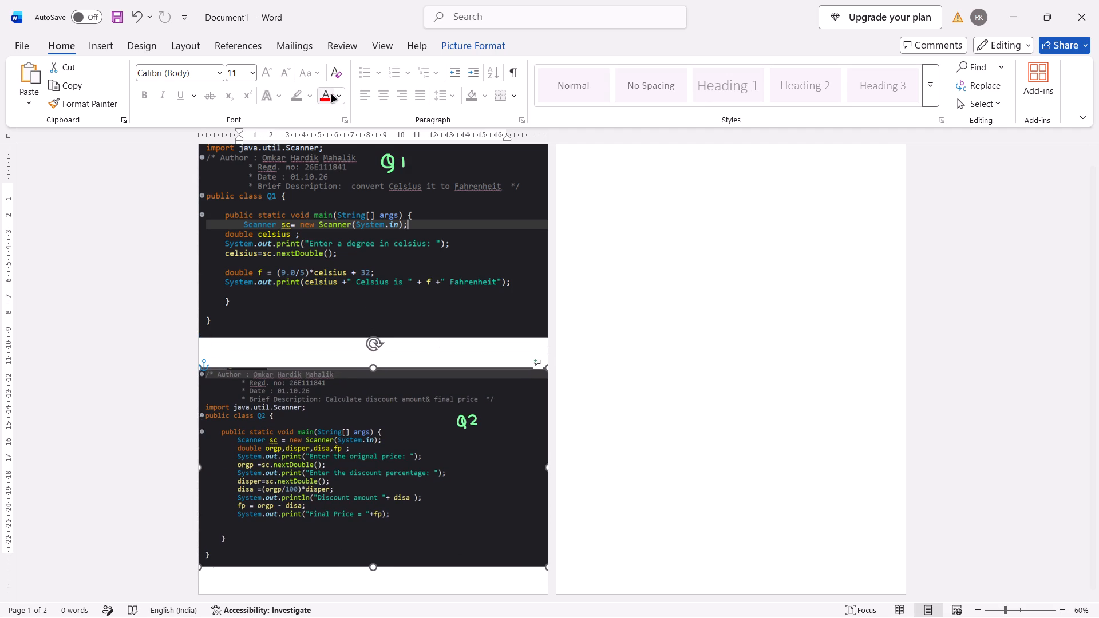
Set the font color to black for the empty line in the gap between the Q1 and Q2 screenshots.
{"action": "left_click", "coordinate": [338, 346]}
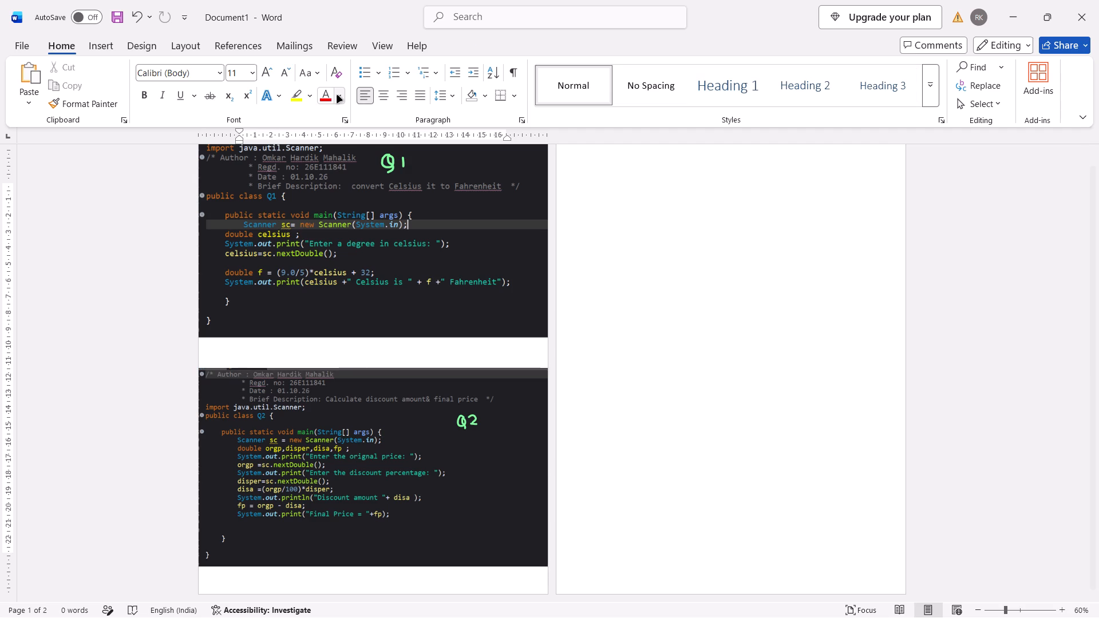
{"action": "left_click", "coordinate": [339, 100]}
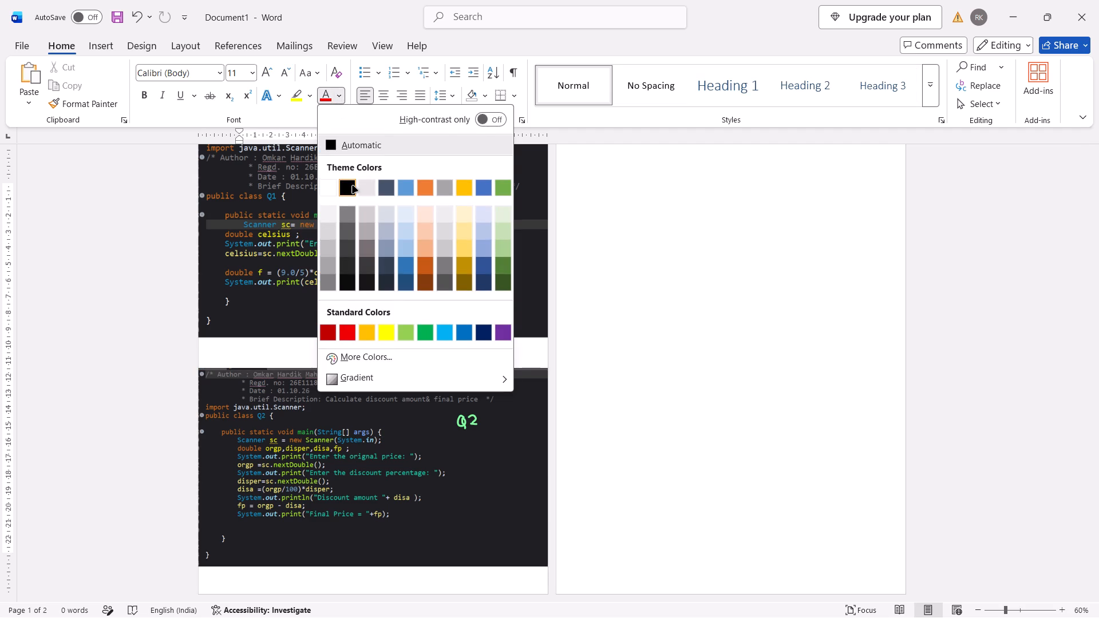
{"action": "left_click", "coordinate": [353, 186]}
{"action": "left_click", "coordinate": [374, 348]}
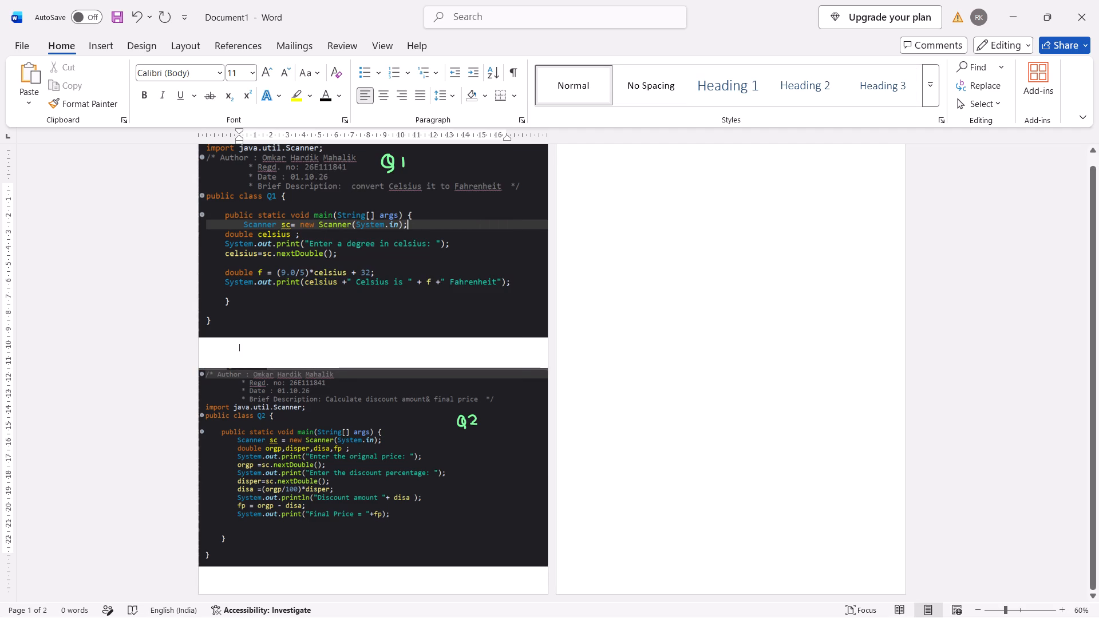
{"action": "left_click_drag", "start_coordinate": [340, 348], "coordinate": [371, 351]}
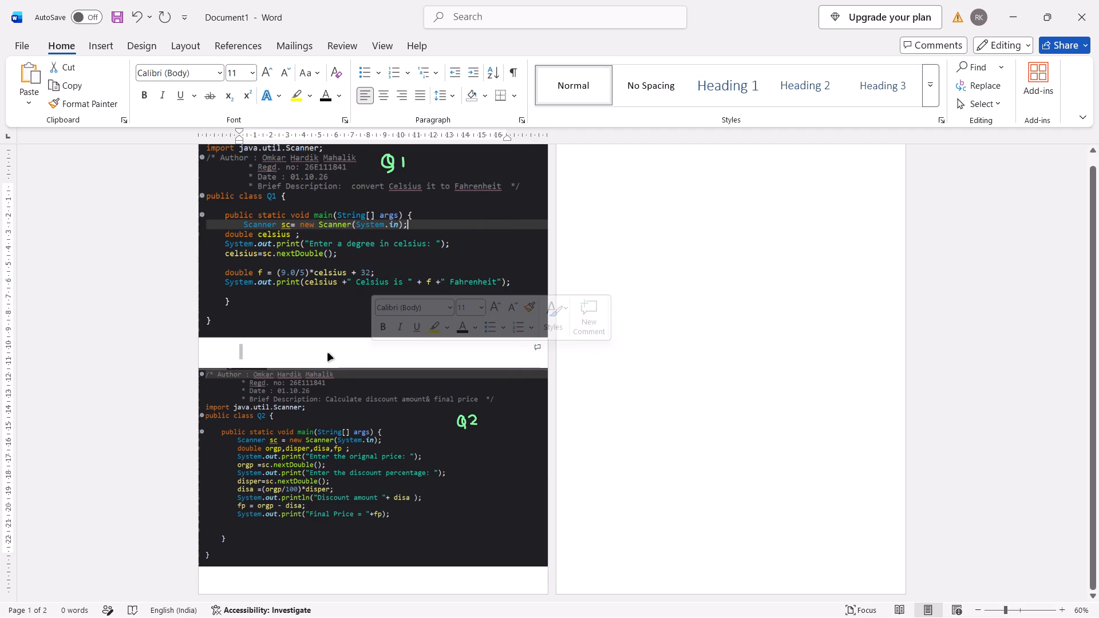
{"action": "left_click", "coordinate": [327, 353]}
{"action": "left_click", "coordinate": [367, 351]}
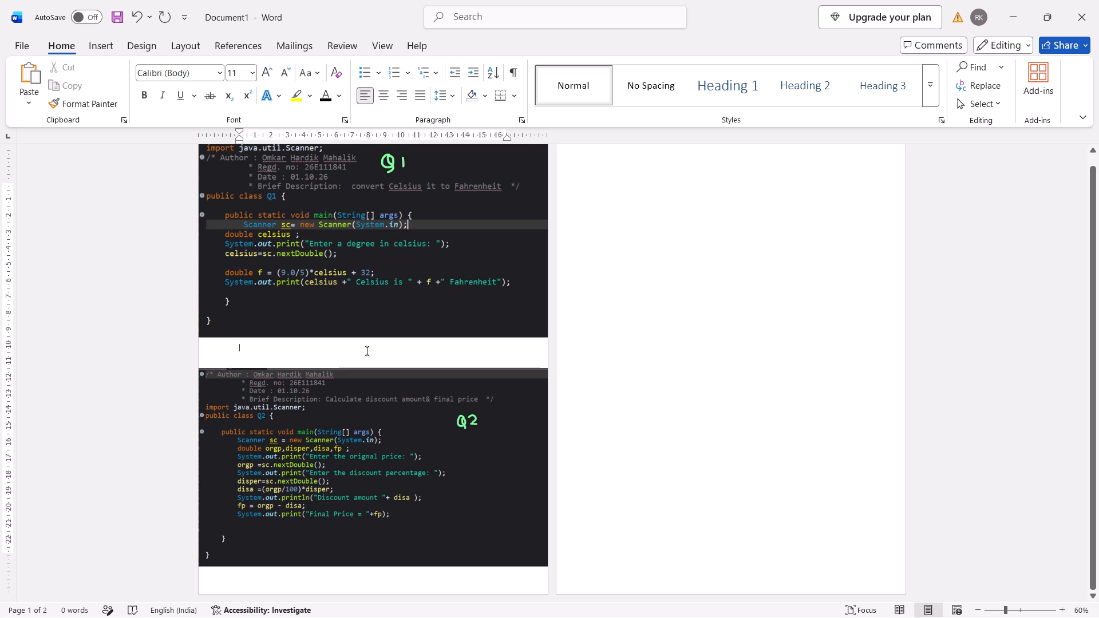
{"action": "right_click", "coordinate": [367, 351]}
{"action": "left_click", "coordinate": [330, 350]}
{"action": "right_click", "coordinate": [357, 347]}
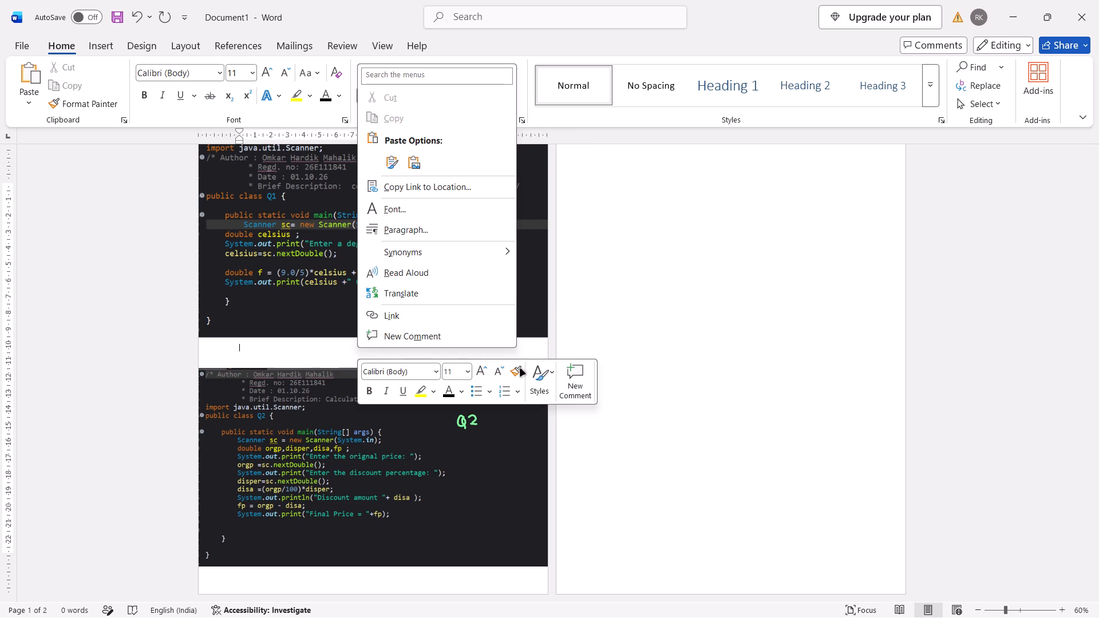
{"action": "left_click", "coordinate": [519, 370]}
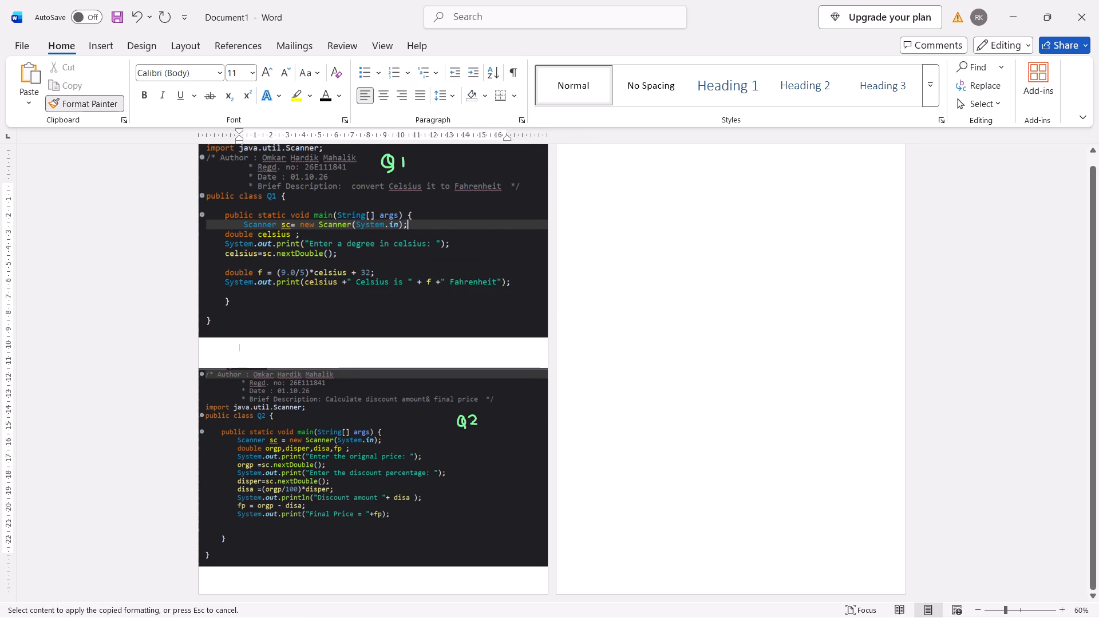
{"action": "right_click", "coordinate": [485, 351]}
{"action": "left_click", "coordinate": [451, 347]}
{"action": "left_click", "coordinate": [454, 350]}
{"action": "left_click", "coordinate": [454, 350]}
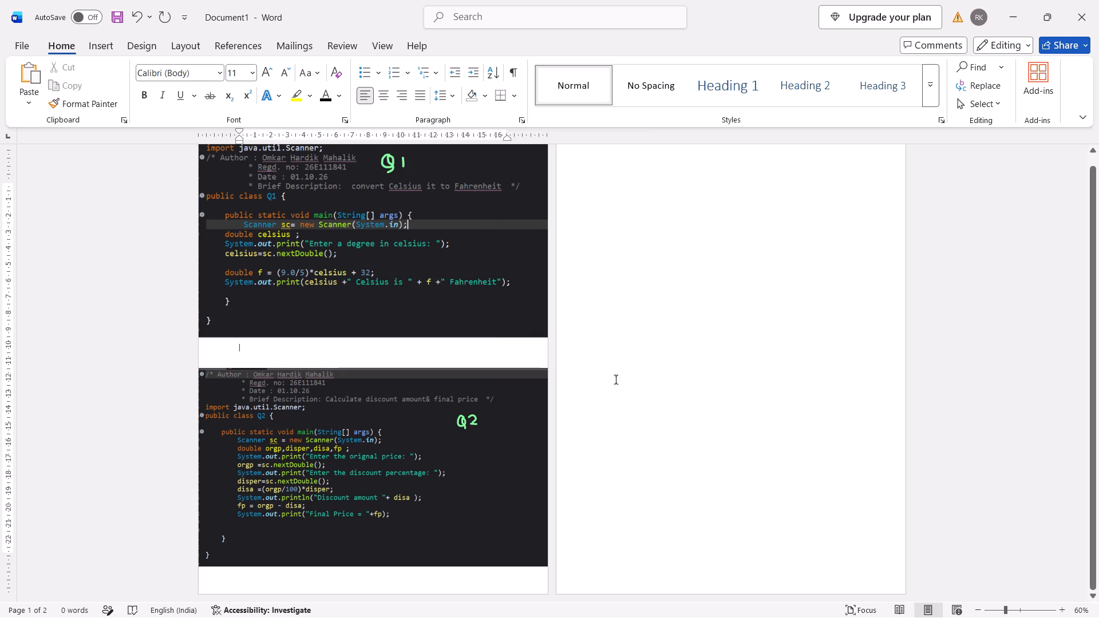
Reduce the Q1 screenshot's height by raising its bottom edge, keeping its full page width.
{"action": "left_click", "coordinate": [379, 291]}
{"action": "left_click_drag", "start_coordinate": [374, 338], "coordinate": [377, 300]}
Move the Q2 screenshot up directly against the shortened Q1 screenshot and reduce its height, keeping the full page width.
{"action": "left_click", "coordinate": [383, 416]}
{"action": "left_click_drag", "start_coordinate": [378, 434], "coordinate": [381, 360]}
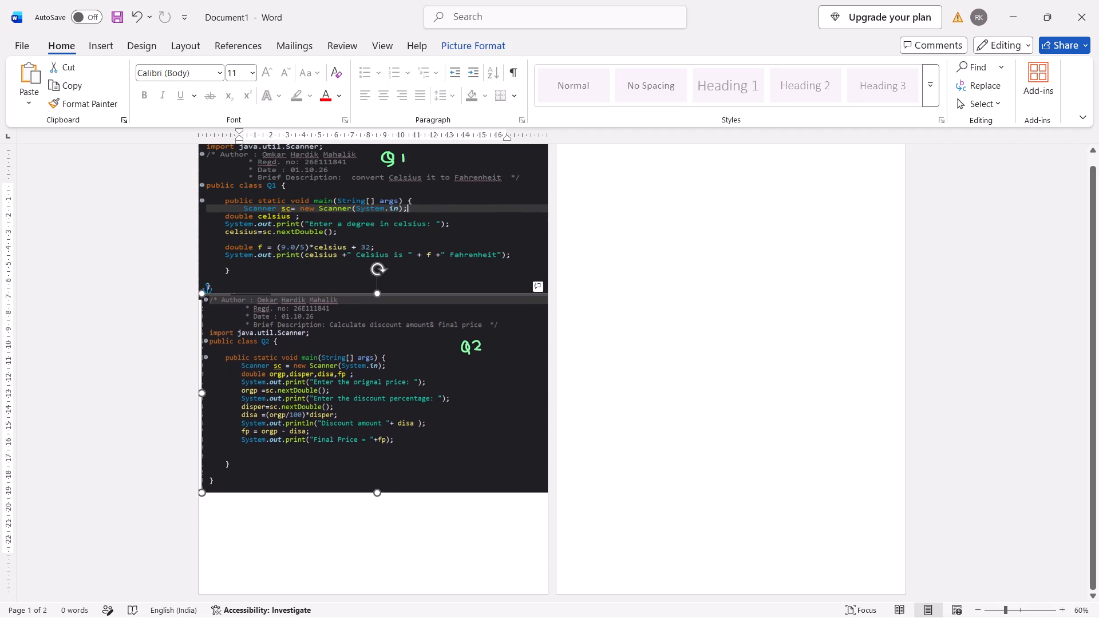
{"action": "left_click_drag", "start_coordinate": [381, 360], "coordinate": [377, 363]}
{"action": "left_click_drag", "start_coordinate": [377, 500], "coordinate": [378, 461]}
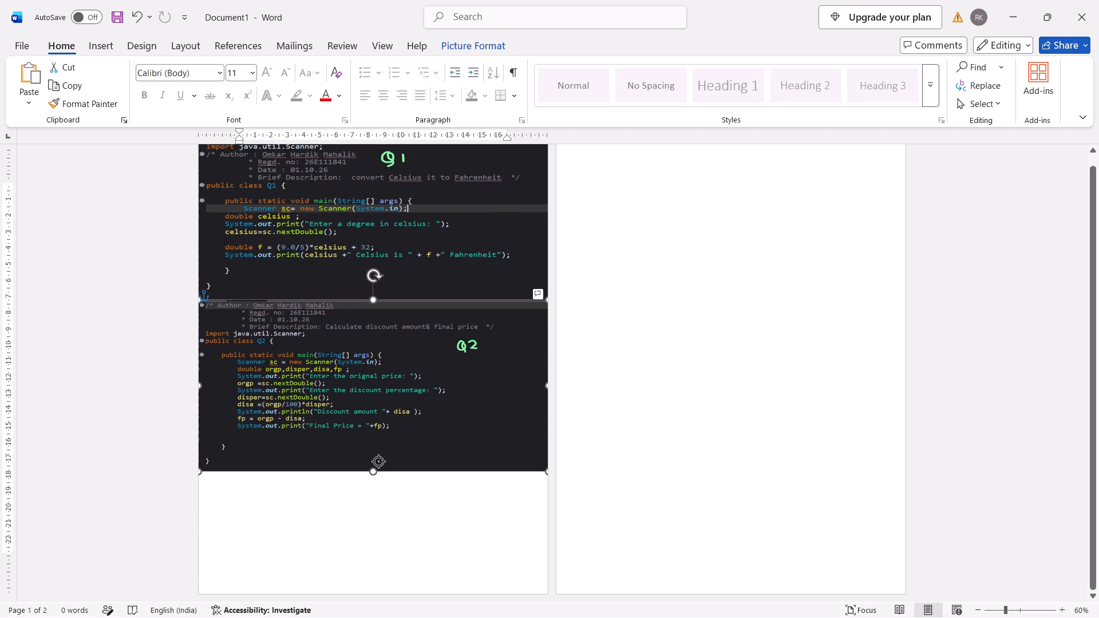
{"action": "left_click_drag", "start_coordinate": [378, 461], "coordinate": [379, 452]}
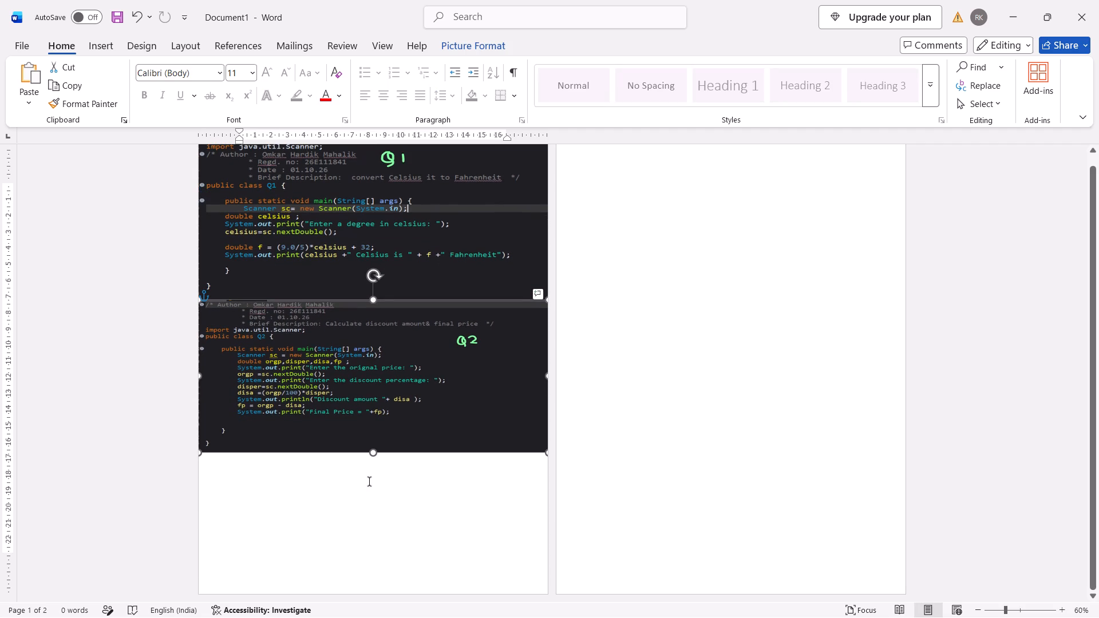
Undo the Q2 screenshot's height reduction and its move up against the Q1 screenshot.
{"action": "key", "text": "ctrl+z"}
{"action": "key", "text": "ctrl+z"}
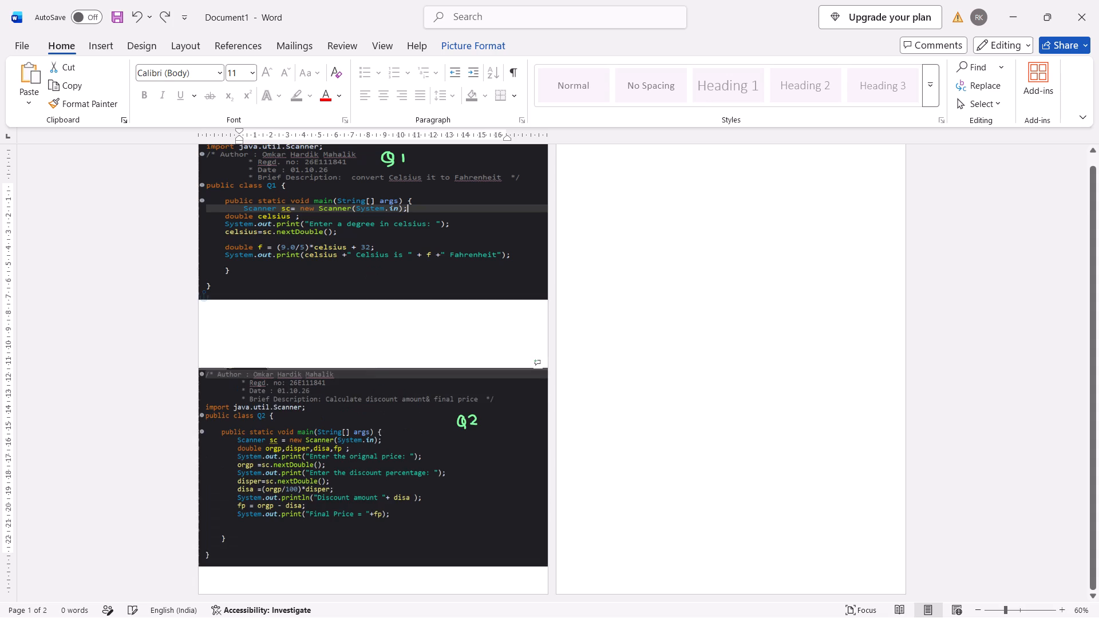
Raise the Q2 screenshot's top edge slightly into the gap below the Q1 screenshot, keeping its full page width.
{"action": "left_click", "coordinate": [656, 330]}
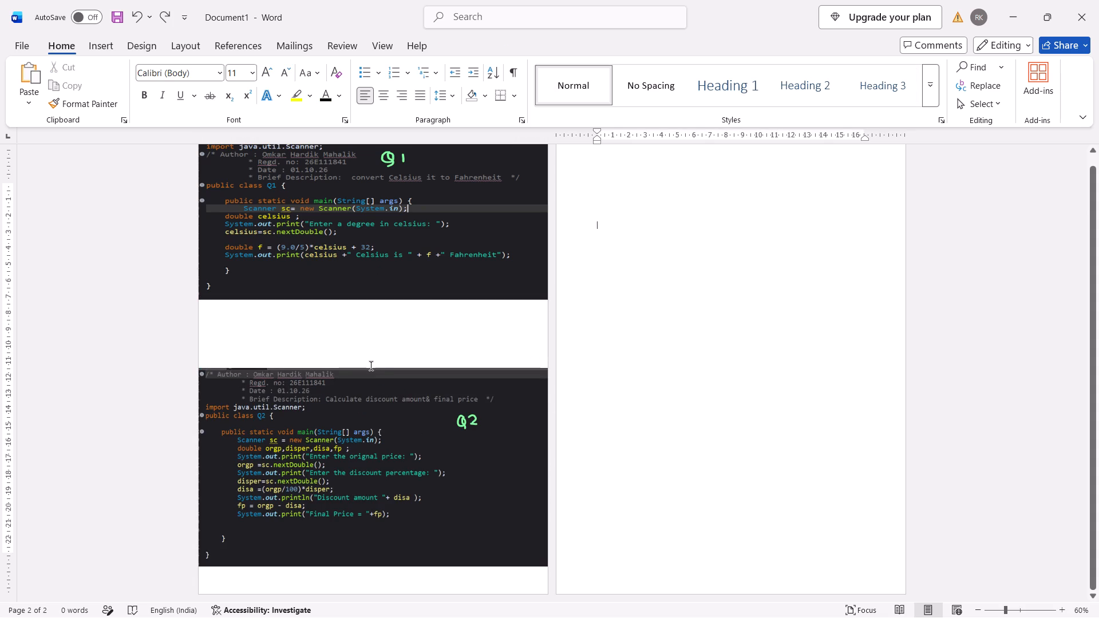
{"action": "left_click", "coordinate": [369, 386]}
{"action": "left_click_drag", "start_coordinate": [374, 369], "coordinate": [374, 369]}
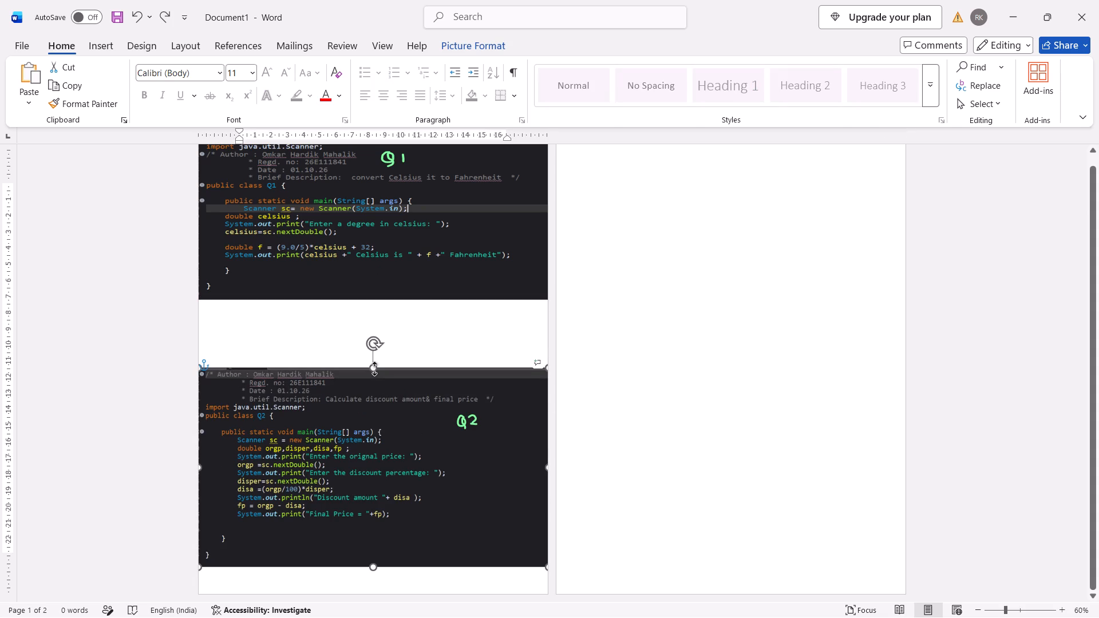
{"action": "left_click_drag", "start_coordinate": [374, 369], "coordinate": [377, 355]}
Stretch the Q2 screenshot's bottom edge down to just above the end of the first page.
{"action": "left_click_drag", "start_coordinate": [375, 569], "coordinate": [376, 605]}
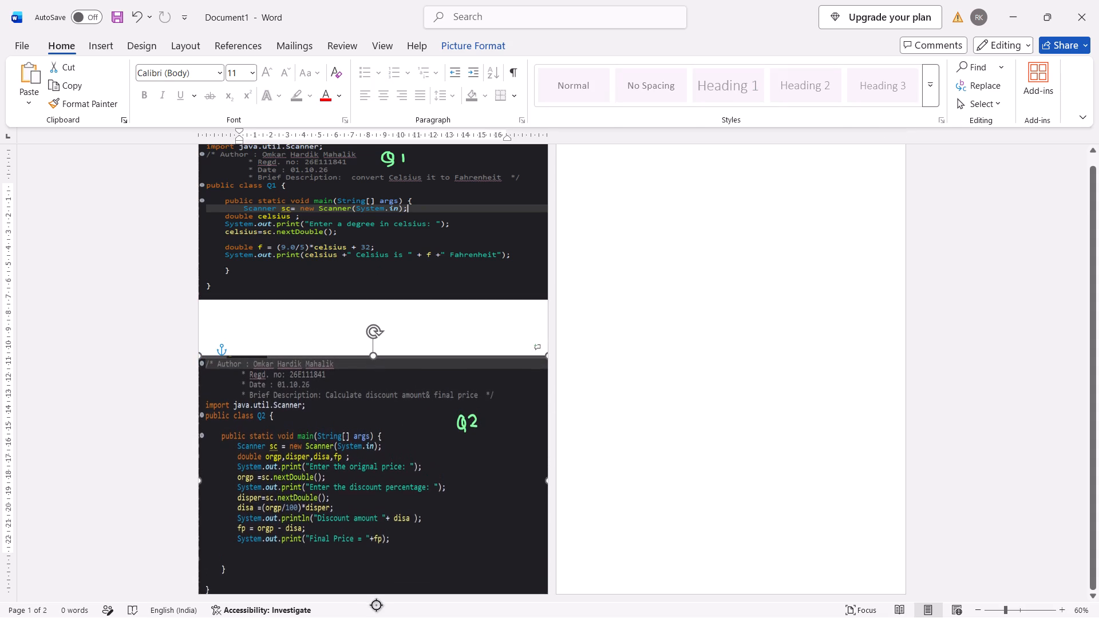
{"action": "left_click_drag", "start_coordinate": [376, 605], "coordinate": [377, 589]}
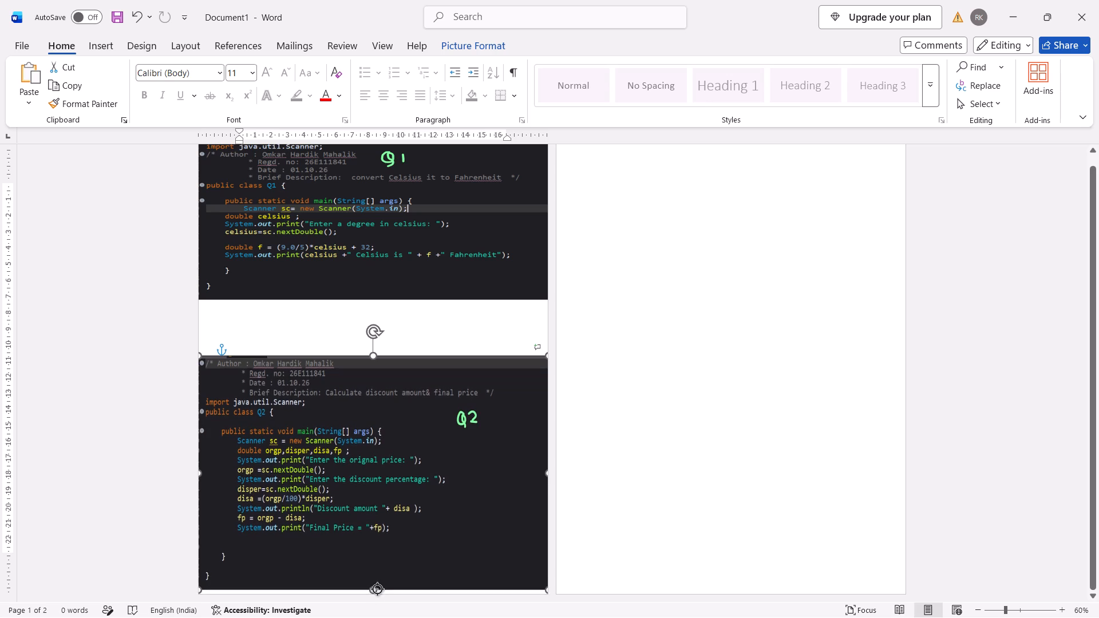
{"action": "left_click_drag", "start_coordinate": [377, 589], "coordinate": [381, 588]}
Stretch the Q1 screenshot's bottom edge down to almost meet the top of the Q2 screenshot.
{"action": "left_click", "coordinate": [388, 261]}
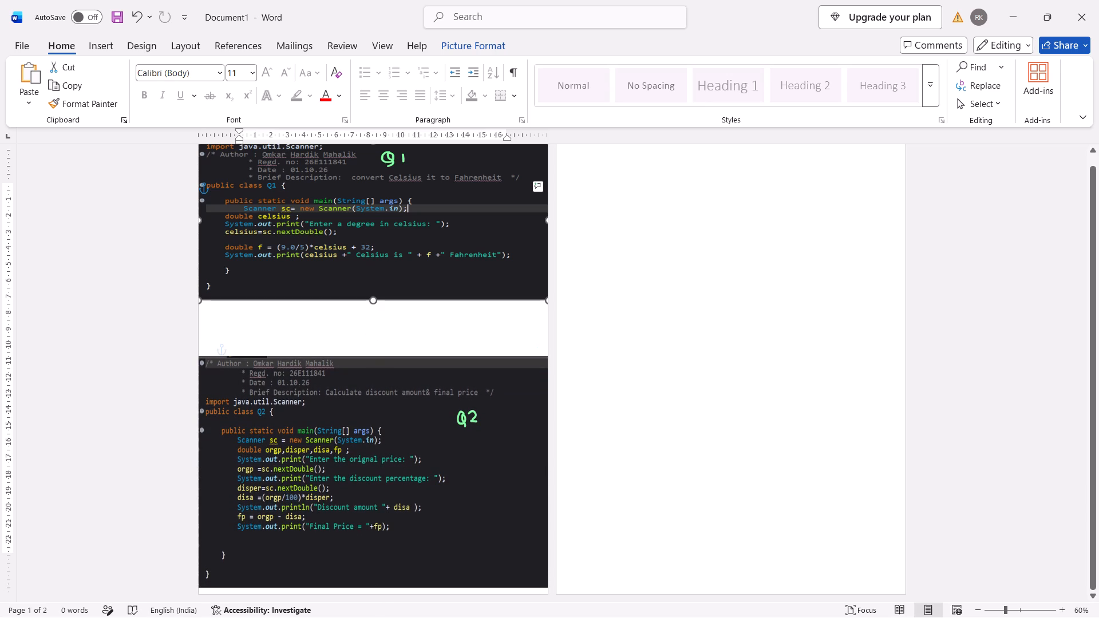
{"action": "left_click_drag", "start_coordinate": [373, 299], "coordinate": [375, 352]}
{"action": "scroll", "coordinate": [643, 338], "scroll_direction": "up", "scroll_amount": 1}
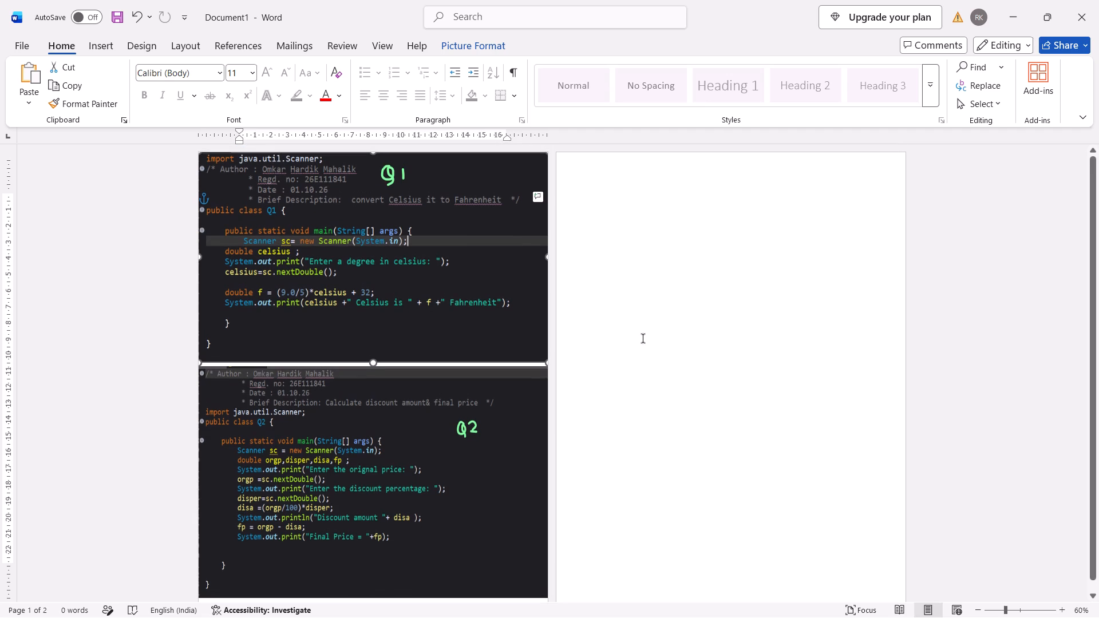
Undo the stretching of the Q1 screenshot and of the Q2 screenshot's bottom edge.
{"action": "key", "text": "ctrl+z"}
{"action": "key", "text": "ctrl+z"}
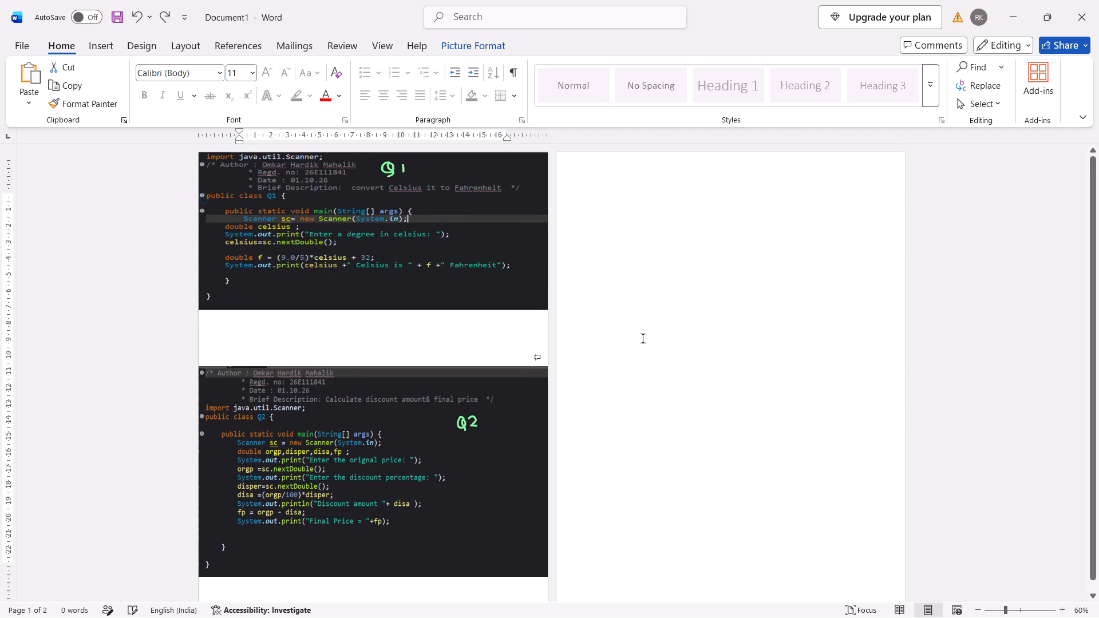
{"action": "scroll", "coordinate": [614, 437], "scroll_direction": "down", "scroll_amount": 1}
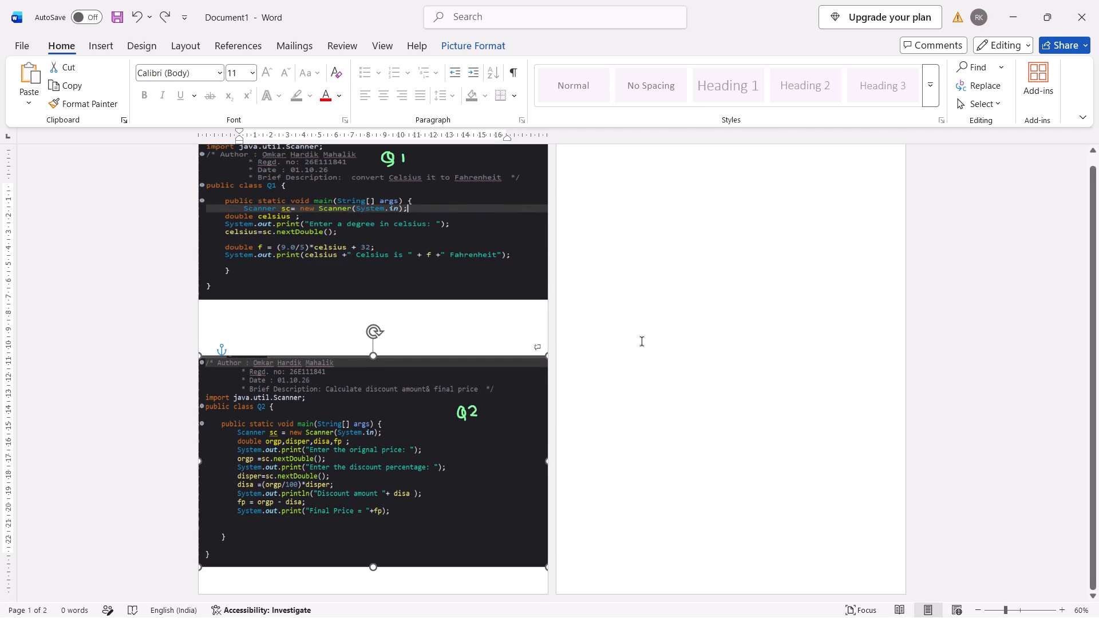
Fill the empty line on the second page with tabs and a few spaces.
{"action": "left_click", "coordinate": [642, 341]}
{"action": "left_click", "coordinate": [623, 558]}
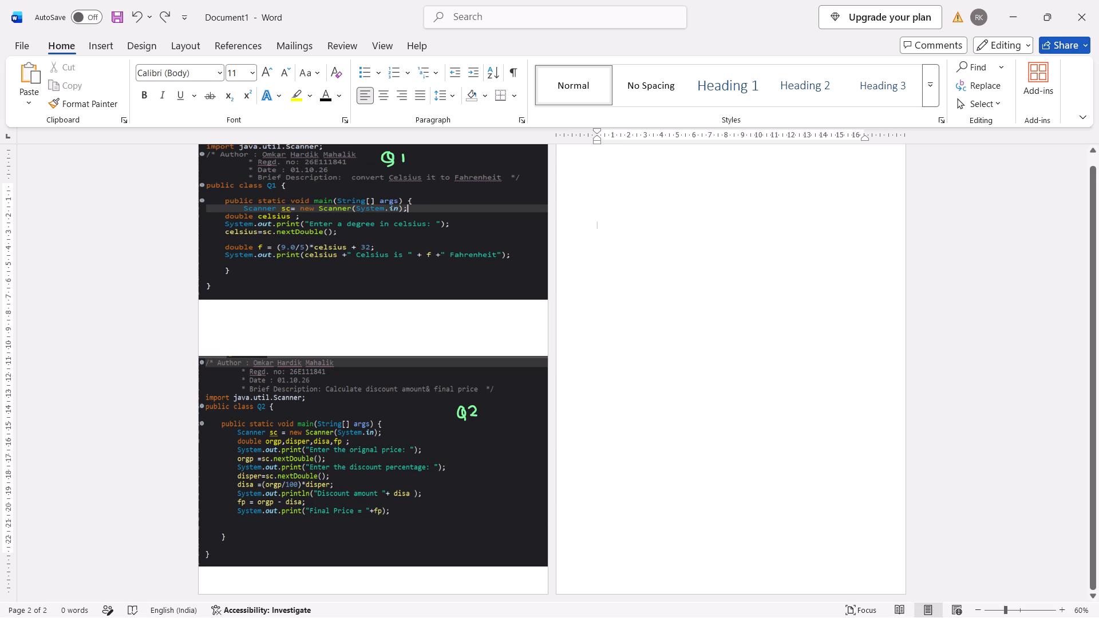
{"action": "key", "text": "Tab"}
{"action": "key", "text": "Tab"}
{"action": "key", "text": "Tab"}
{"action": "key", "text": "Tab"}
{"action": "key", "text": "Tab"}
{"action": "key", "text": "Tab"}
{"action": "key", "text": "Tab"}
{"action": "key", "text": "Tab"}
{"action": "key", "text": "Tab"}
{"action": "key", "text": "Tab"}
{"action": "key", "text": "Tab"}
{"action": "key", "text": "Tab"}
{"action": "key", "text": "Tab"}
{"action": "key", "text": "Tab"}
{"action": "key", "text": "Tab"}
{"action": "key", "text": "Tab"}
{"action": "key", "text": "Tab"}
{"action": "key", "text": "Tab"}
{"action": "key", "text": "Tab"}
{"action": "key", "text": "Tab"}
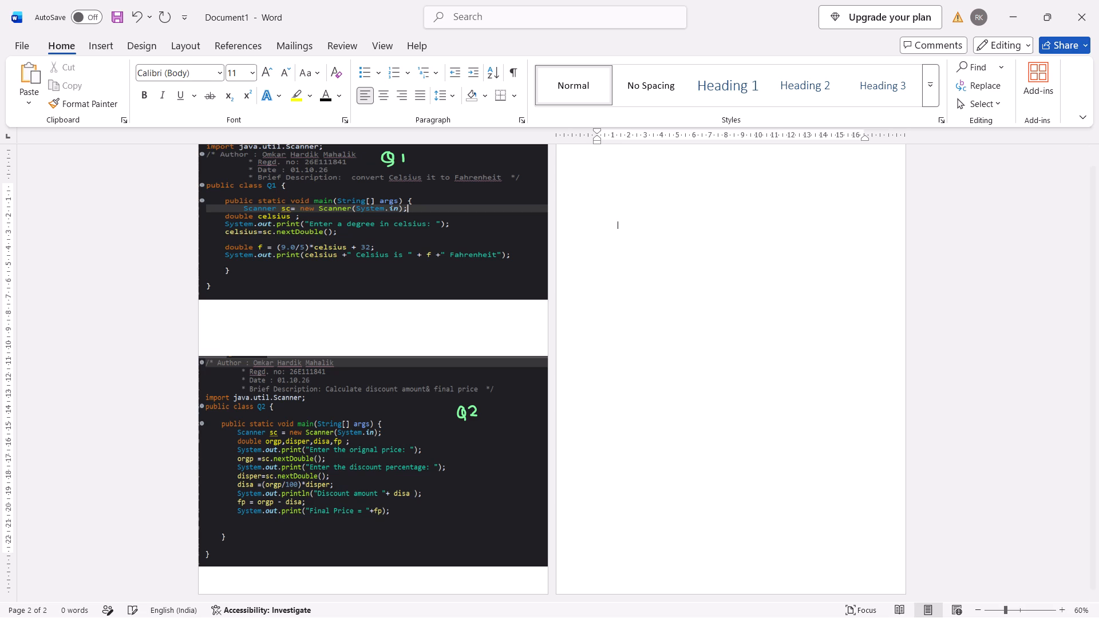
{"action": "key", "text": "shift+Tab"}
{"action": "key", "text": "shift+Tab"}
{"action": "key", "text": "shift+Tab"}
{"action": "key", "text": "space"}
{"action": "key", "text": "space"}
{"action": "key", "text": "space"}
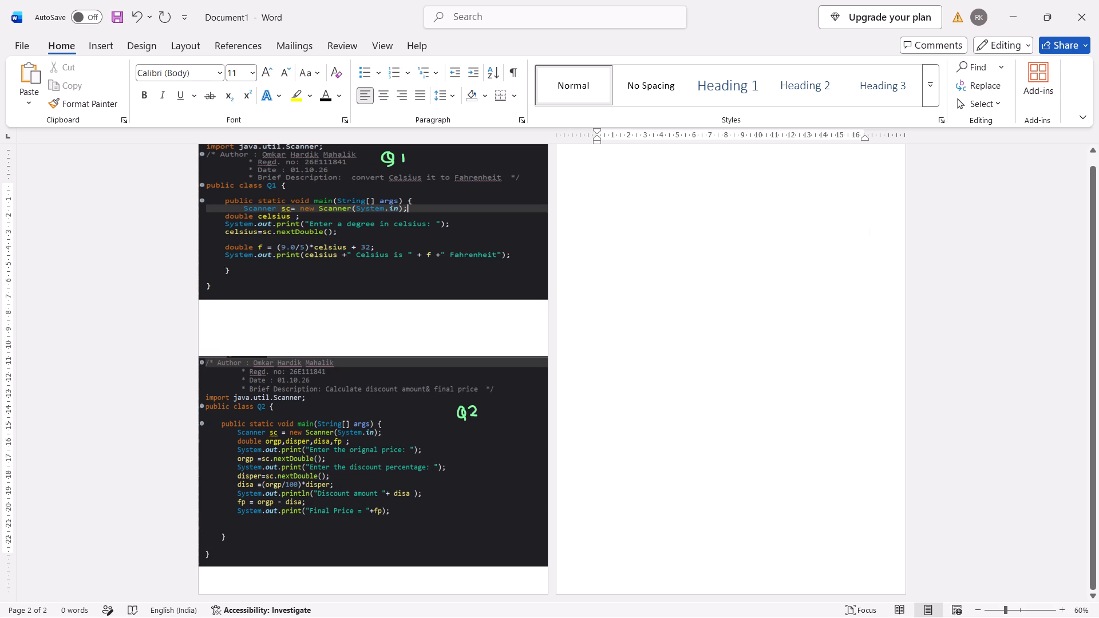
{"action": "key", "text": "Tab"}
Add blank lines below the tabbed line on the second page until the document runs to four pages.
{"action": "key", "text": "Return"}
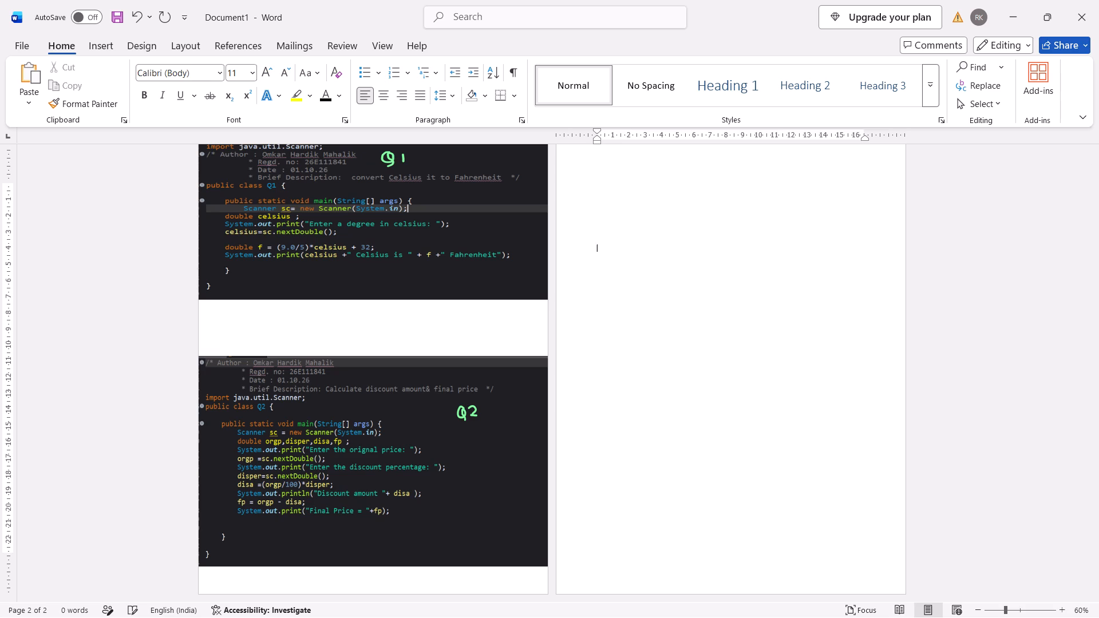
{"action": "key", "text": "Return"}
{"action": "key", "text": "Return"}
{"action": "key", "text": "Return"}
{"action": "key", "text": "Return"}
{"action": "key", "text": "Return"}
{"action": "key", "text": "Return"}
{"action": "key", "text": "Return"}
{"action": "key", "text": "Return"}
{"action": "key", "text": "Return"}
{"action": "key", "text": "Return"}
{"action": "key", "text": "Return"}
{"action": "key", "text": "Return"}
{"action": "key", "text": "Return"}
{"action": "key", "text": "Return"}
{"action": "key", "text": "Return"}
{"action": "key", "text": "Return"}
{"action": "key", "text": "Return"}
{"action": "key", "text": "Return"}
{"action": "key", "text": "Return"}
{"action": "key", "text": "Return"}
{"action": "key", "text": "Return"}
{"action": "key", "text": "Return"}
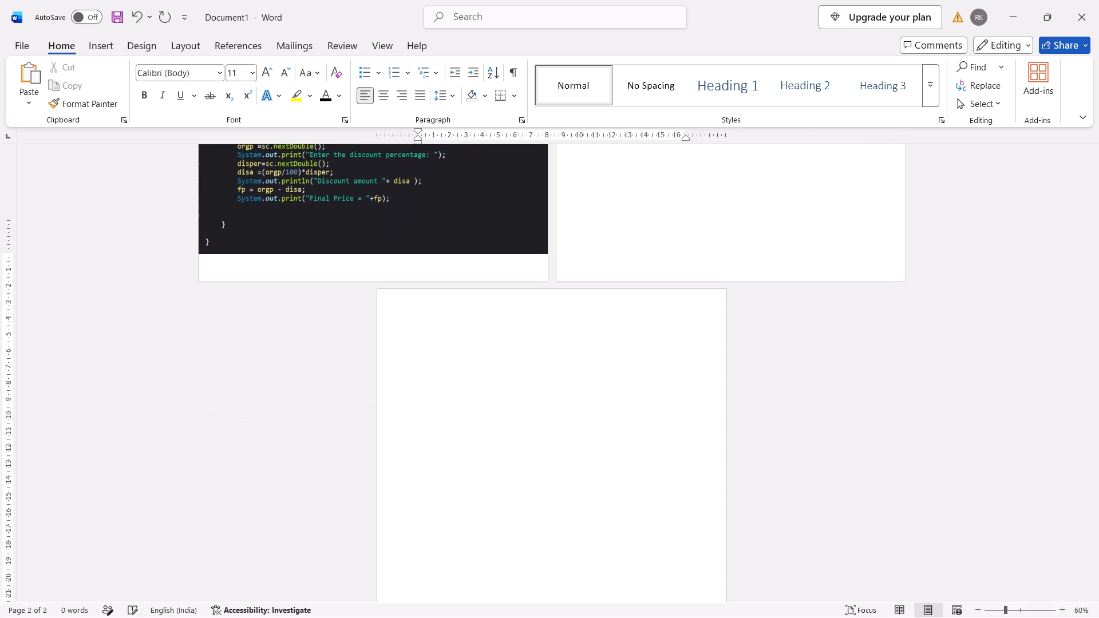
{"action": "scroll", "coordinate": [596, 533], "scroll_direction": "up", "scroll_amount": 6}
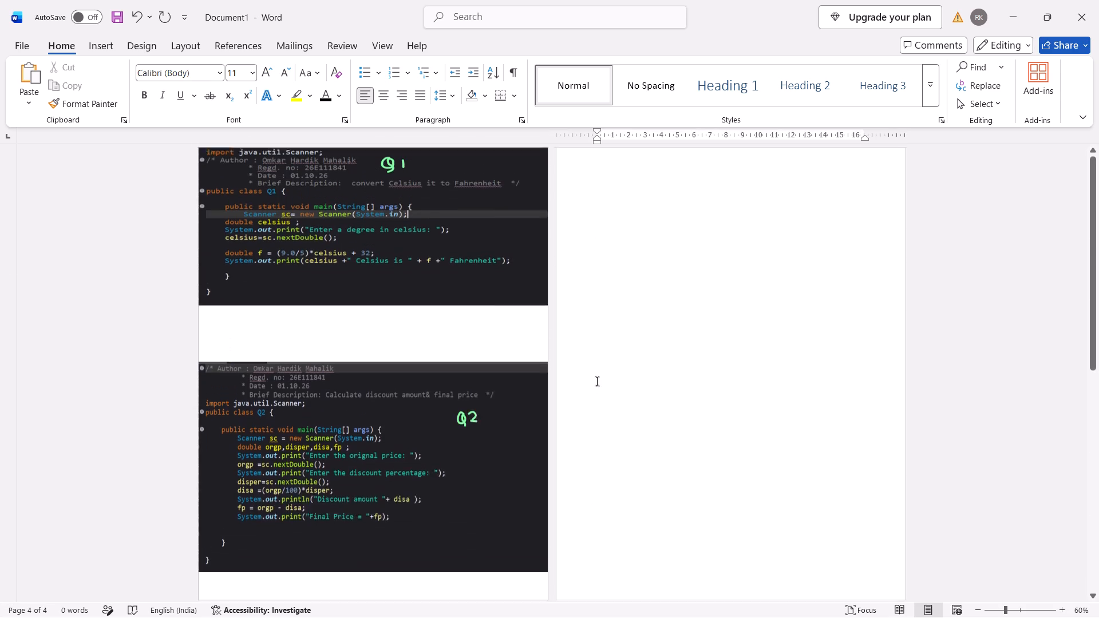
{"action": "scroll", "coordinate": [597, 381], "scroll_direction": "up", "scroll_amount": 5}
Switch to Eclipse, replace the open Q1.java and Q2.java files with Q3.java, and expand its header comment.
{"action": "key", "text": "alt+Tab"}
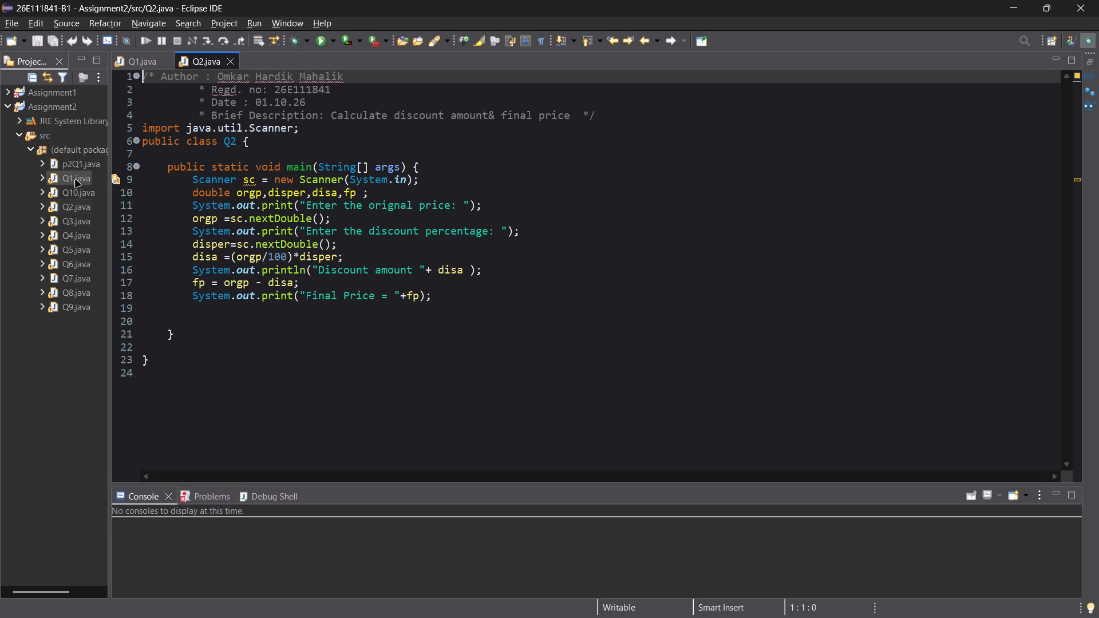
{"action": "middle_click", "coordinate": [148, 64]}
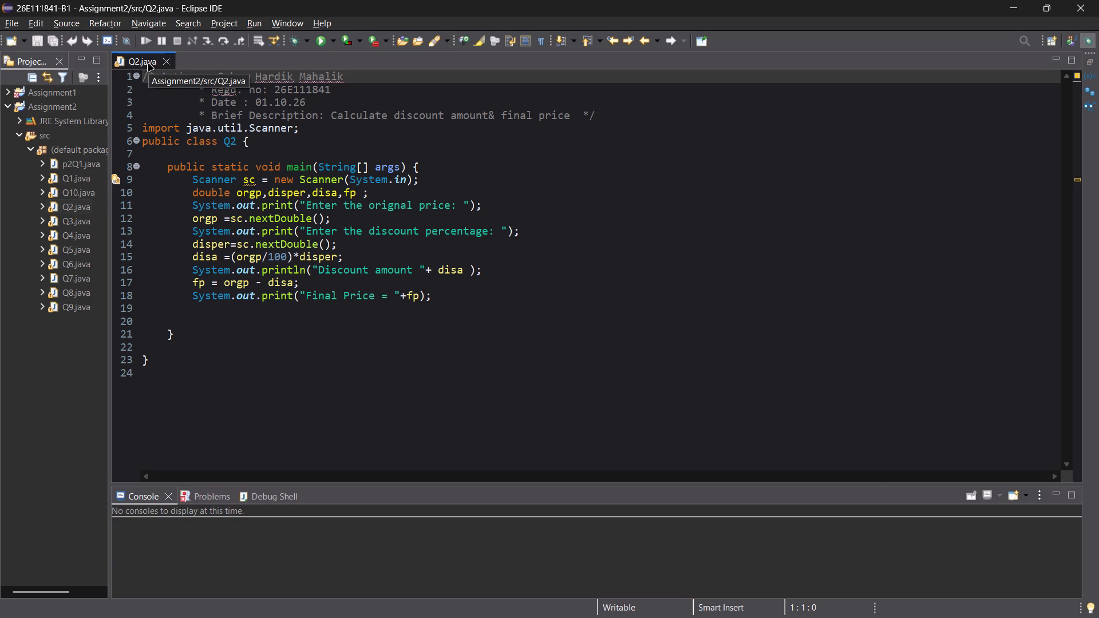
{"action": "middle_click", "coordinate": [148, 64]}
{"action": "double_click", "coordinate": [78, 224]}
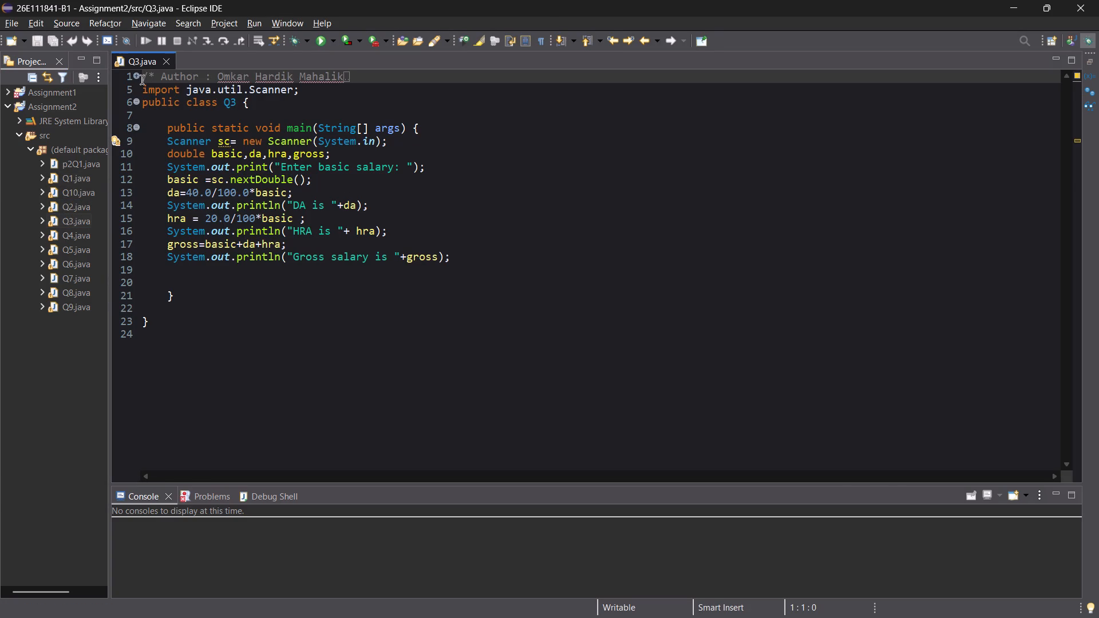
{"action": "left_click", "coordinate": [139, 77]}
Snip the whole Q3.java code, from the author comment to the closing brace, with extra width beside the code.
{"action": "key", "text": "Print"}
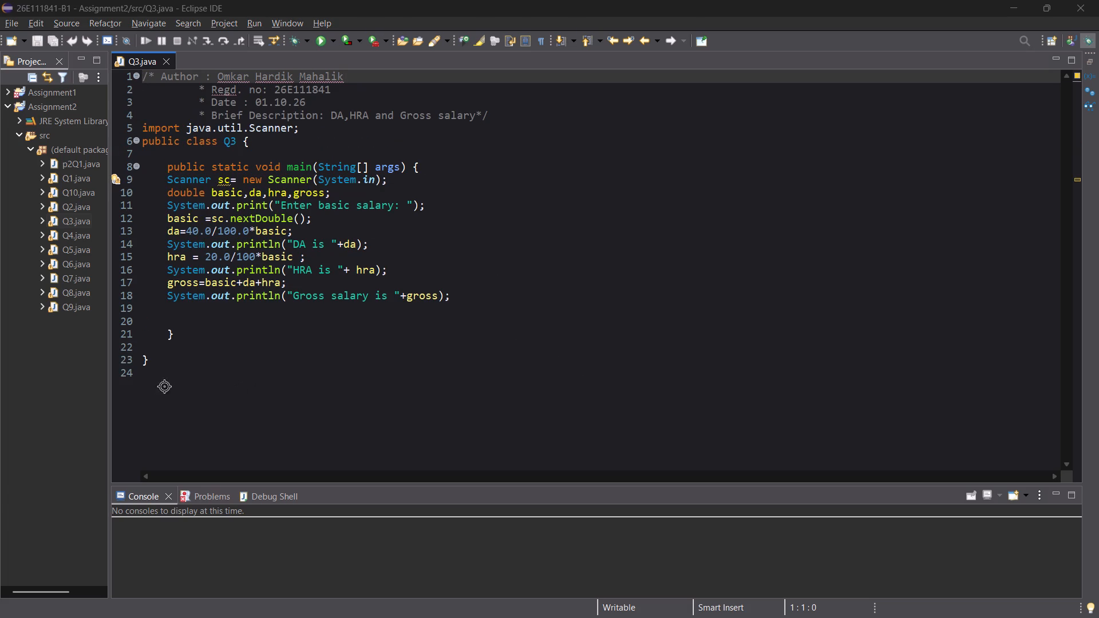
{"action": "left_click_drag", "start_coordinate": [143, 381], "coordinate": [560, 64]}
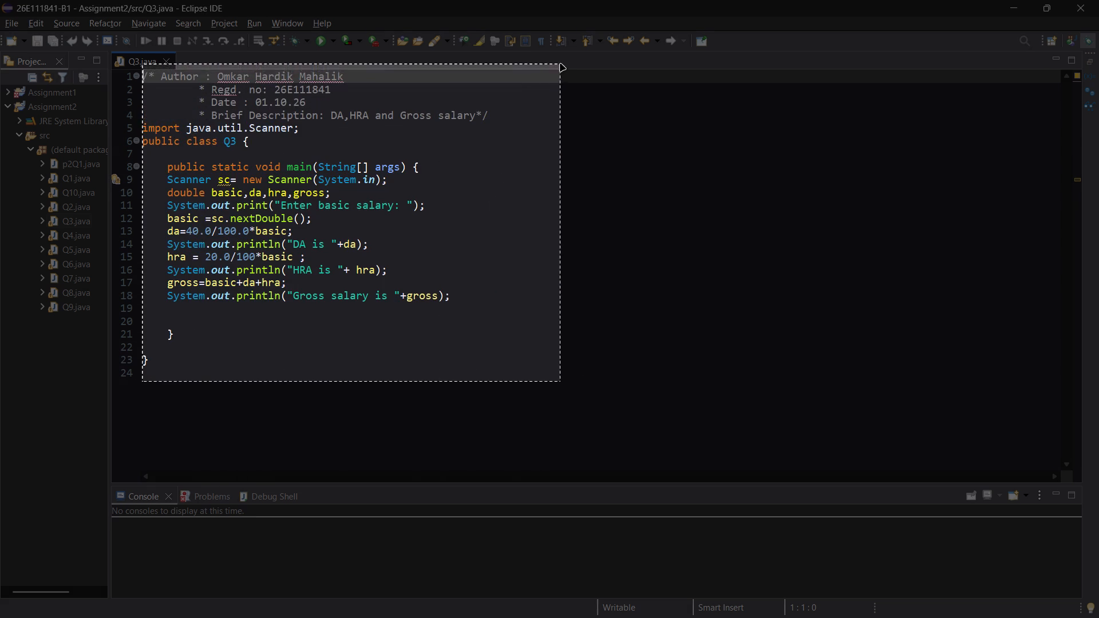
{"action": "left_click_drag", "start_coordinate": [560, 64], "coordinate": [538, 70]}
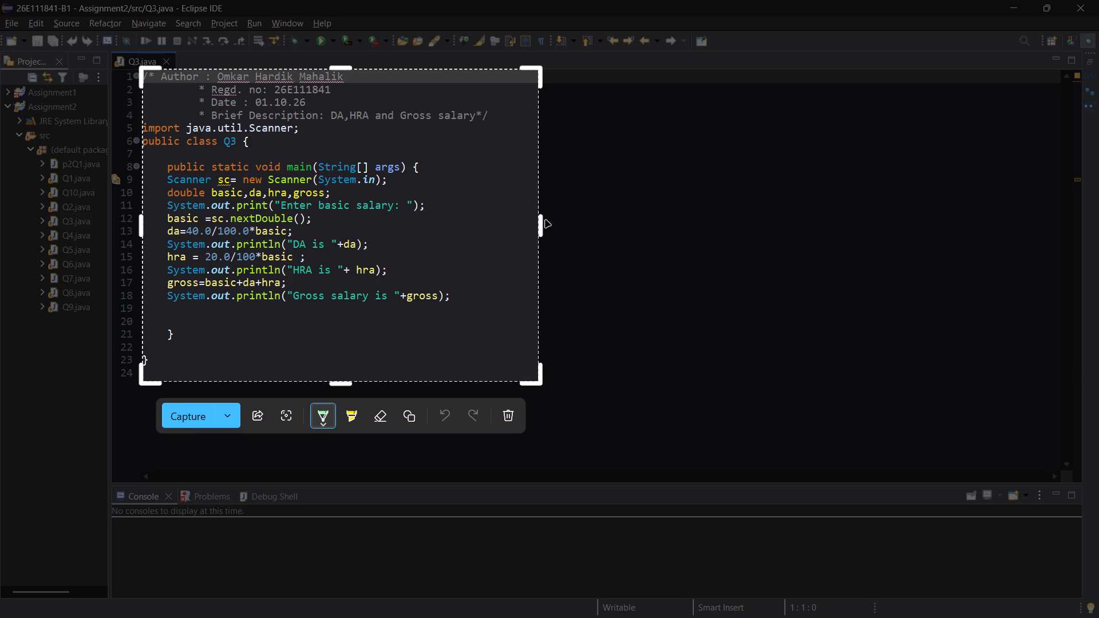
{"action": "left_click_drag", "start_coordinate": [541, 221], "coordinate": [595, 220]}
Handwrite the label Q3 in green beside the code in the snip and copy the snip.
{"action": "left_click_drag", "start_coordinate": [461, 136], "coordinate": [461, 135]}
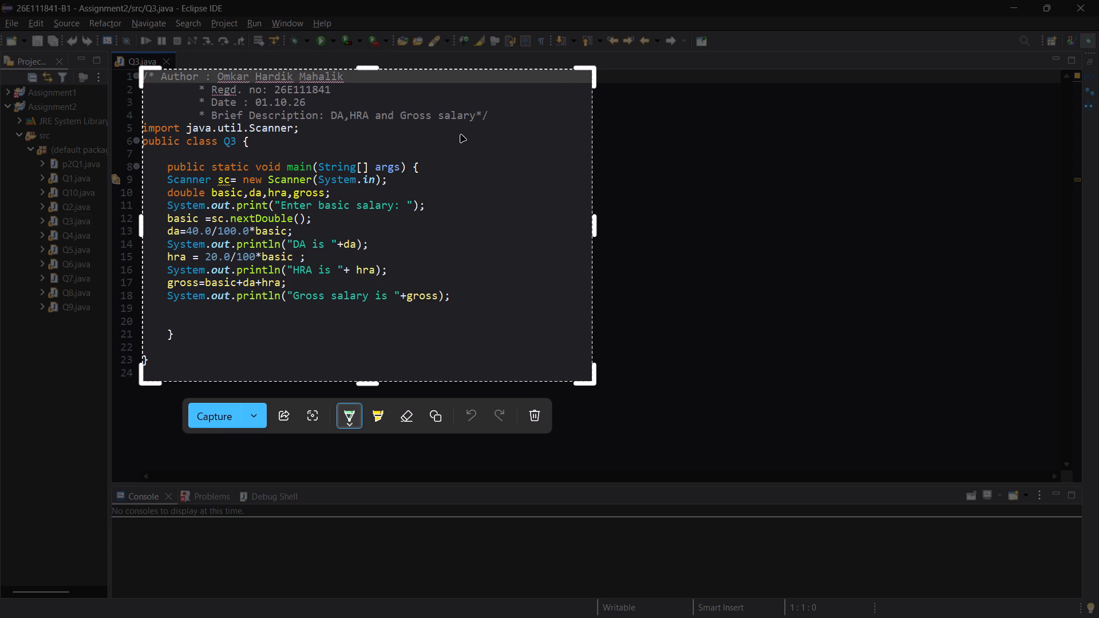
{"action": "left_click_drag", "start_coordinate": [461, 135], "coordinate": [466, 160]}
{"action": "left_click_drag", "start_coordinate": [466, 160], "coordinate": [463, 162]}
{"action": "left_click_drag", "start_coordinate": [477, 141], "coordinate": [479, 156]}
{"action": "left_click_drag", "start_coordinate": [479, 156], "coordinate": [477, 155]}
{"action": "key", "text": "ctrl+c"}
Switch to Word and paste the Q3 screenshot near the top of the second page.
{"action": "key", "text": "alt+Tab"}
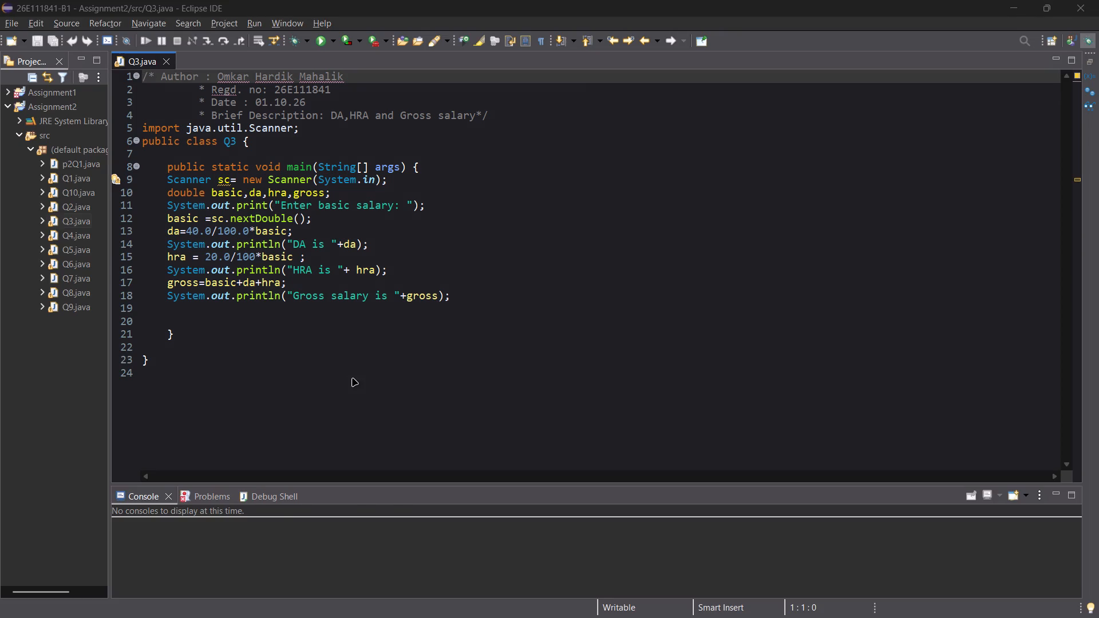
{"action": "left_click", "coordinate": [651, 213]}
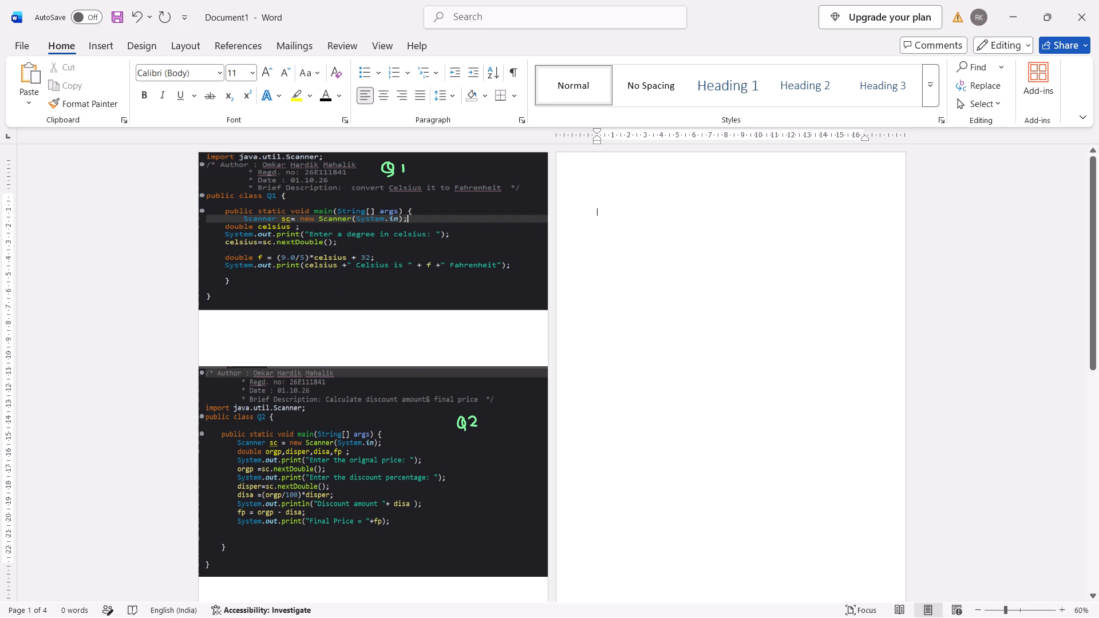
{"action": "key", "text": "ctrl+v"}
Make the Q3 screenshot freely movable through its layout options and place it a little below the second page's top edge.
{"action": "left_click_drag", "start_coordinate": [681, 283], "coordinate": [657, 230]}
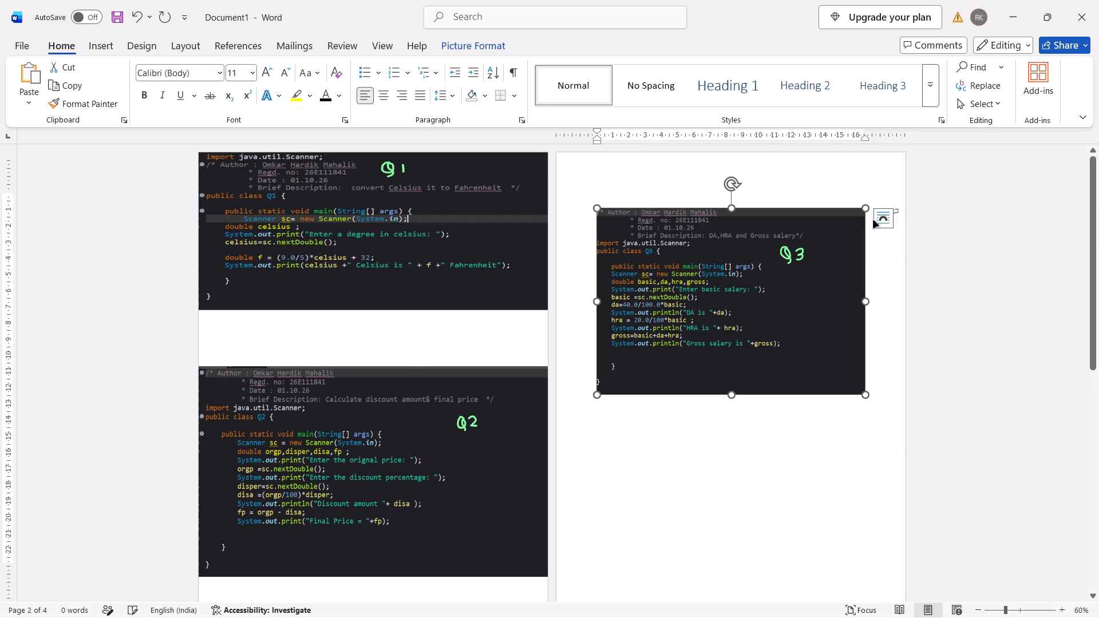
{"action": "left_click", "coordinate": [879, 219]}
{"action": "left_click", "coordinate": [989, 351]}
{"action": "left_click_drag", "start_coordinate": [666, 294], "coordinate": [648, 253]}
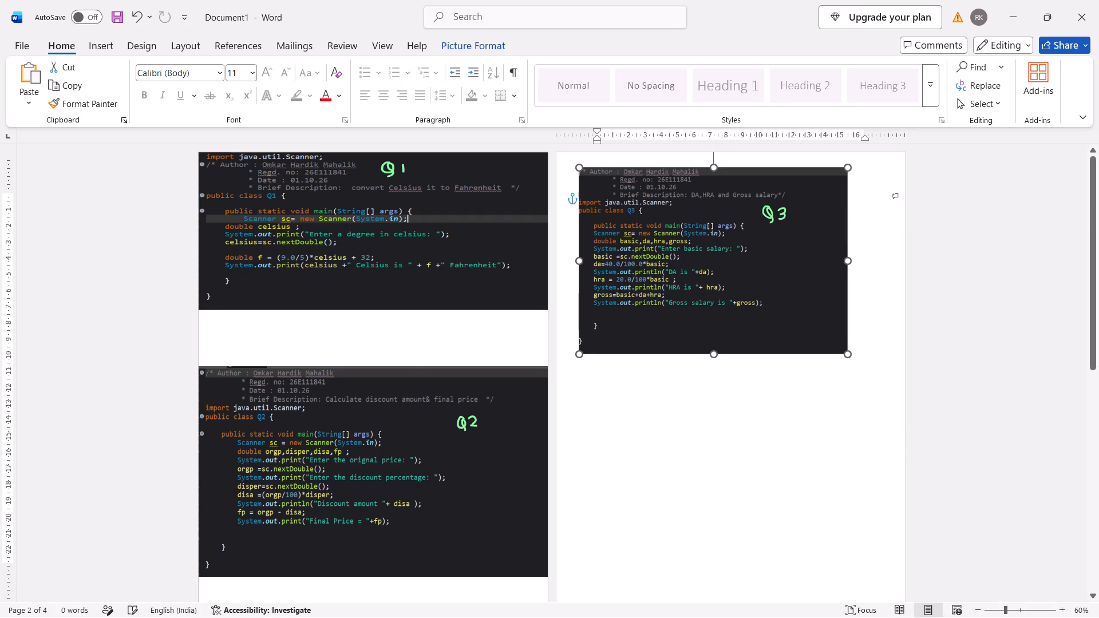
{"action": "left_click_drag", "start_coordinate": [648, 253], "coordinate": [659, 274]}
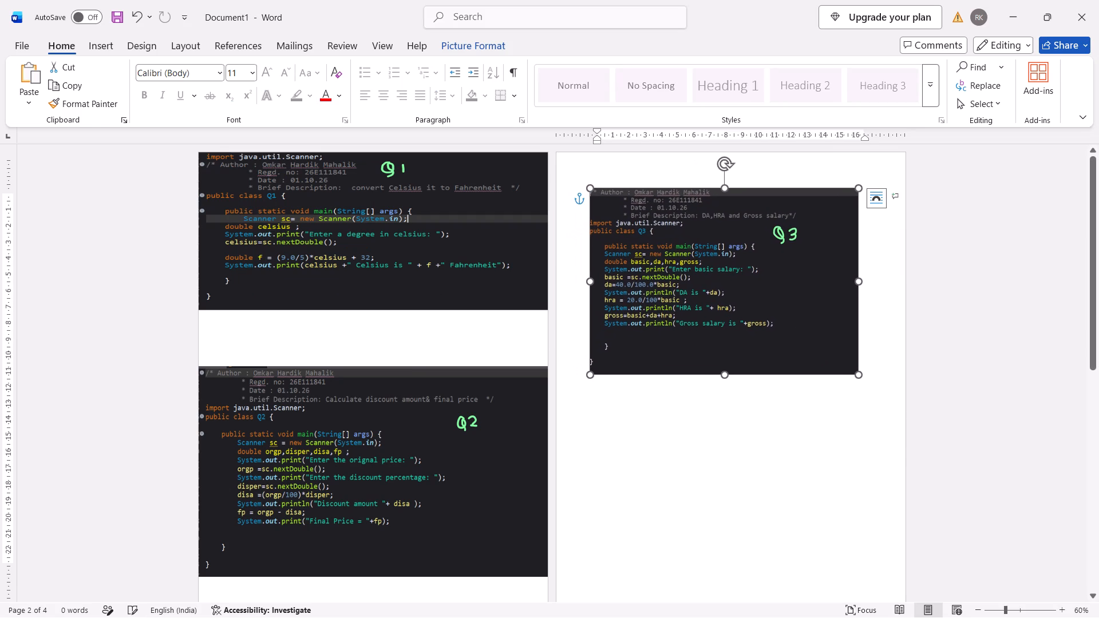
Move the Q2 screenshot slightly down the first page.
{"action": "scroll", "coordinate": [371, 266], "scroll_direction": "up", "scroll_amount": 2}
{"action": "left_click", "coordinate": [384, 446]}
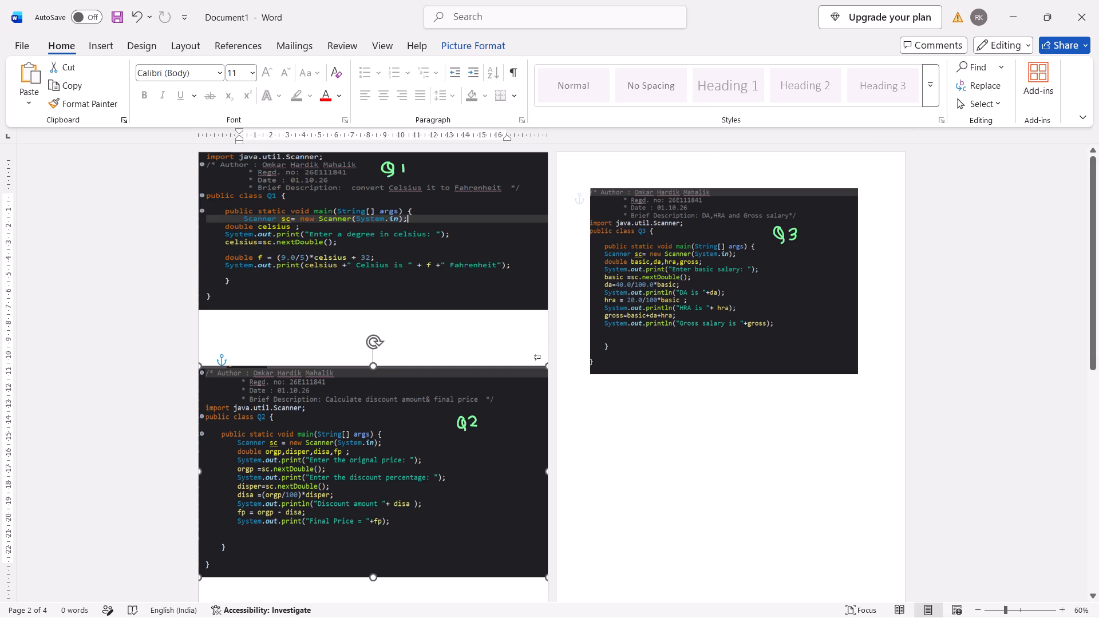
{"action": "left_click_drag", "start_coordinate": [380, 453], "coordinate": [381, 476]}
Move the Q1 screenshot down and extend its top edge back up to just below the page's top, keeping full width.
{"action": "left_click", "coordinate": [369, 253]}
{"action": "left_click_drag", "start_coordinate": [374, 231], "coordinate": [375, 265]}
{"action": "left_click_drag", "start_coordinate": [374, 181], "coordinate": [377, 156]}
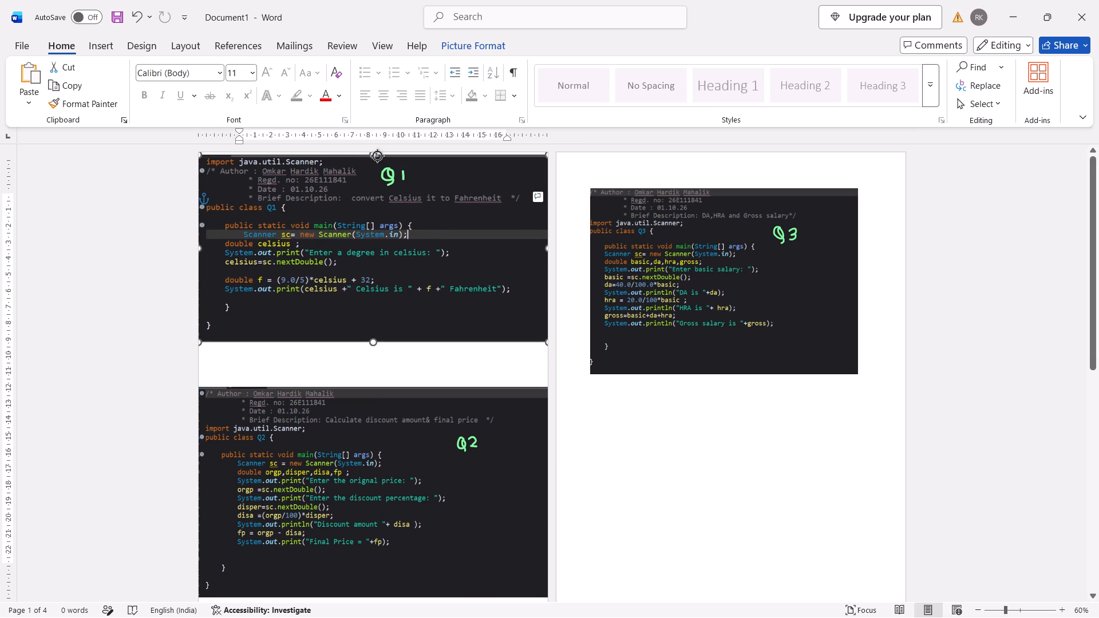
{"action": "left_click_drag", "start_coordinate": [377, 156], "coordinate": [377, 158]}
{"action": "left_click", "coordinate": [465, 371]}
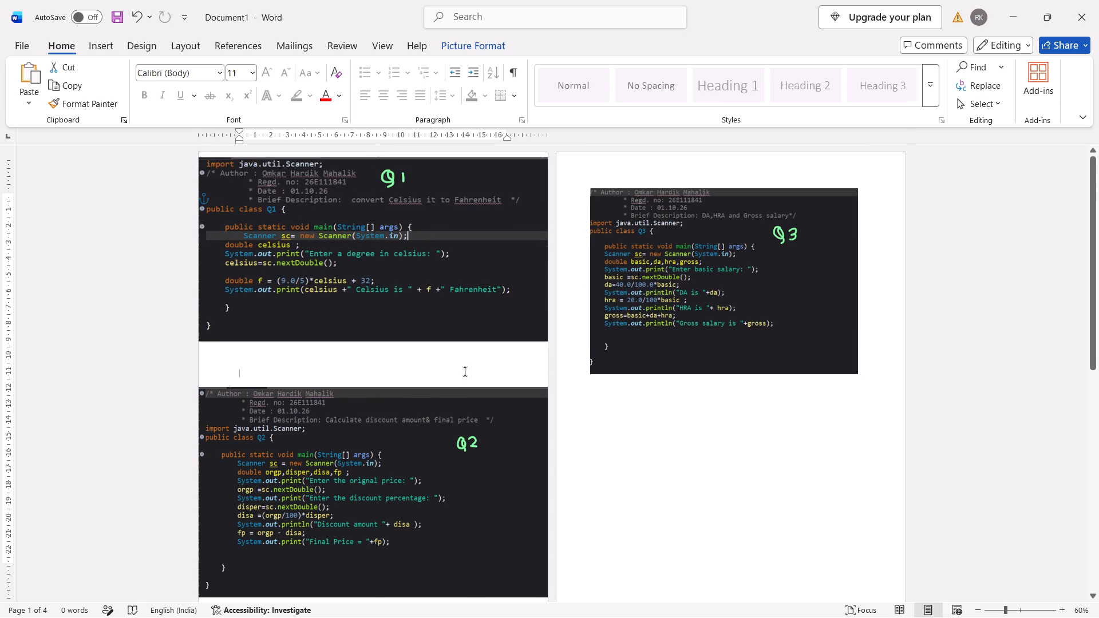
Move the Q2 screenshot slightly up the first page, leaving a narrower gap below the Q1 screenshot.
{"action": "scroll", "coordinate": [468, 369], "scroll_direction": "down", "scroll_amount": 1}
{"action": "scroll", "coordinate": [588, 374], "scroll_direction": "up", "scroll_amount": 1}
{"action": "scroll", "coordinate": [588, 374], "scroll_direction": "down", "scroll_amount": 2}
{"action": "left_click_drag", "start_coordinate": [426, 377], "coordinate": [425, 357]}
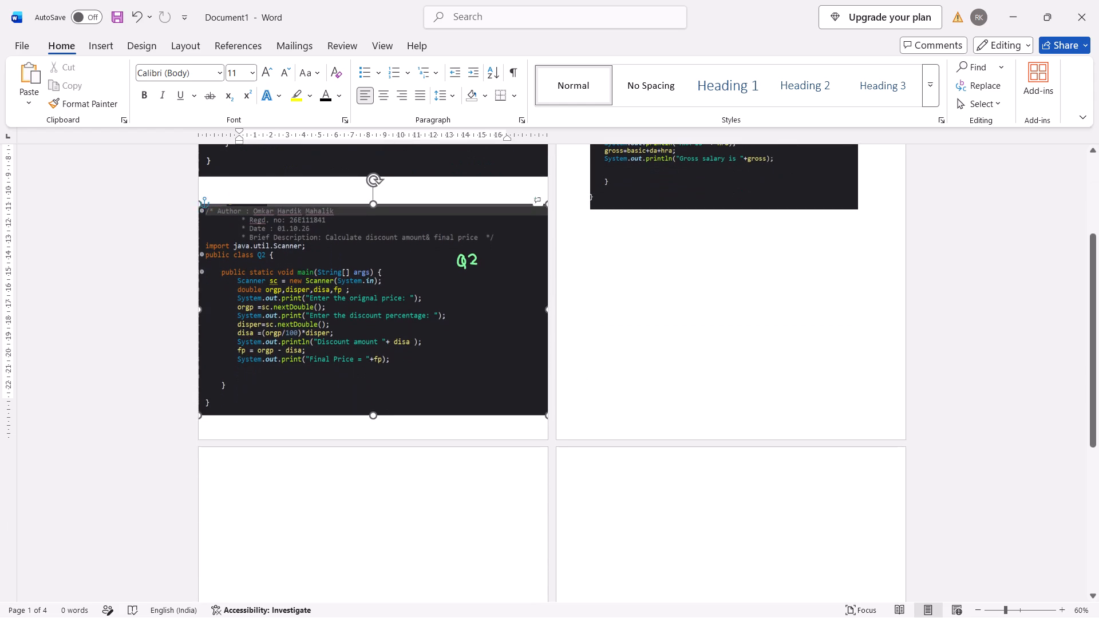
{"action": "left_click_drag", "start_coordinate": [425, 357], "coordinate": [428, 360]}
Move the Q3 screenshot up near the second page's top edge and stretch it to nearly full page width and slightly taller.
{"action": "scroll", "coordinate": [643, 378], "scroll_direction": "up", "scroll_amount": 1}
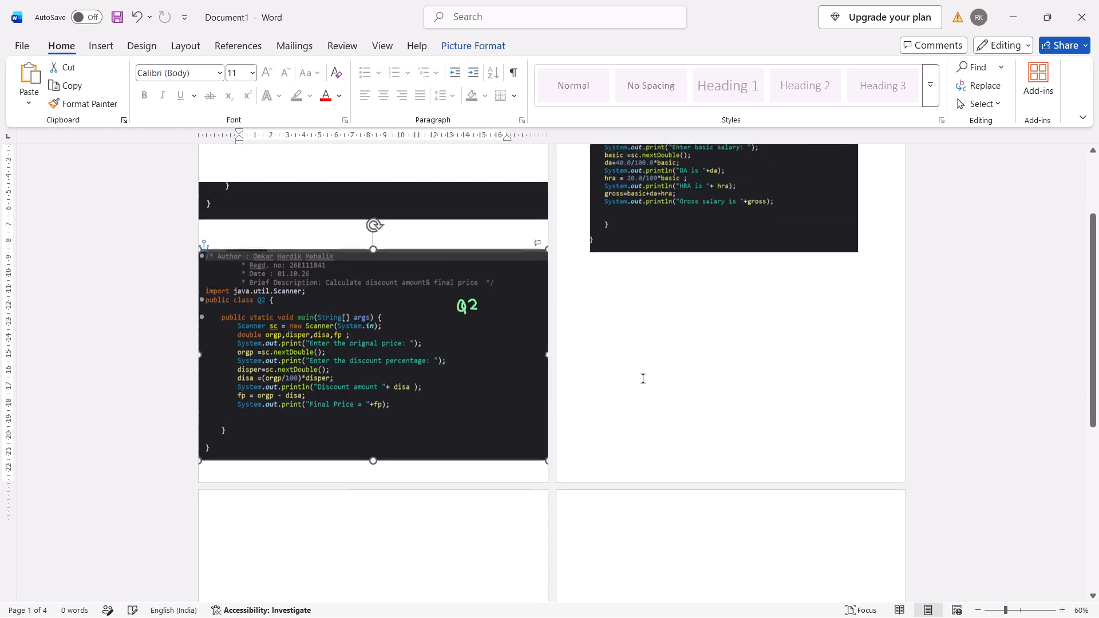
{"action": "scroll", "coordinate": [643, 378], "scroll_direction": "up", "scroll_amount": 1}
{"action": "left_click_drag", "start_coordinate": [683, 322], "coordinate": [683, 295]}
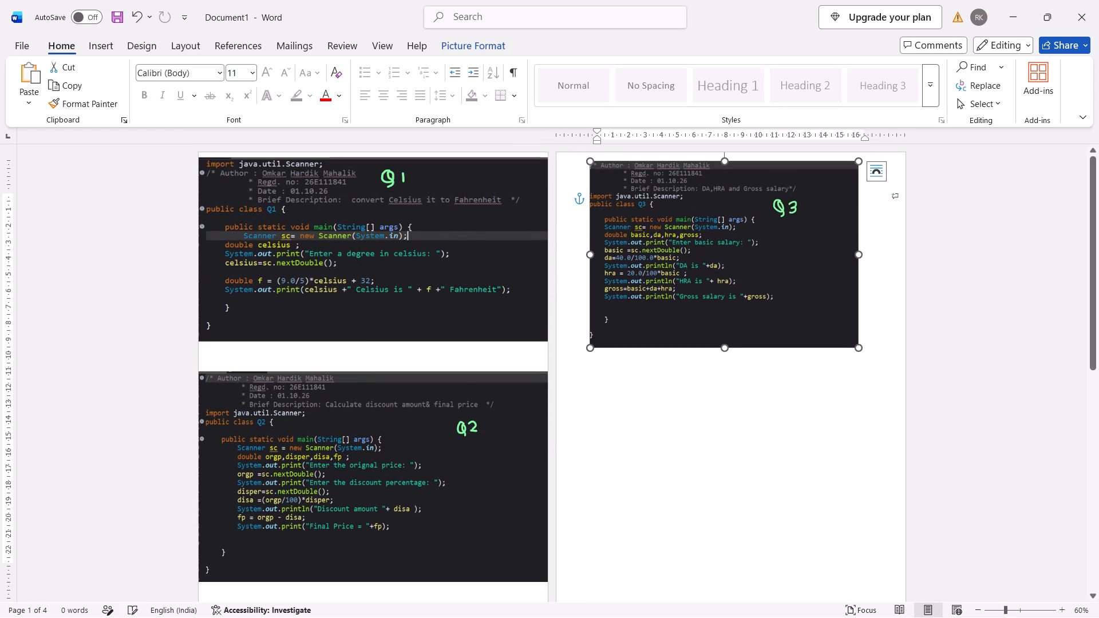
{"action": "left_click_drag", "start_coordinate": [591, 257], "coordinate": [574, 253]}
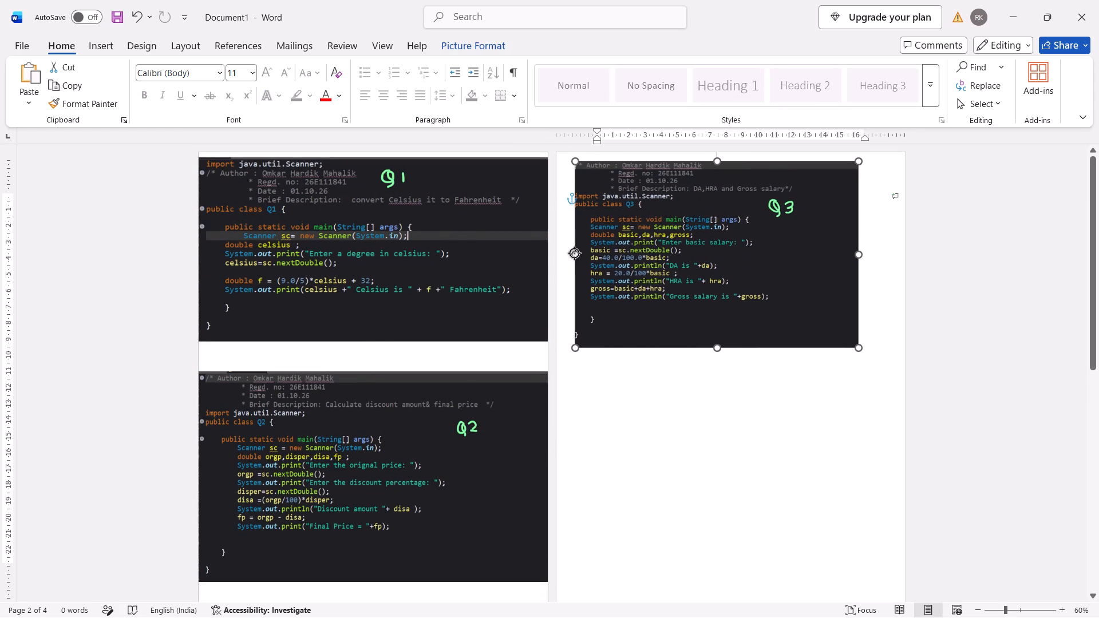
{"action": "left_click_drag", "start_coordinate": [574, 253], "coordinate": [559, 256]}
{"action": "left_click_drag", "start_coordinate": [857, 253], "coordinate": [900, 258]}
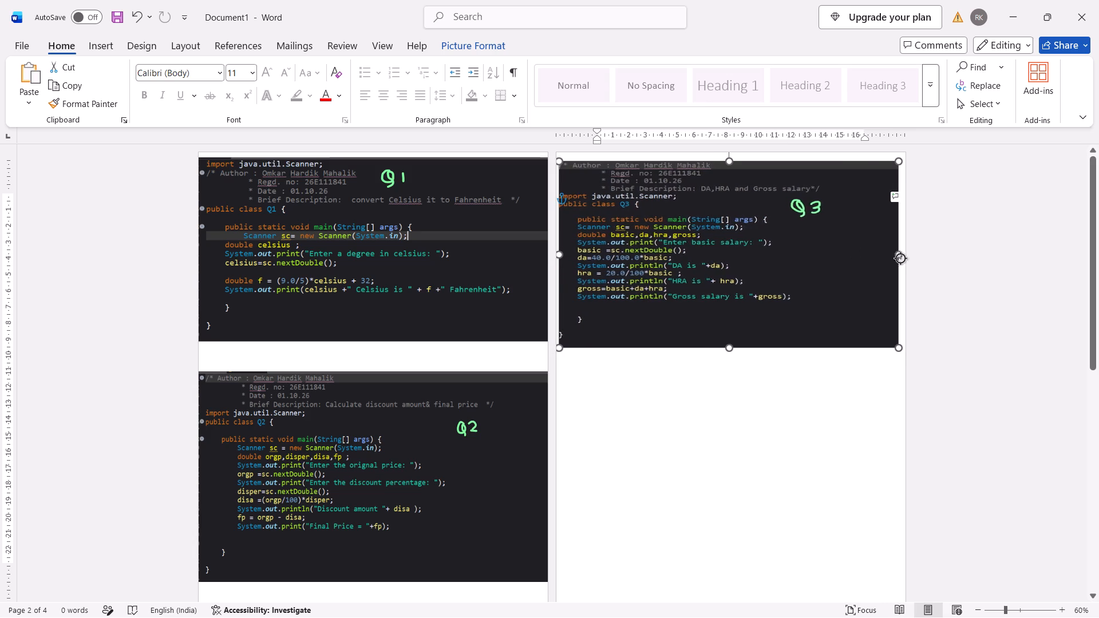
{"action": "left_click_drag", "start_coordinate": [900, 258], "coordinate": [901, 258]}
{"action": "left_click_drag", "start_coordinate": [733, 348], "coordinate": [733, 365]}
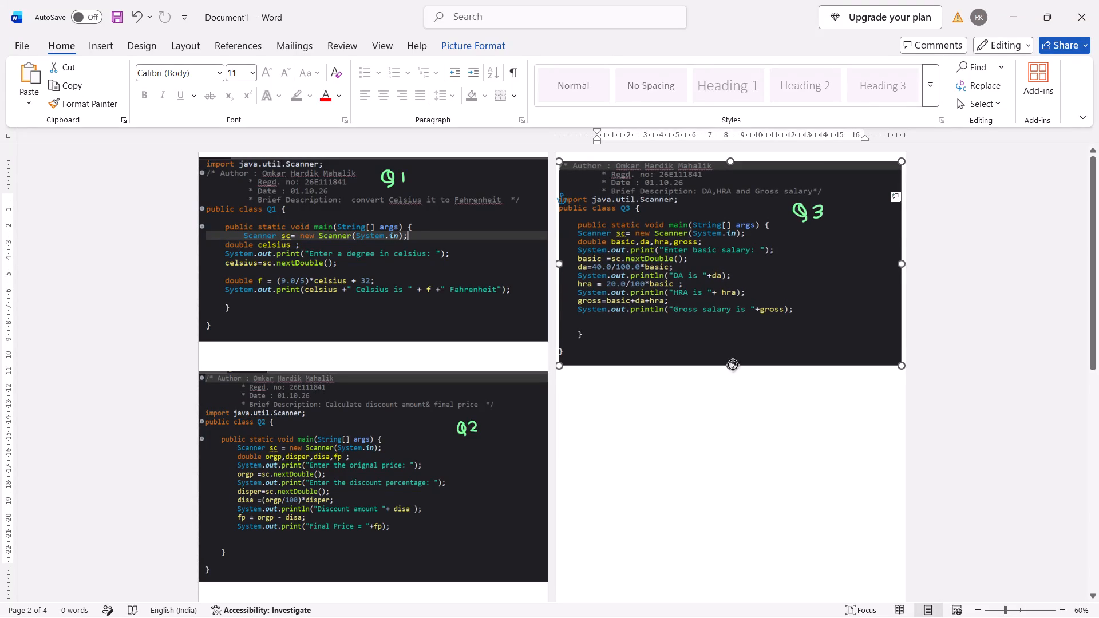
{"action": "left_click_drag", "start_coordinate": [733, 365], "coordinate": [733, 357]}
{"action": "left_click", "coordinate": [726, 282]}
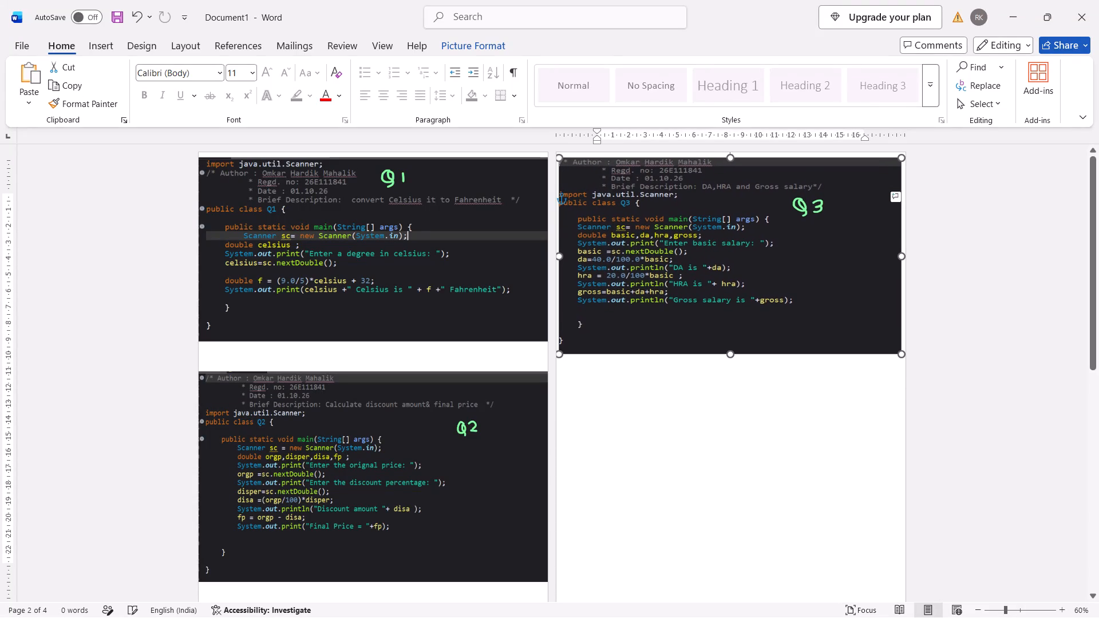
Set the insertion point below the Q3 screenshot, switch to Eclipse and open Q4.java in place of Q3.java with its header comment expanded.
{"action": "left_click", "coordinate": [714, 393]}
{"action": "key", "text": "alt+Tab"}
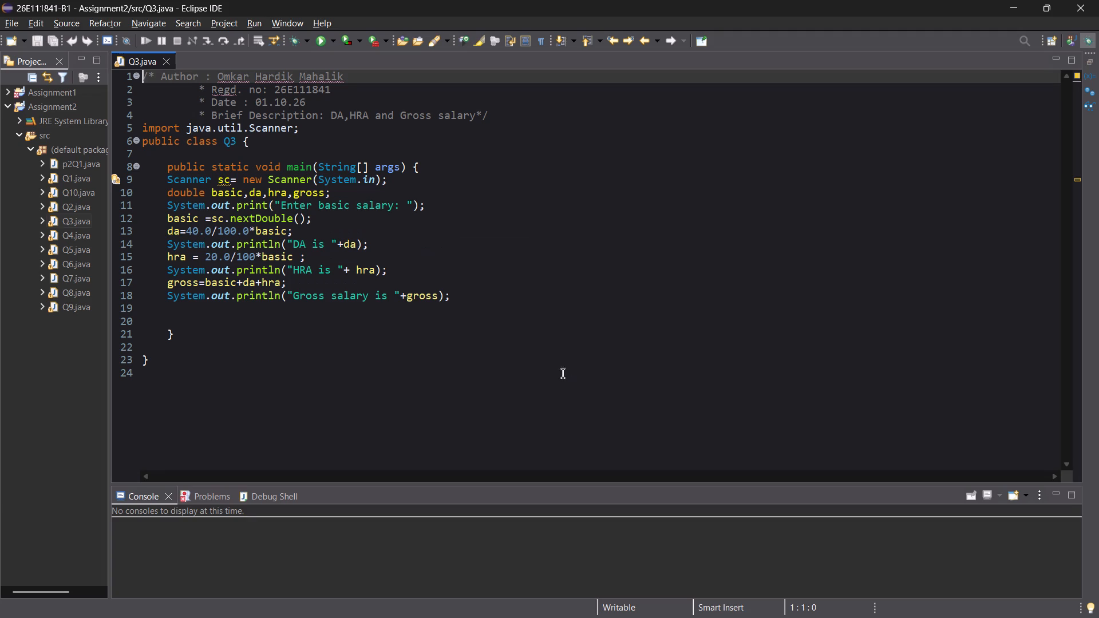
{"action": "middle_click", "coordinate": [142, 62]}
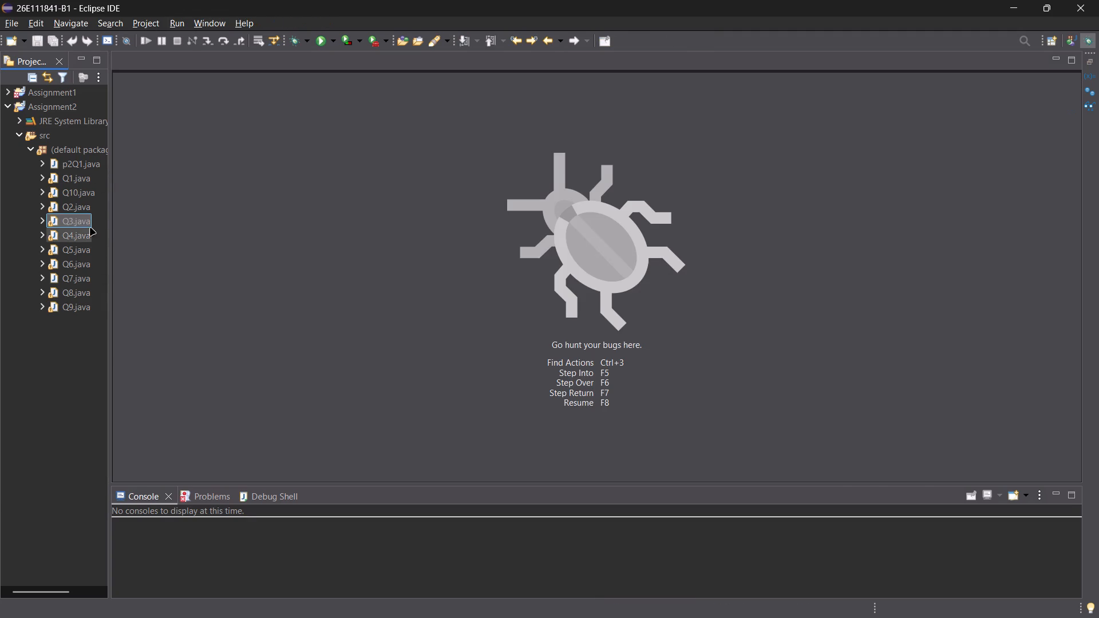
{"action": "double_click", "coordinate": [73, 236]}
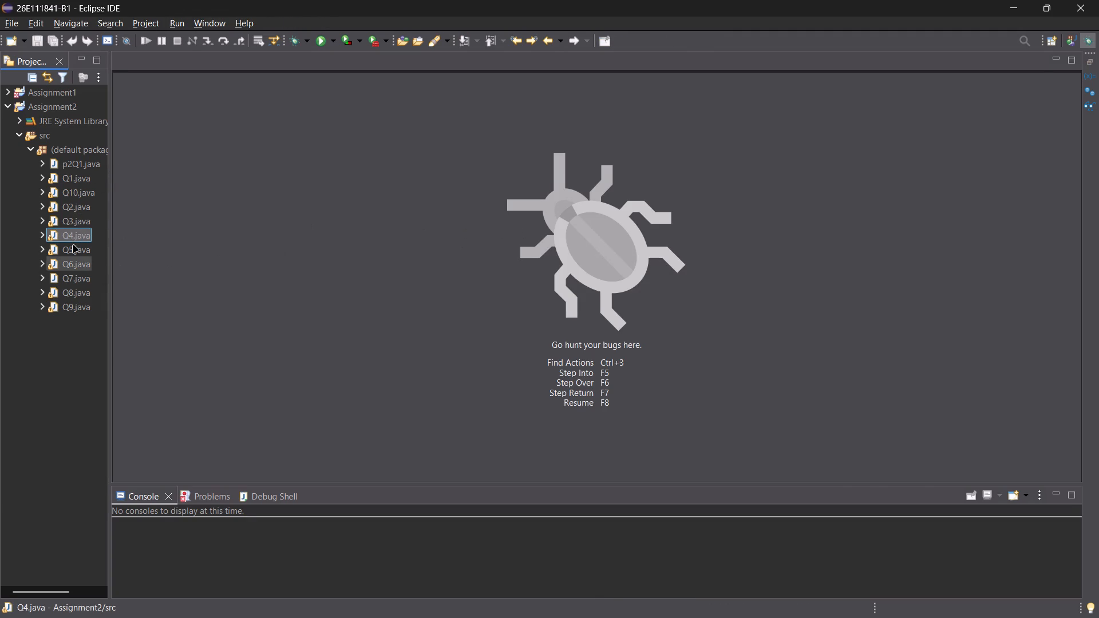
{"action": "double_click", "coordinate": [73, 238]}
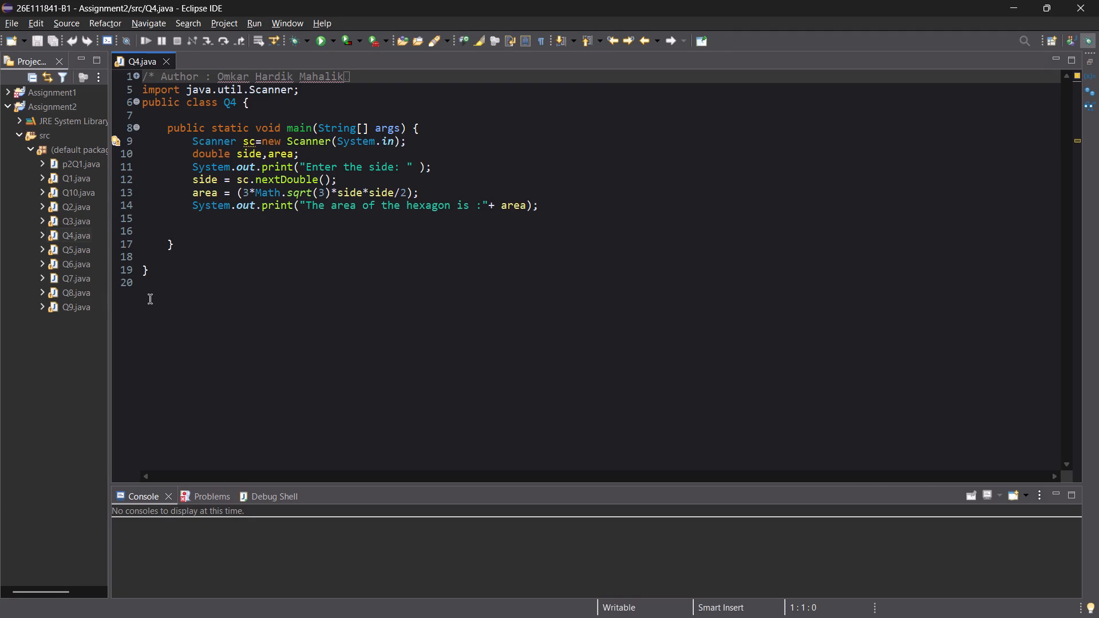
{"action": "left_click", "coordinate": [137, 79]}
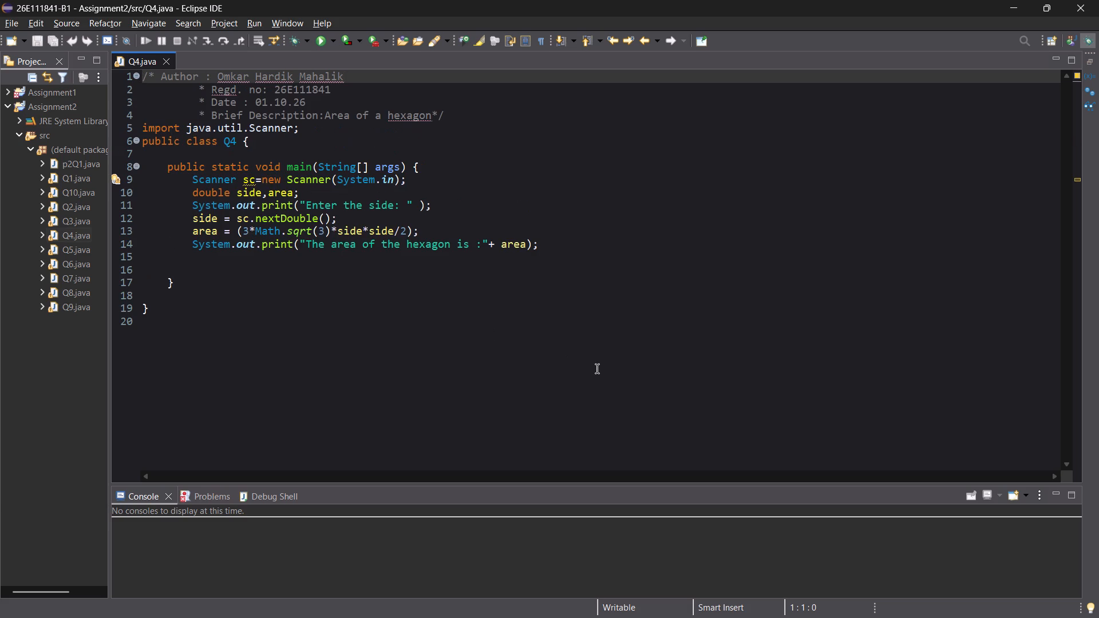
Capture the full Q4.java code with the snipping tool, handwrite the label Q4 beside the header comment and copy the snip.
{"action": "key", "text": "ctrl+a"}
{"action": "left_click", "coordinate": [597, 369]}
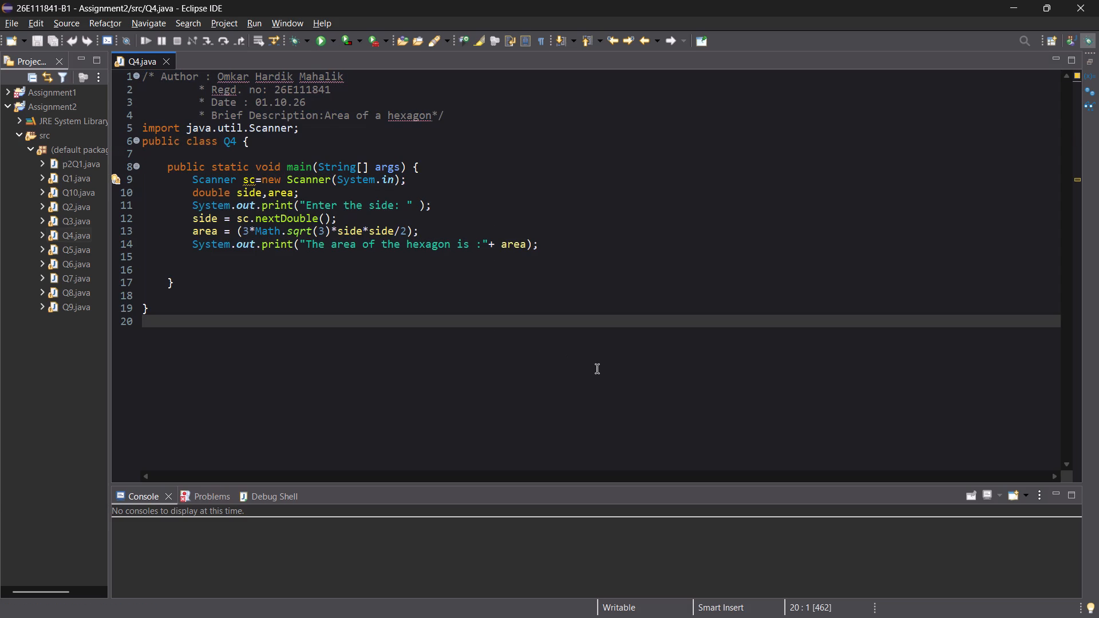
{"action": "key", "text": "shift+super+s"}
{"action": "left_click_drag", "start_coordinate": [126, 64], "coordinate": [415, 208]}
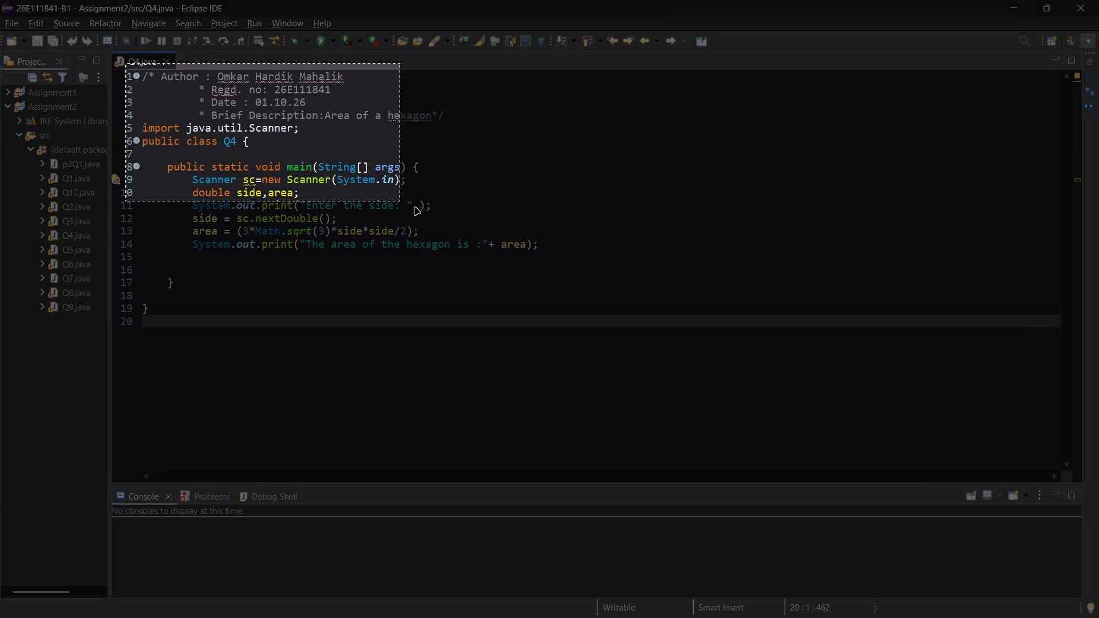
{"action": "left_click_drag", "start_coordinate": [415, 208], "coordinate": [632, 320]}
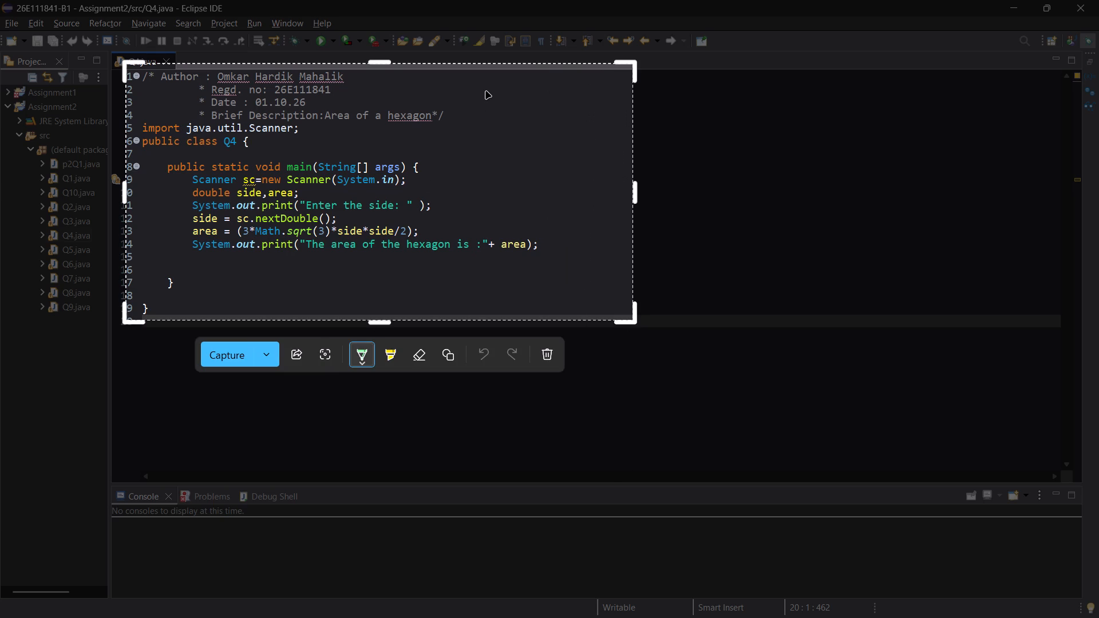
{"action": "left_click_drag", "start_coordinate": [486, 92], "coordinate": [484, 115]}
{"action": "left_click_drag", "start_coordinate": [499, 93], "coordinate": [500, 98]}
{"action": "left_click_drag", "start_coordinate": [500, 98], "coordinate": [509, 109]}
{"action": "key", "text": "ctrl+c"}
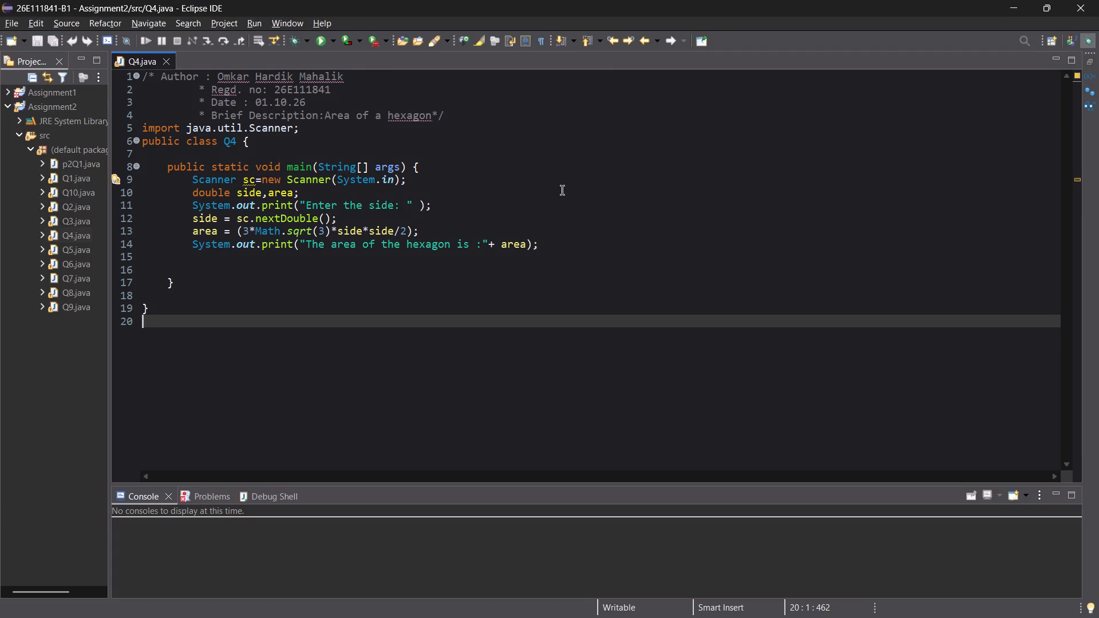
Switch to Word, paste the Q4 screenshot below Q3 on the second page and set its layout to In Front of Text.
{"action": "key", "text": "alt+Tab"}
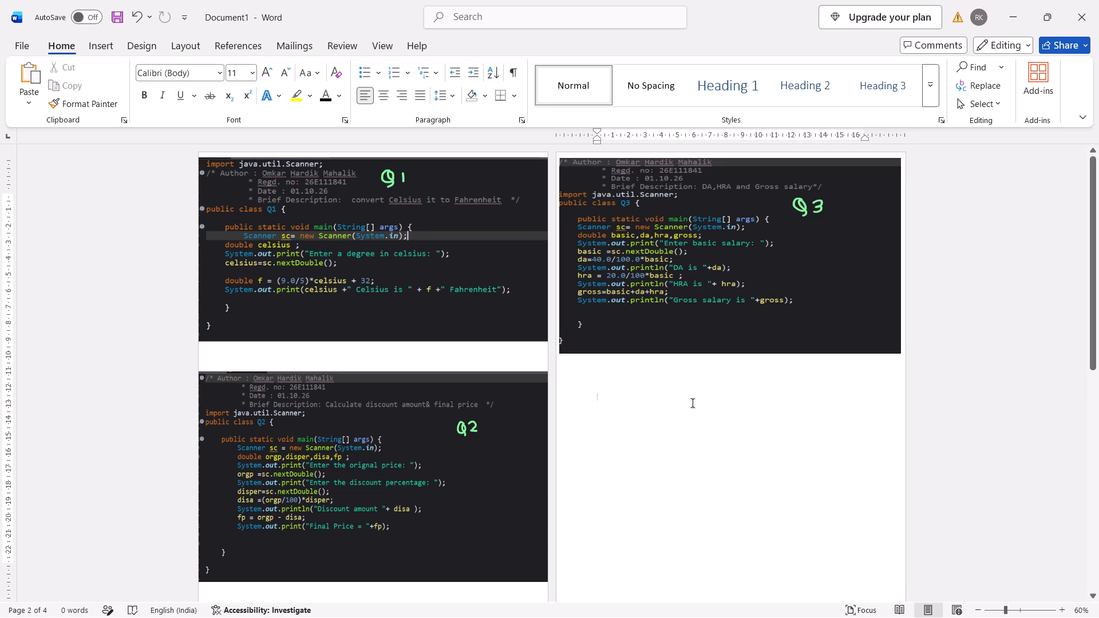
{"action": "key", "text": "ctrl+v"}
{"action": "left_click", "coordinate": [757, 439]}
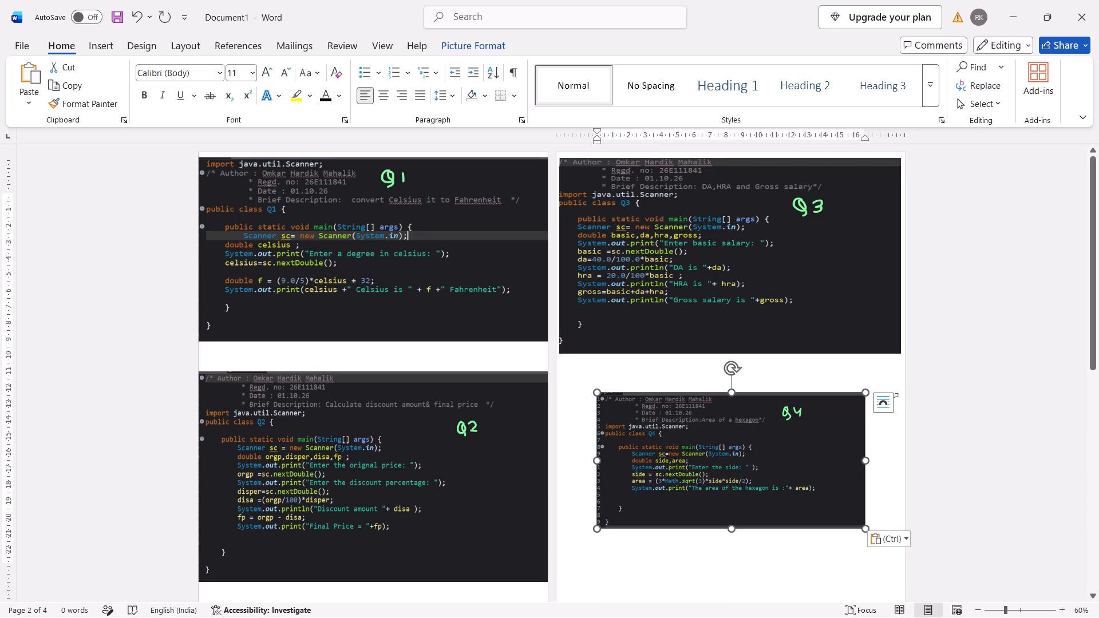
{"action": "left_click", "coordinate": [887, 404]}
{"action": "left_click", "coordinate": [983, 524]}
{"action": "left_click", "coordinate": [743, 472]}
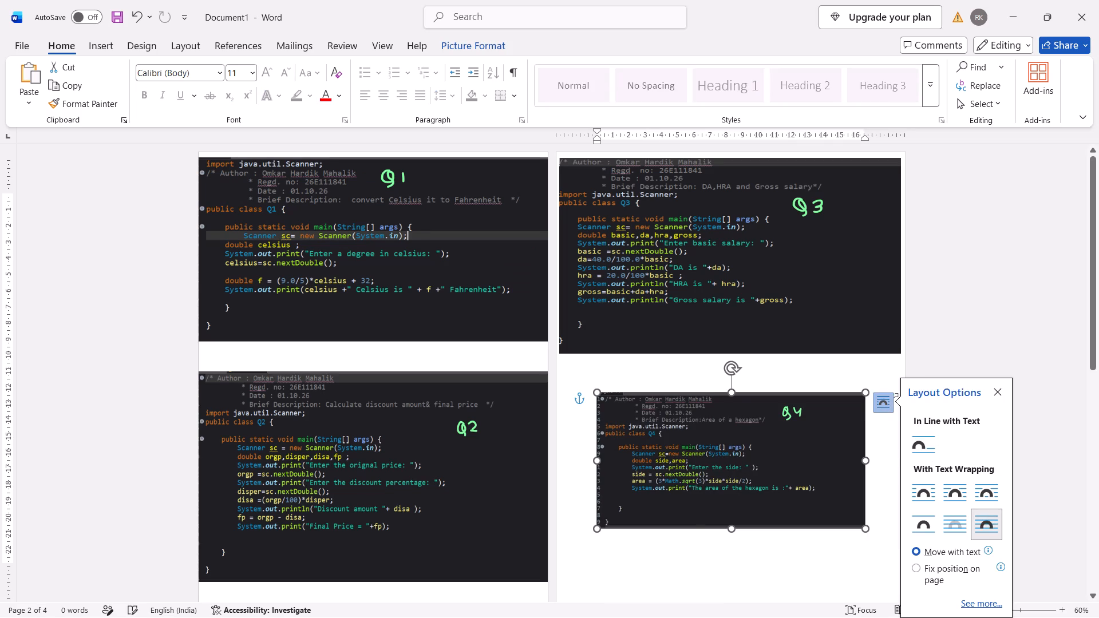
Position the Q4 screenshot just below Q3, enlarge it to nearly full page width and extend its bottom edge down near the page's end.
{"action": "left_click_drag", "start_coordinate": [690, 454], "coordinate": [649, 439]}
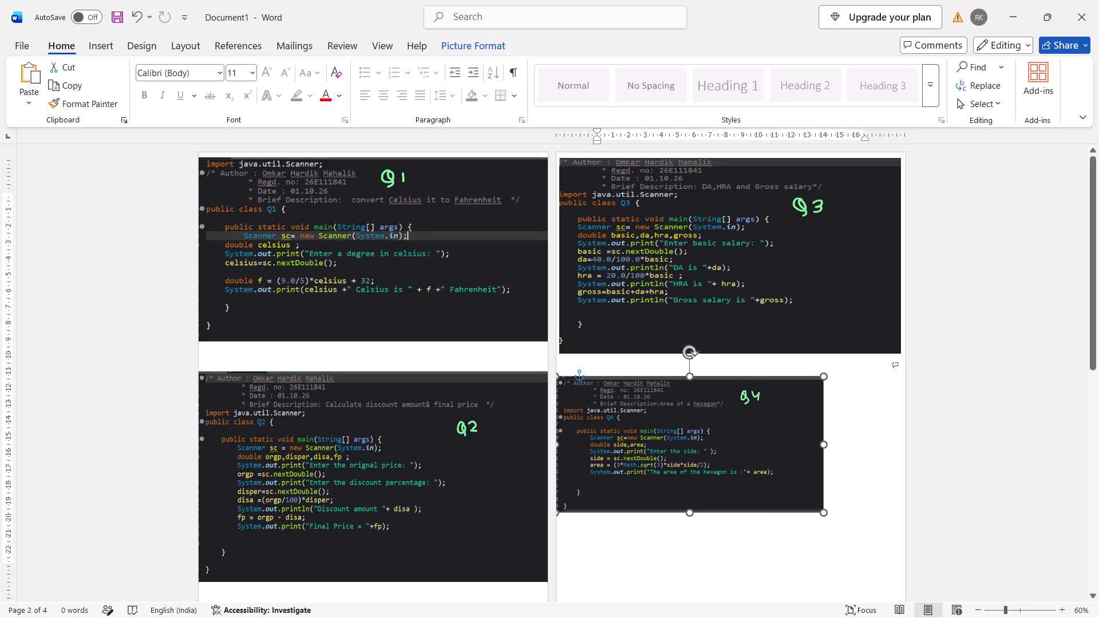
{"action": "left_click_drag", "start_coordinate": [649, 439], "coordinate": [649, 435]}
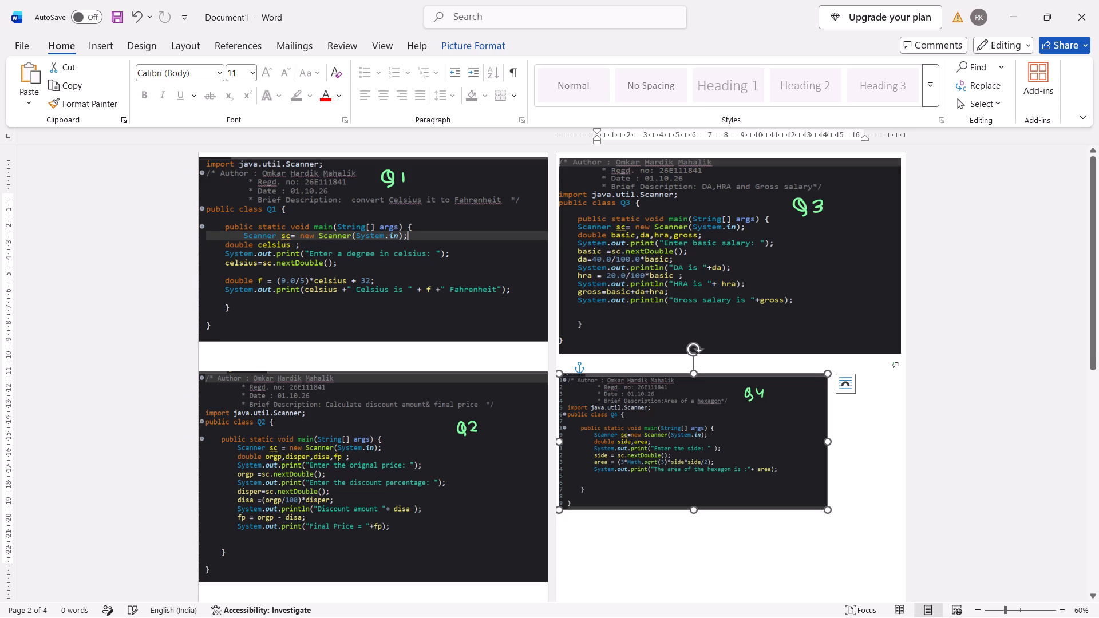
{"action": "left_click_drag", "start_coordinate": [829, 513], "coordinate": [876, 553]}
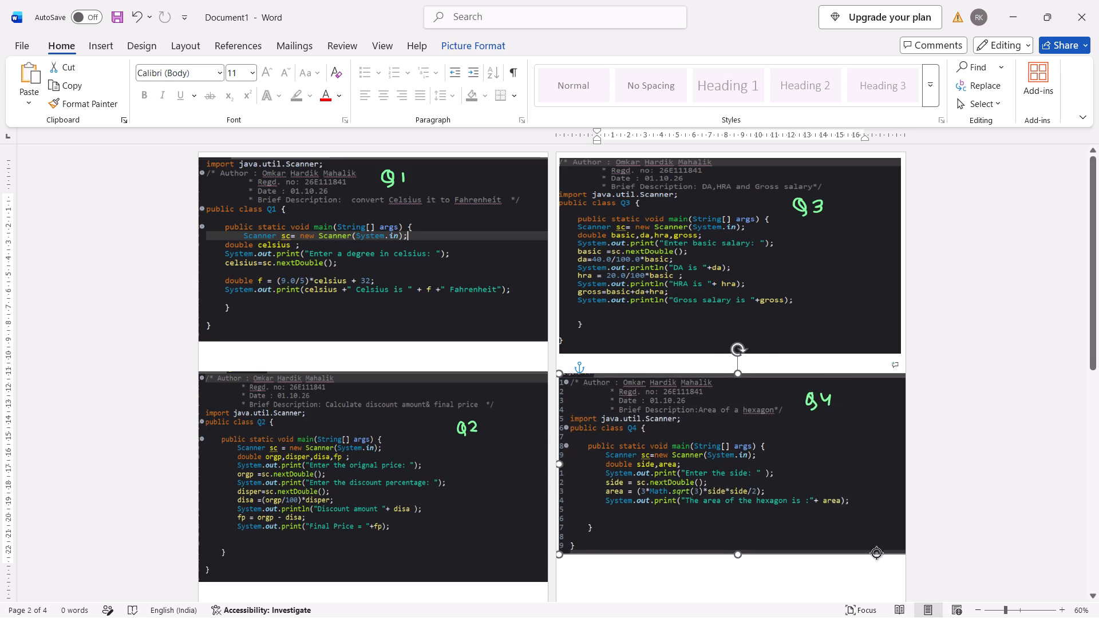
{"action": "left_click_drag", "start_coordinate": [876, 553], "coordinate": [857, 548]}
{"action": "scroll", "coordinate": [939, 488], "scroll_direction": "down", "scroll_amount": 2}
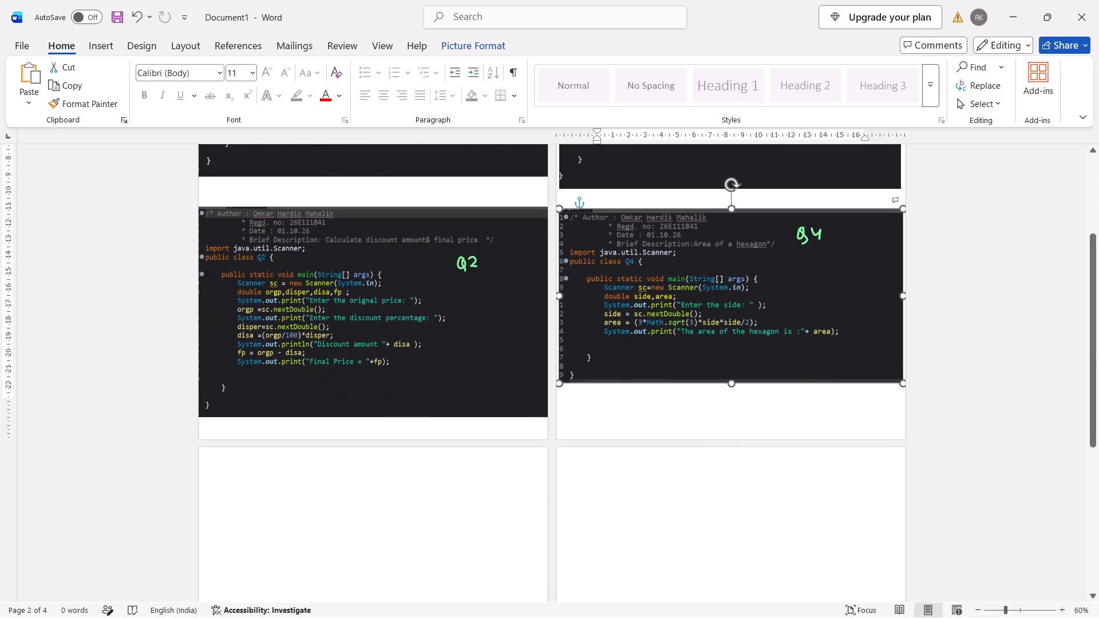
{"action": "left_click", "coordinate": [750, 302]}
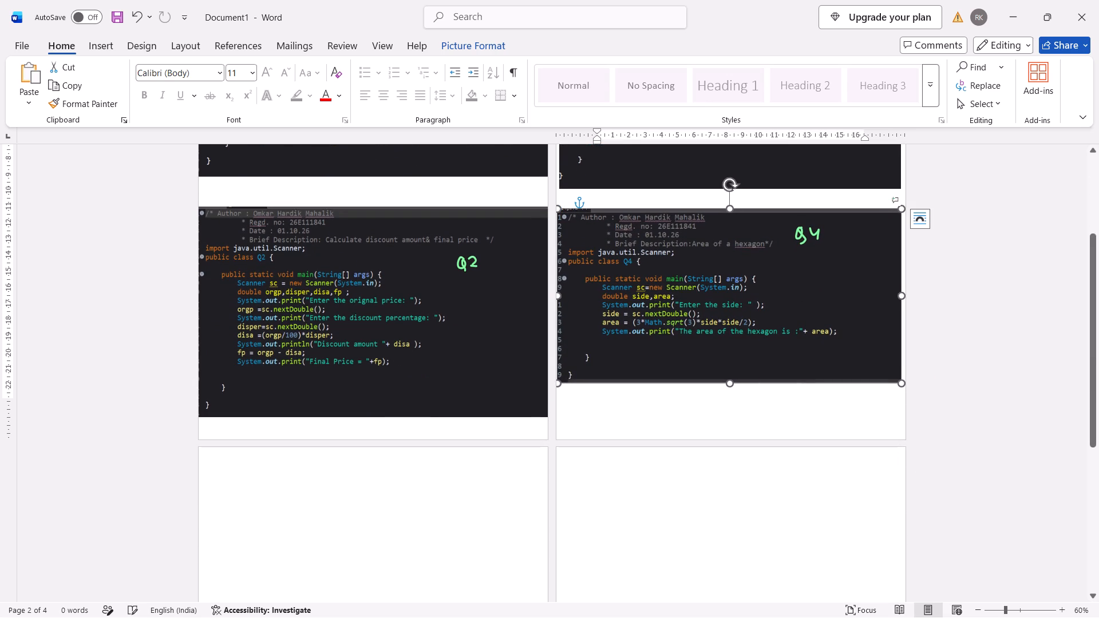
{"action": "left_click_drag", "start_coordinate": [729, 383], "coordinate": [730, 416]}
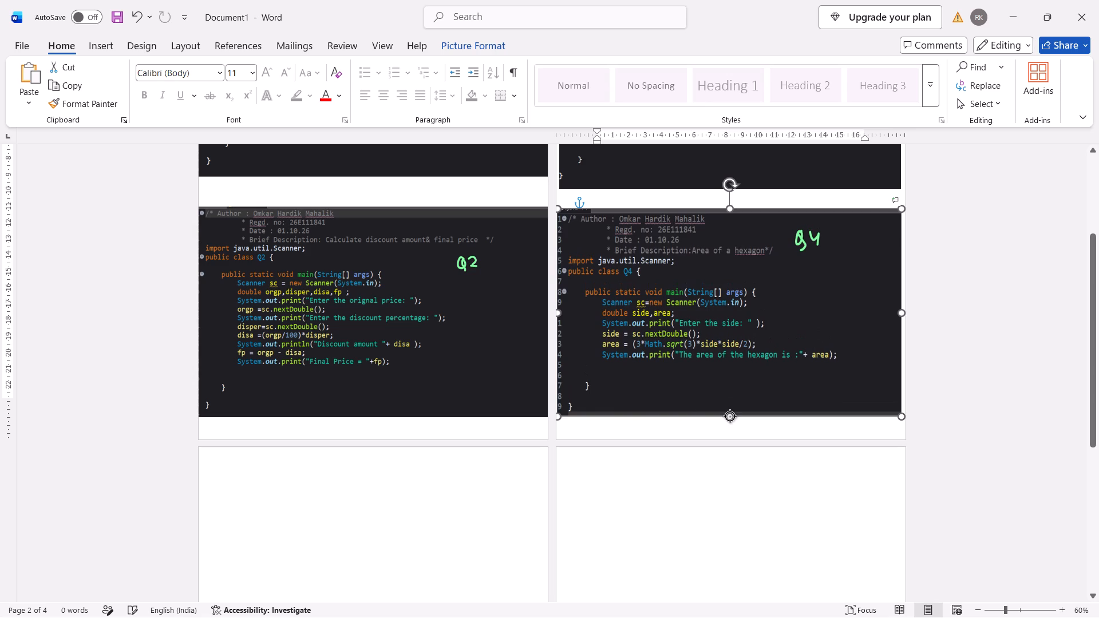
{"action": "left_click_drag", "start_coordinate": [730, 416], "coordinate": [730, 411]}
{"action": "left_click", "coordinate": [967, 375]}
Set the insertion point on the third page, switch to Eclipse and open Q5.java in place of Q4.java with its header comment expanded.
{"action": "scroll", "coordinate": [434, 419], "scroll_direction": "down", "scroll_amount": 2}
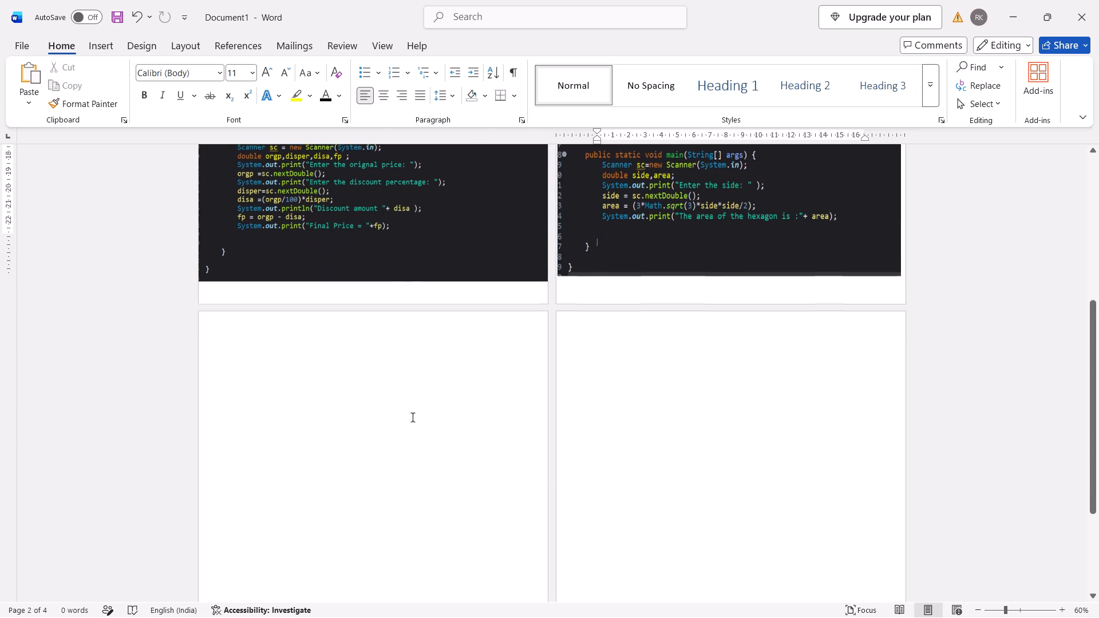
{"action": "left_click", "coordinate": [357, 344]}
{"action": "key", "text": "alt+Tab"}
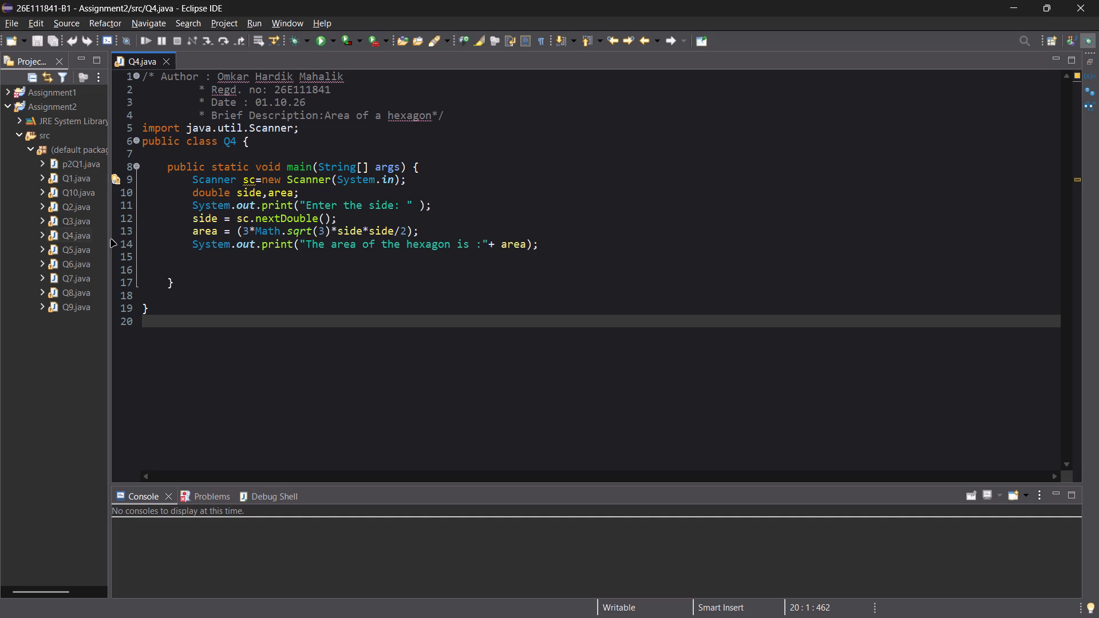
{"action": "middle_click", "coordinate": [142, 64]}
{"action": "double_click", "coordinate": [68, 255]}
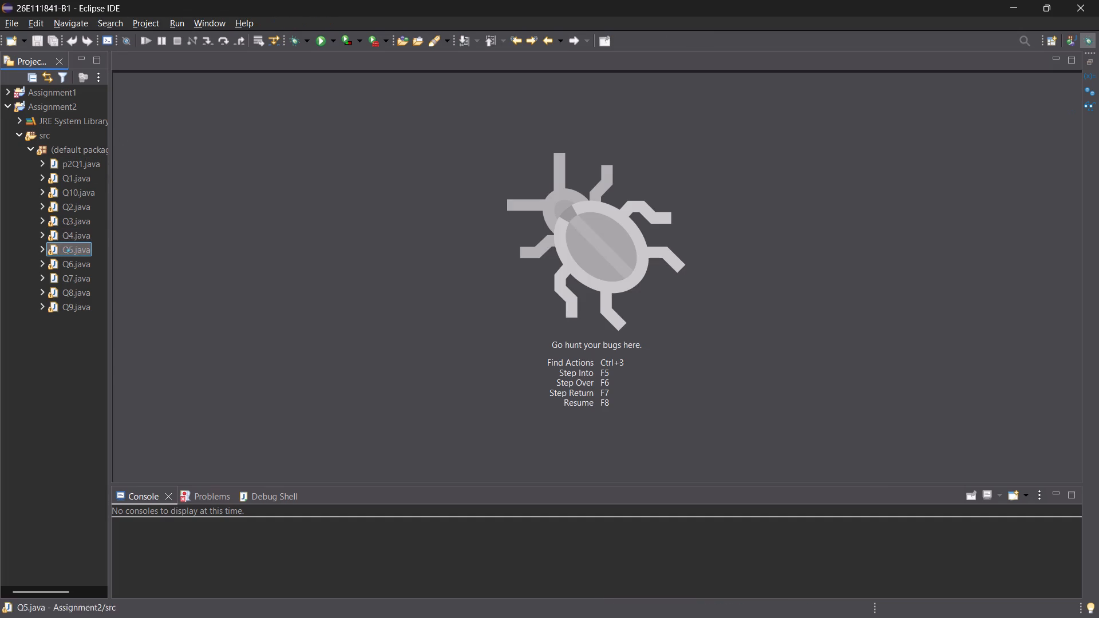
{"action": "left_click", "coordinate": [136, 78]}
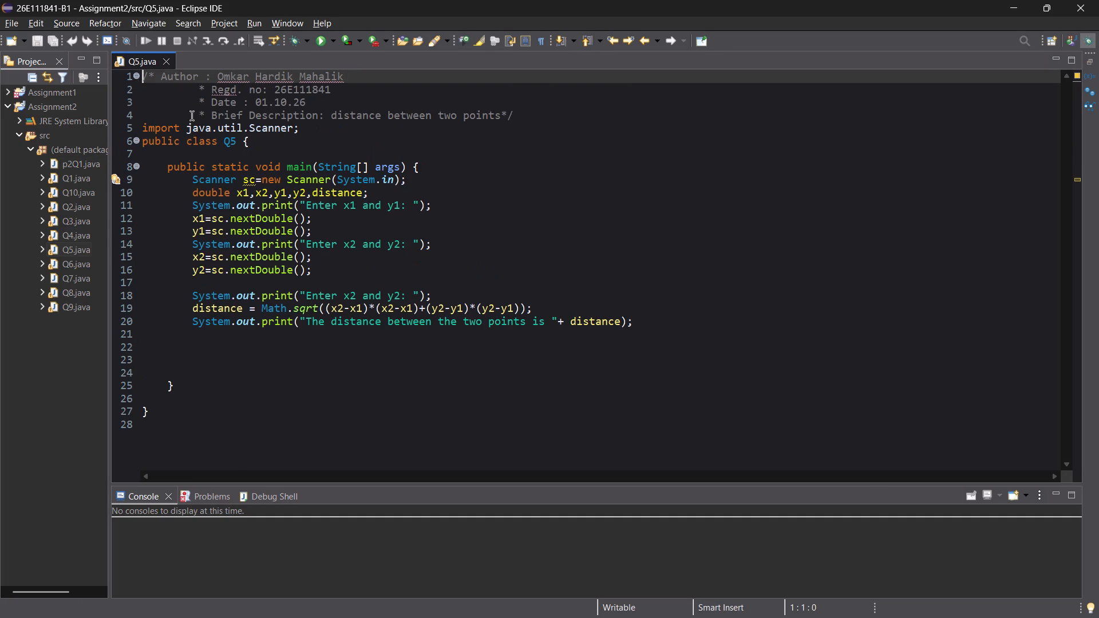
Capture the full Q5.java code, from the header comment to the closing brace, with the snipping tool and copy it.
{"action": "key", "text": "Print"}
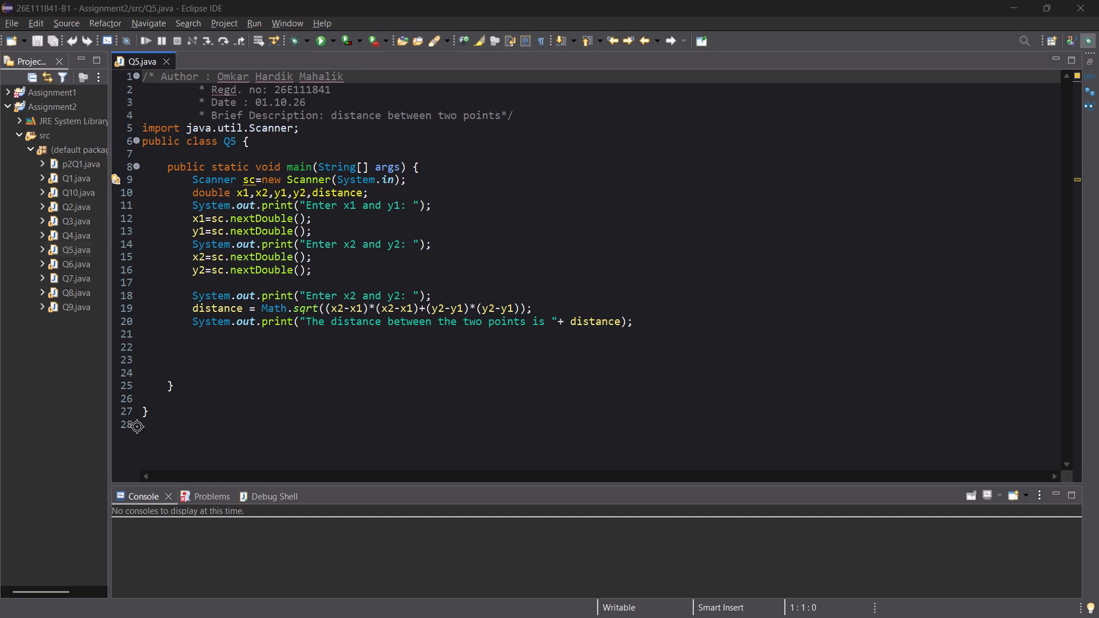
{"action": "left_click_drag", "start_coordinate": [131, 429], "coordinate": [197, 390]}
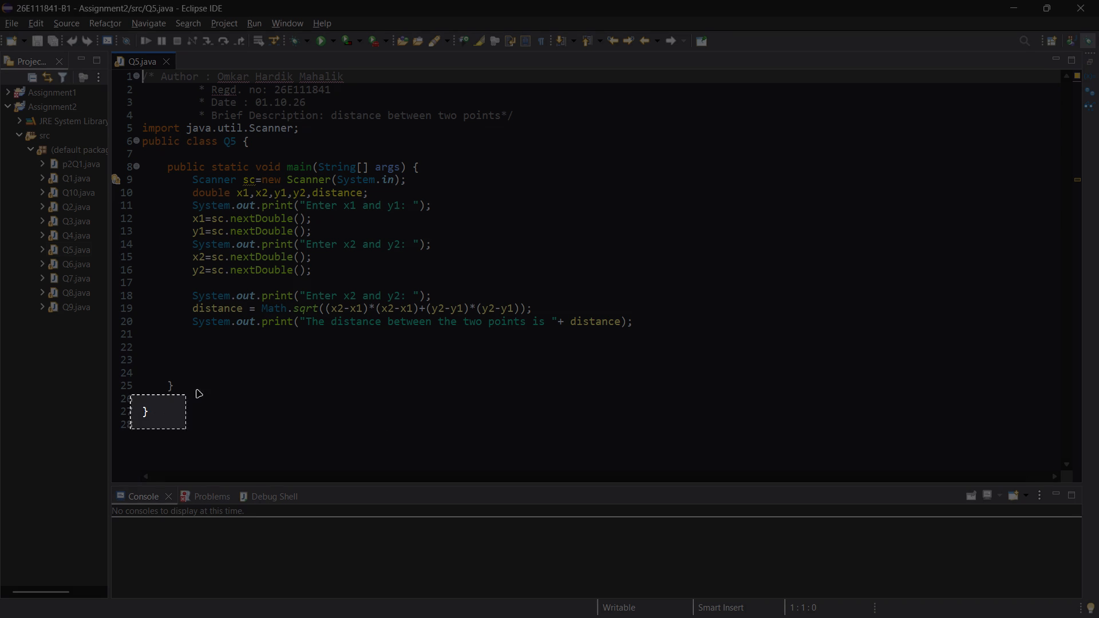
{"action": "left_click_drag", "start_coordinate": [197, 390], "coordinate": [749, 77]}
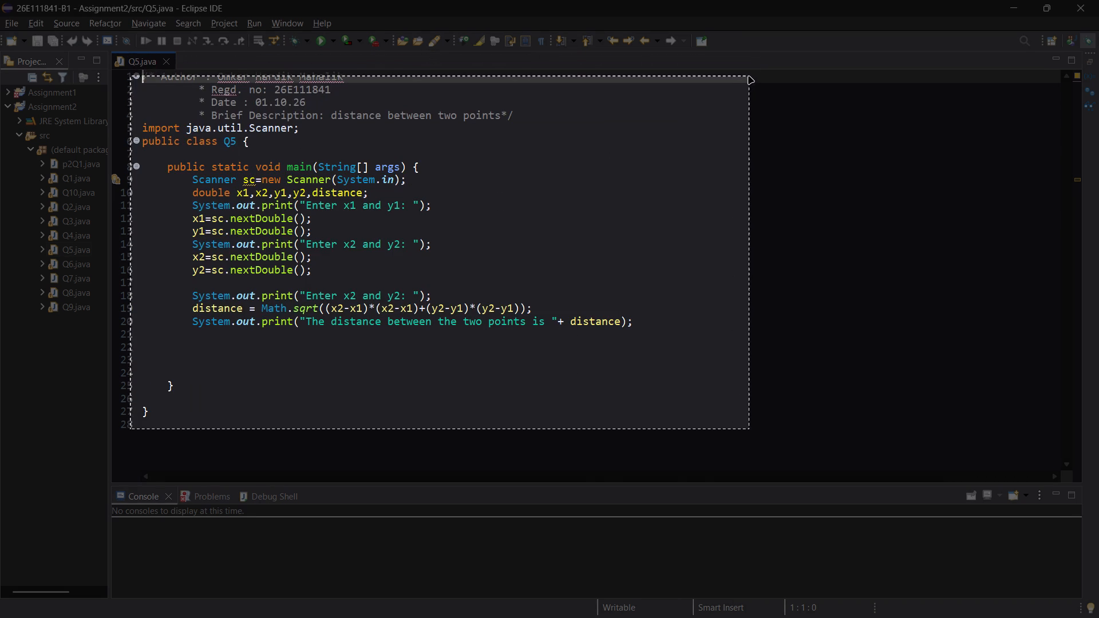
{"action": "left_click_drag", "start_coordinate": [749, 77], "coordinate": [748, 66]}
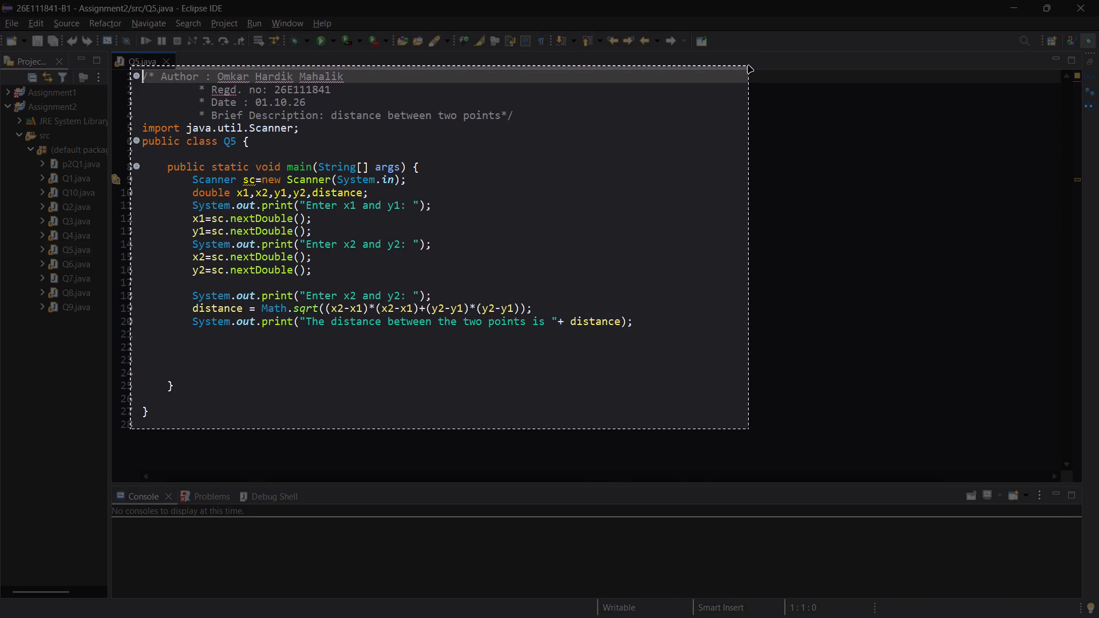
{"action": "key", "text": "ctrl+c"}
Switch to Word, paste the Q5 screenshot on the third page and set its layout to In Front of Text.
{"action": "key", "text": "alt+Tab"}
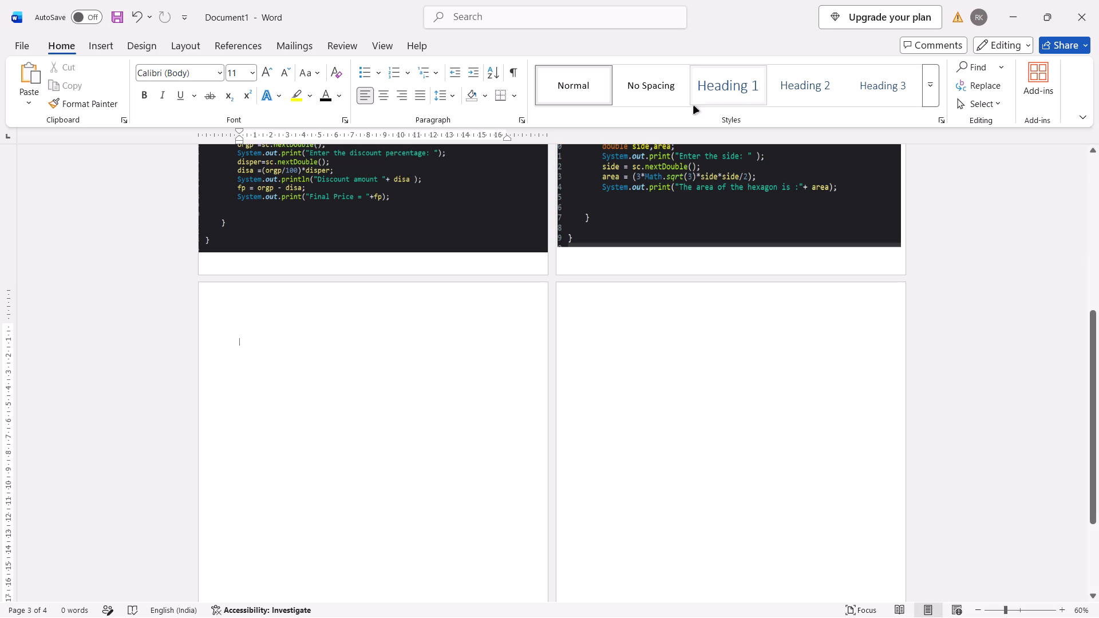
{"action": "key", "text": "alt+Tab"}
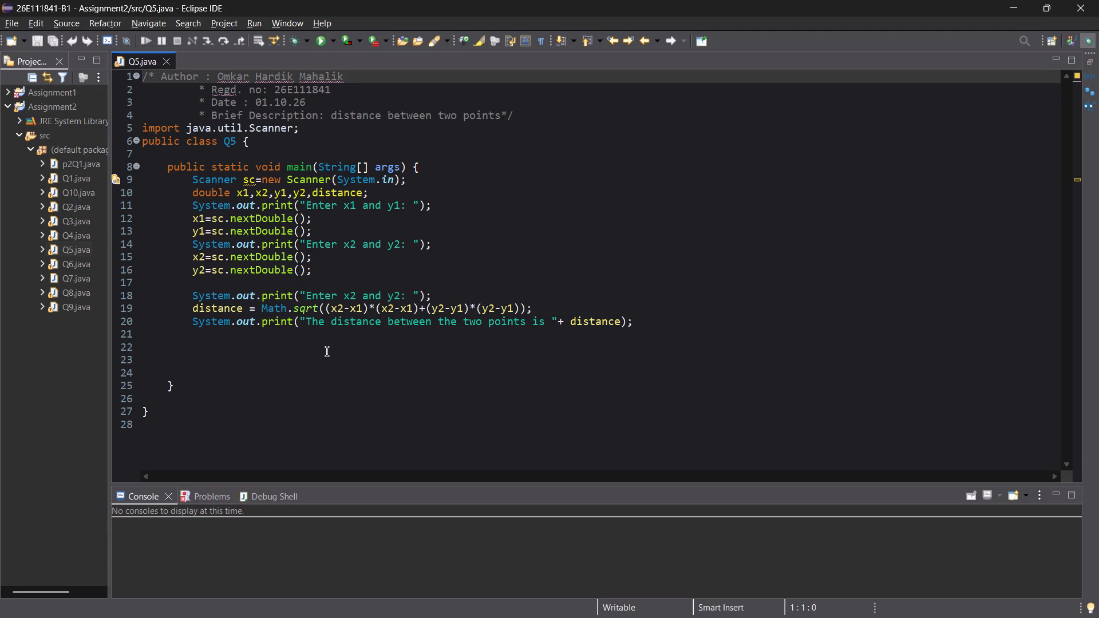
{"action": "key", "text": "alt+Tab"}
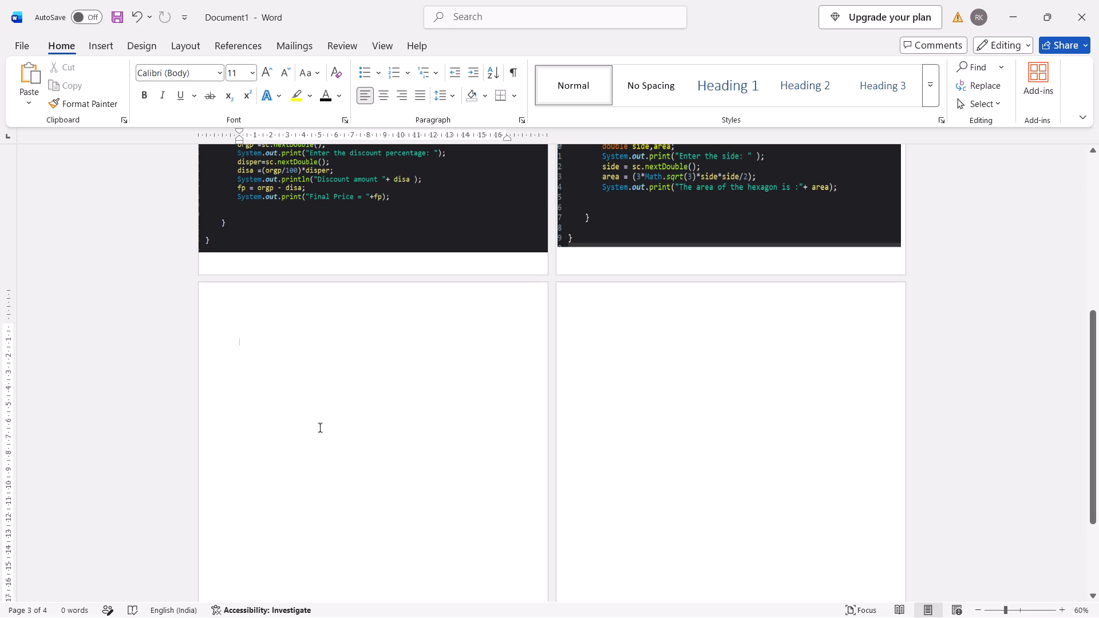
{"action": "key", "text": "ctrl+v"}
{"action": "left_click", "coordinate": [425, 414]}
{"action": "left_click", "coordinate": [531, 347]}
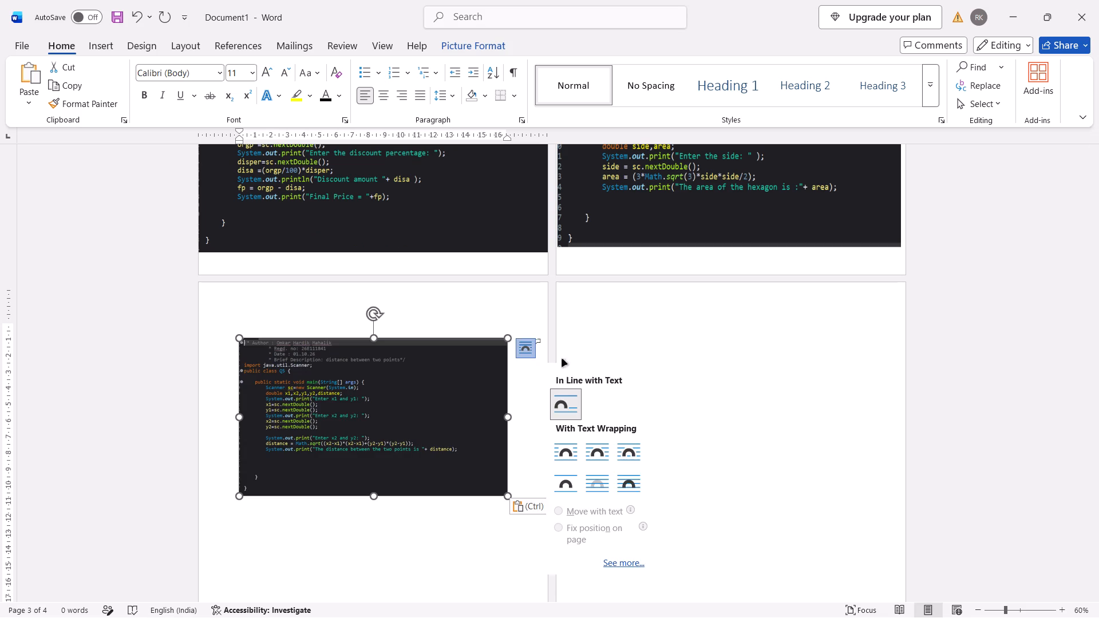
{"action": "left_click", "coordinate": [631, 480]}
Position the Q5 screenshot near the third page's top-left corner, enlarge it to nearly full page width and extend its bottom edge slightly.
{"action": "left_click_drag", "start_coordinate": [413, 422], "coordinate": [374, 369]}
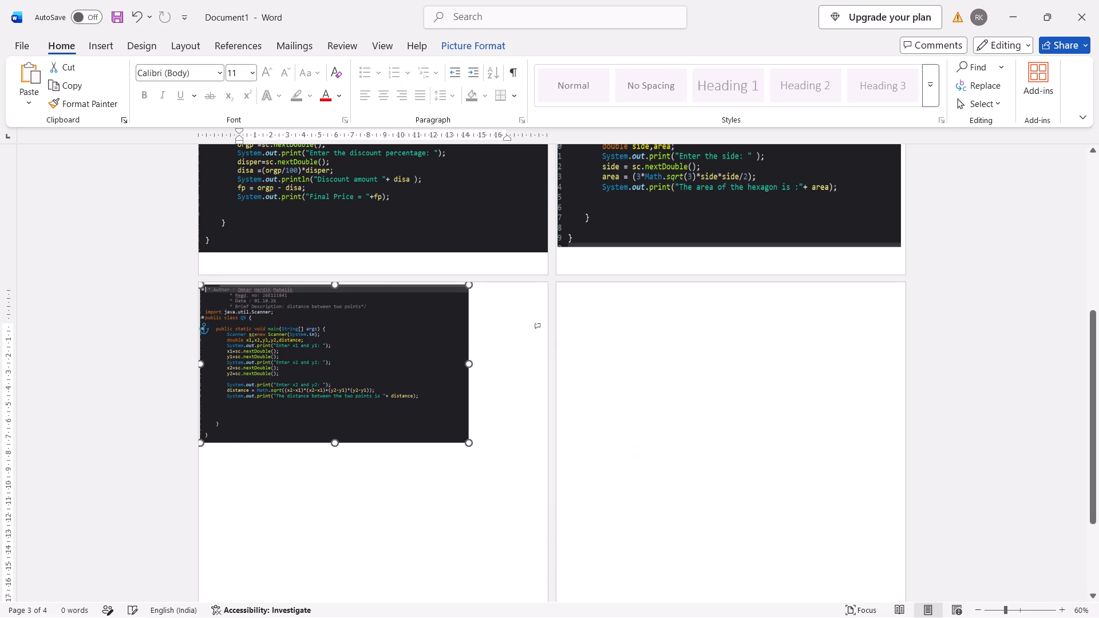
{"action": "left_click_drag", "start_coordinate": [374, 369], "coordinate": [370, 376]}
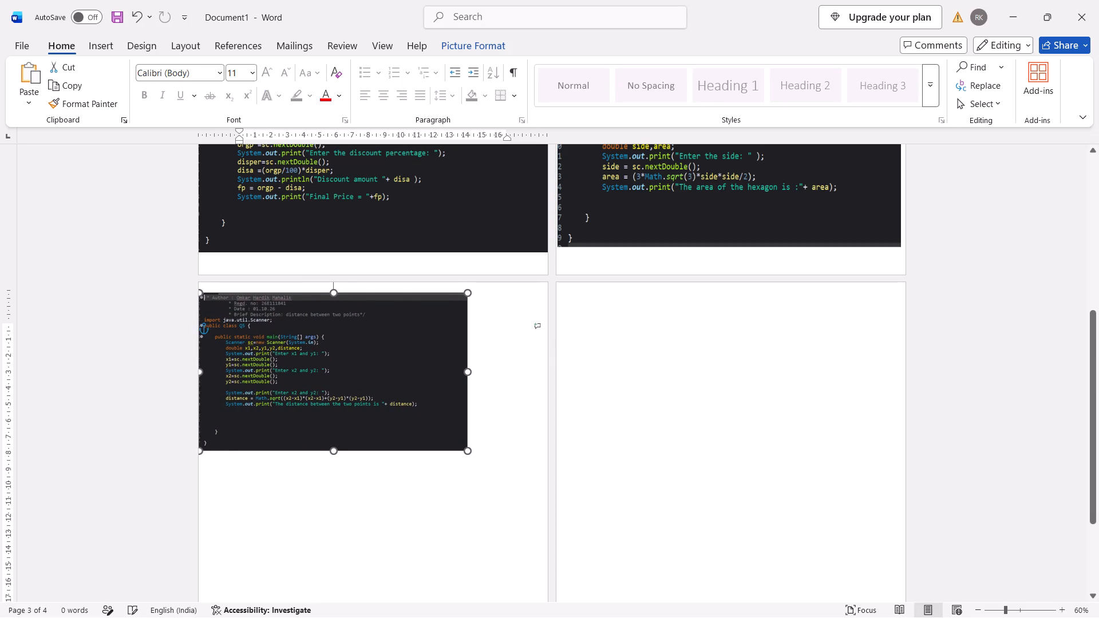
{"action": "left_click_drag", "start_coordinate": [370, 376], "coordinate": [374, 374]}
{"action": "left_click_drag", "start_coordinate": [469, 450], "coordinate": [541, 492]}
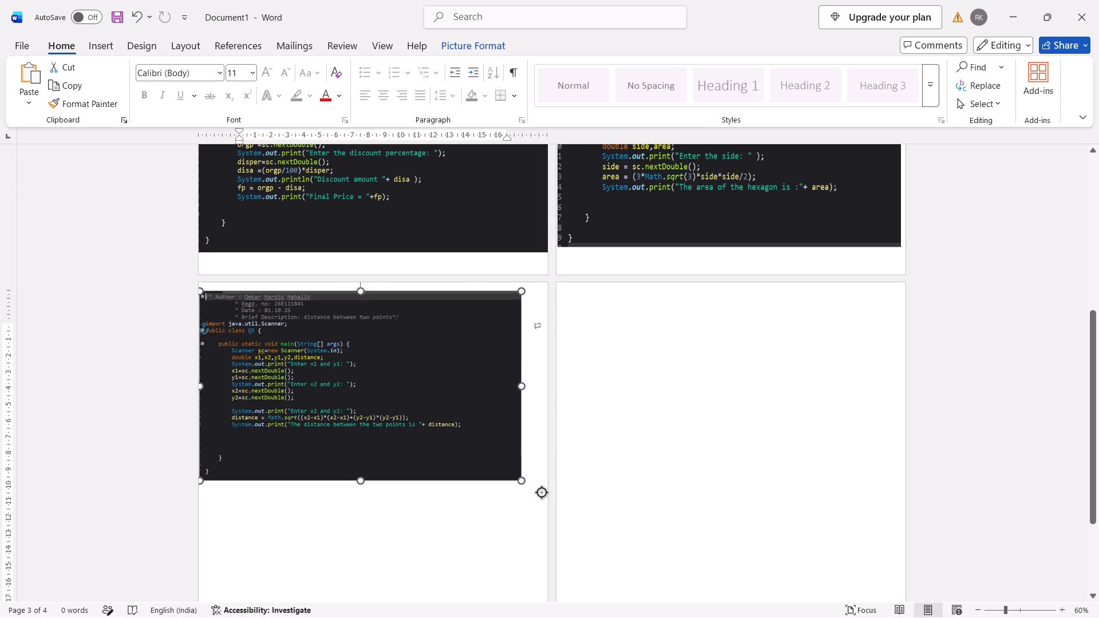
{"action": "left_click_drag", "start_coordinate": [541, 492], "coordinate": [549, 493]}
{"action": "left_click", "coordinate": [428, 415]}
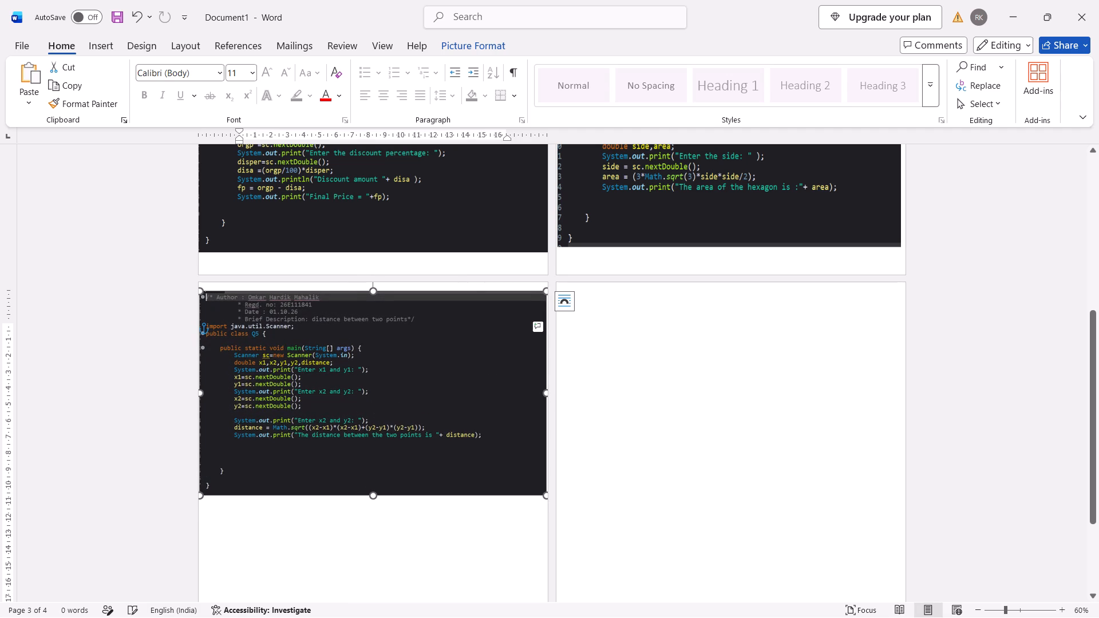
{"action": "scroll", "coordinate": [588, 415], "scroll_direction": "down", "scroll_amount": 2}
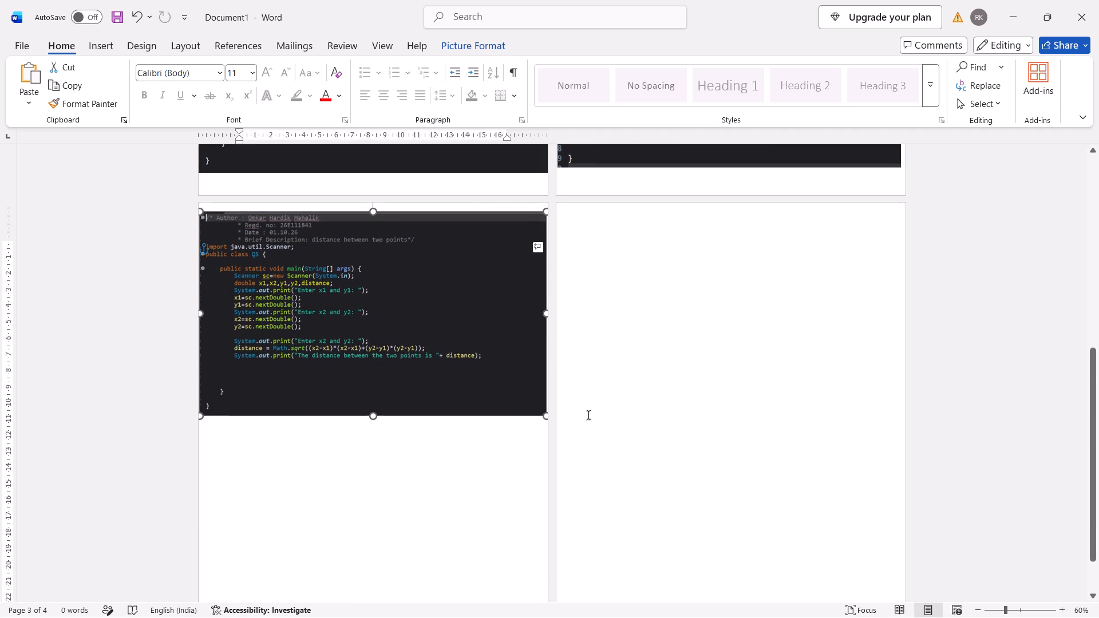
{"action": "scroll", "coordinate": [588, 415], "scroll_direction": "down", "scroll_amount": 1}
{"action": "left_click_drag", "start_coordinate": [373, 357], "coordinate": [373, 363]}
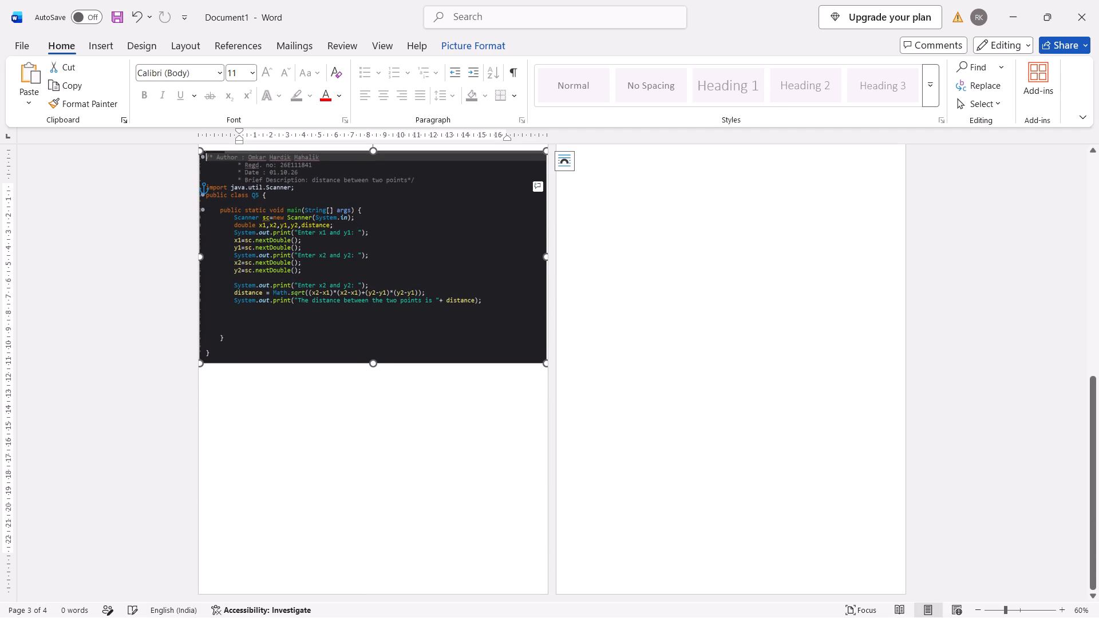
Examine the picture's layout options and Word's formatting, design, page layout and insertion commands for a freehand drawing tool.
{"action": "left_click", "coordinate": [560, 164]}
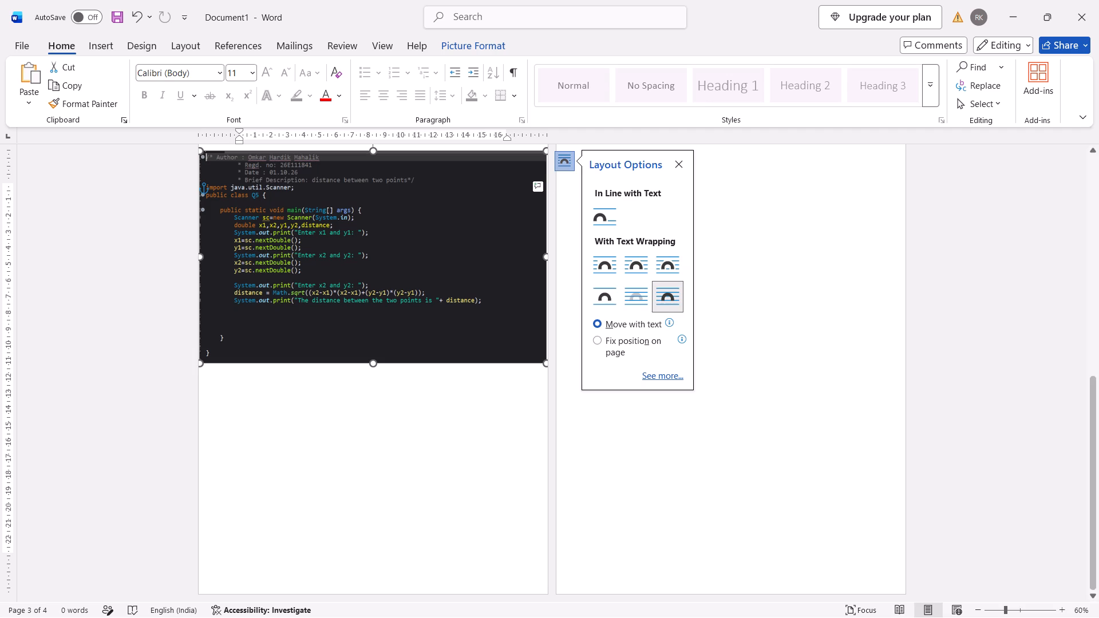
{"action": "left_click", "coordinate": [567, 160]}
{"action": "left_click", "coordinate": [479, 195]}
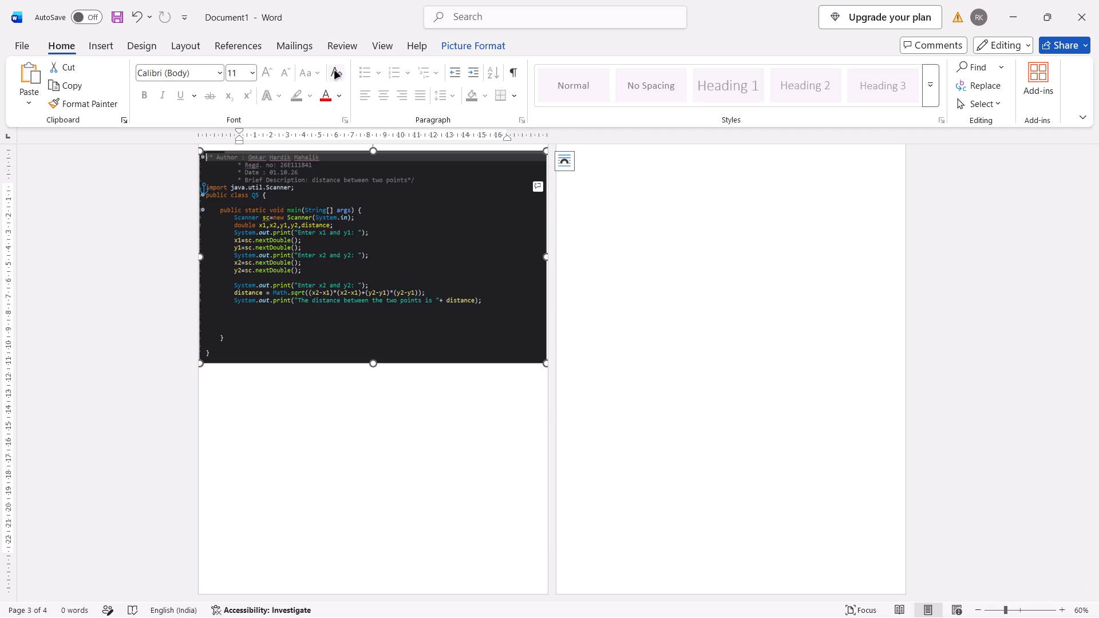
{"action": "left_click", "coordinate": [325, 96]}
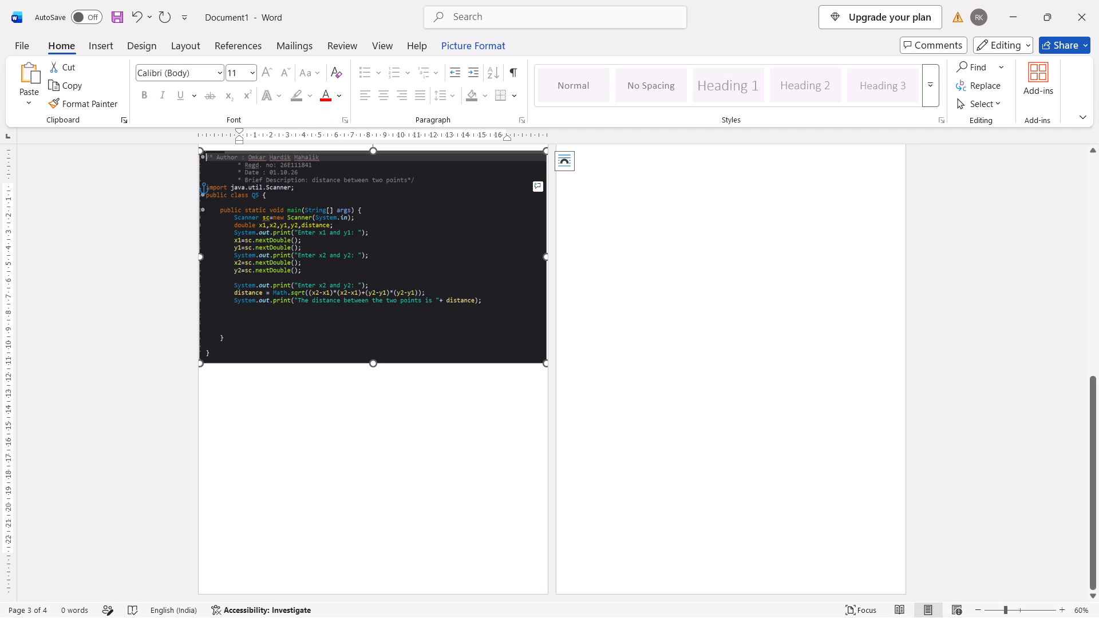
{"action": "left_click", "coordinate": [443, 201]}
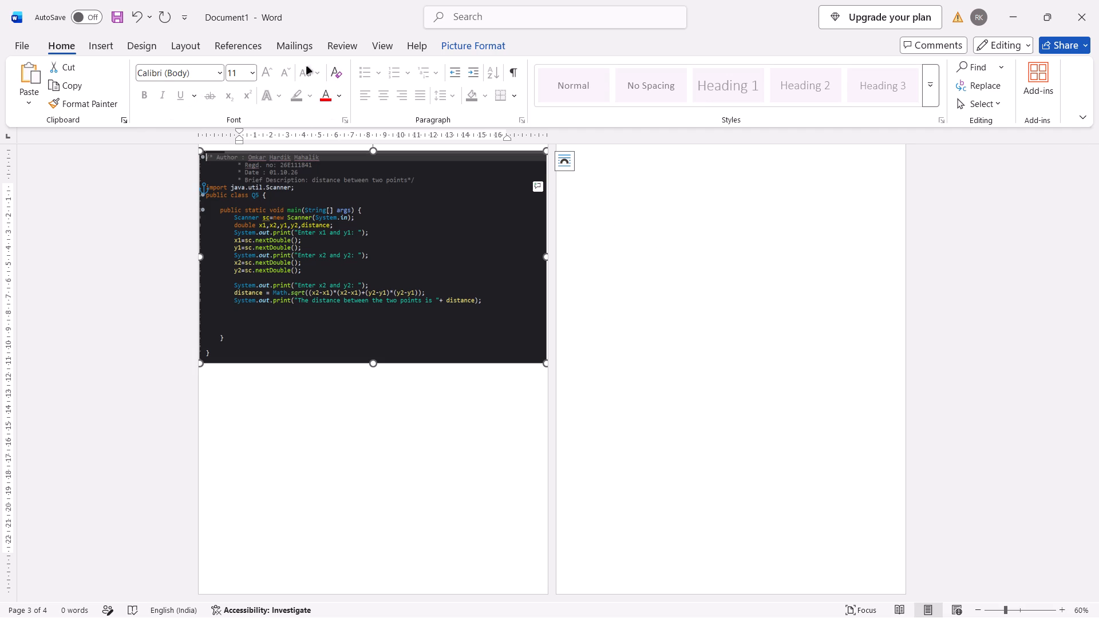
{"action": "left_click", "coordinate": [138, 46]}
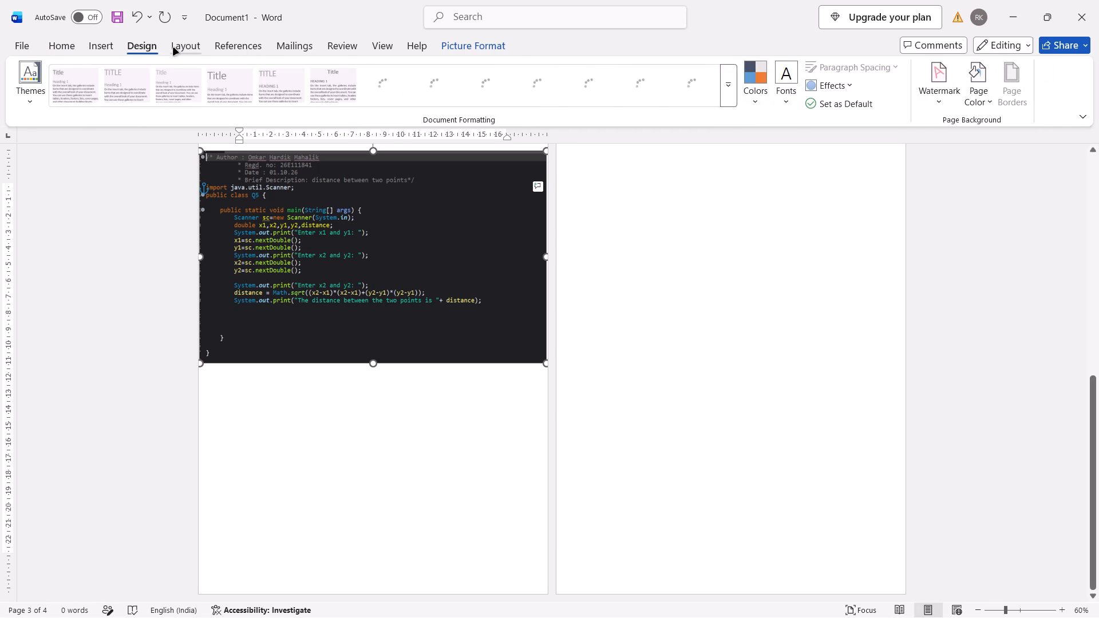
{"action": "left_click", "coordinate": [174, 49]}
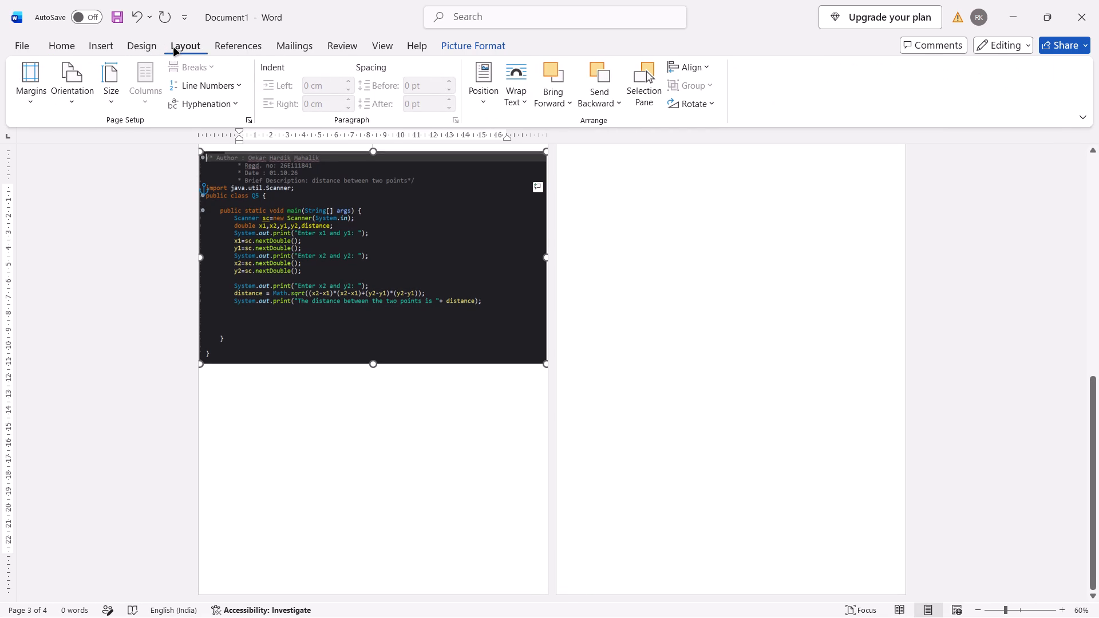
{"action": "left_click", "coordinate": [90, 55]}
{"action": "left_click", "coordinate": [57, 49]}
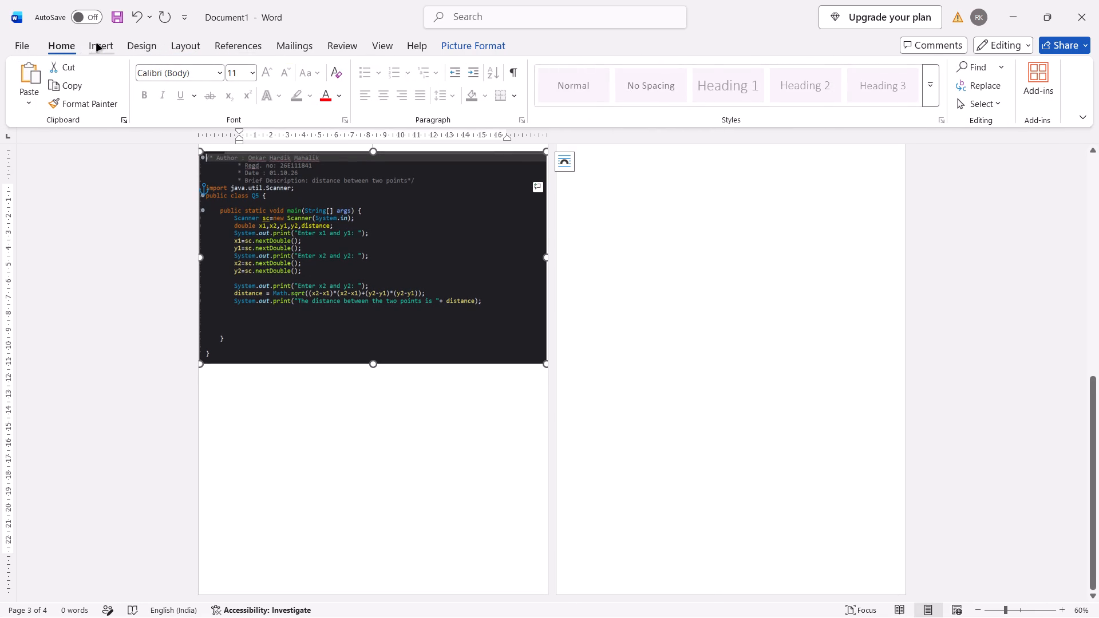
{"action": "left_click", "coordinate": [97, 44]}
{"action": "left_click", "coordinate": [65, 41]}
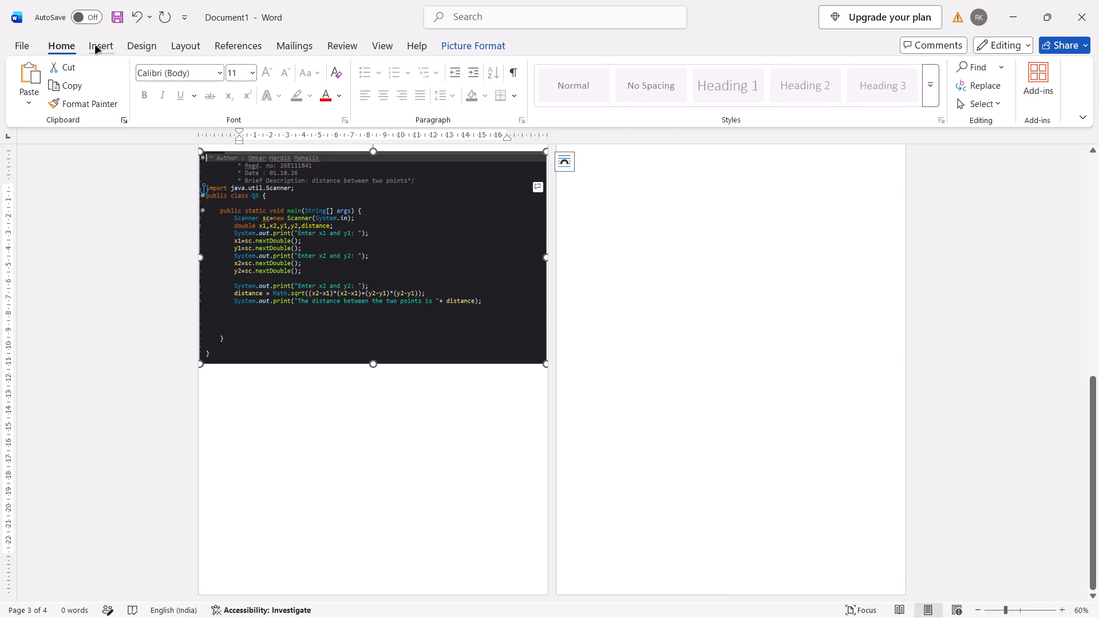
{"action": "left_click", "coordinate": [96, 46]}
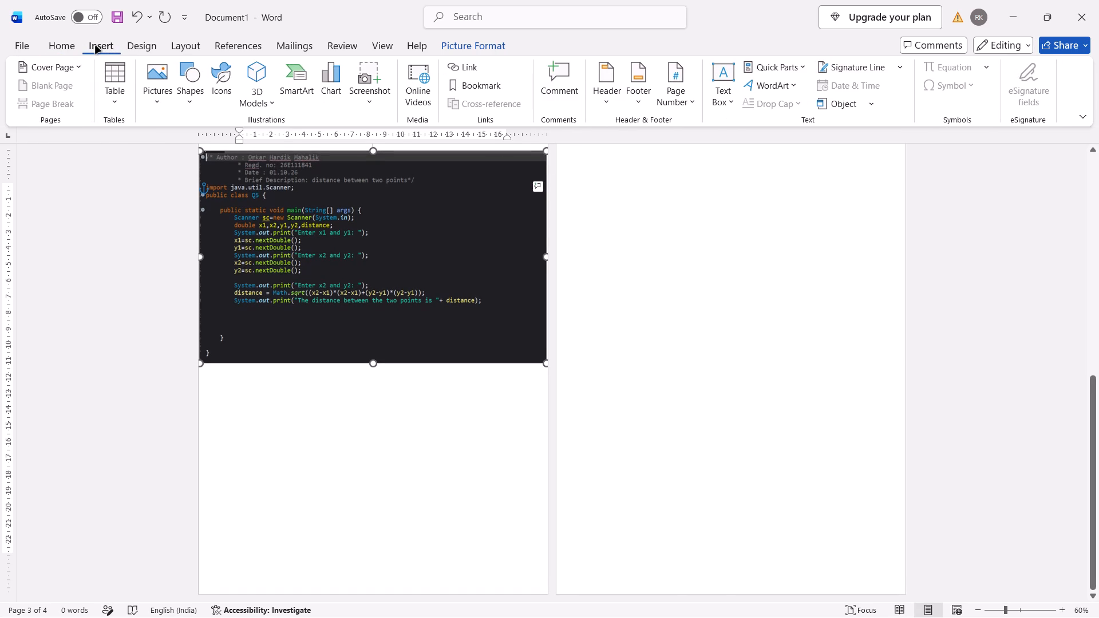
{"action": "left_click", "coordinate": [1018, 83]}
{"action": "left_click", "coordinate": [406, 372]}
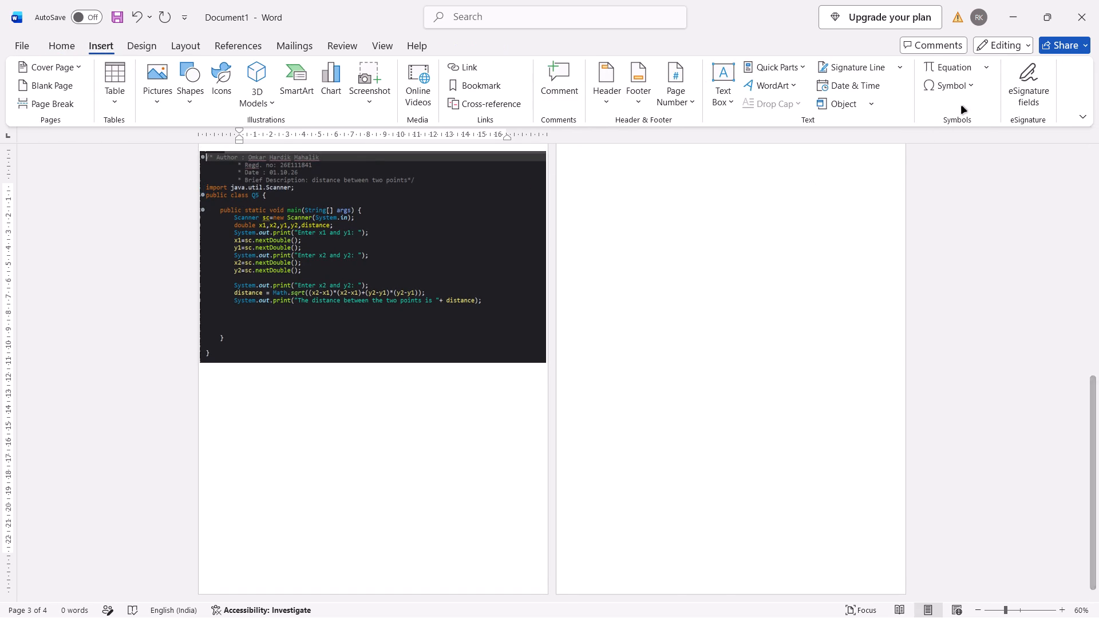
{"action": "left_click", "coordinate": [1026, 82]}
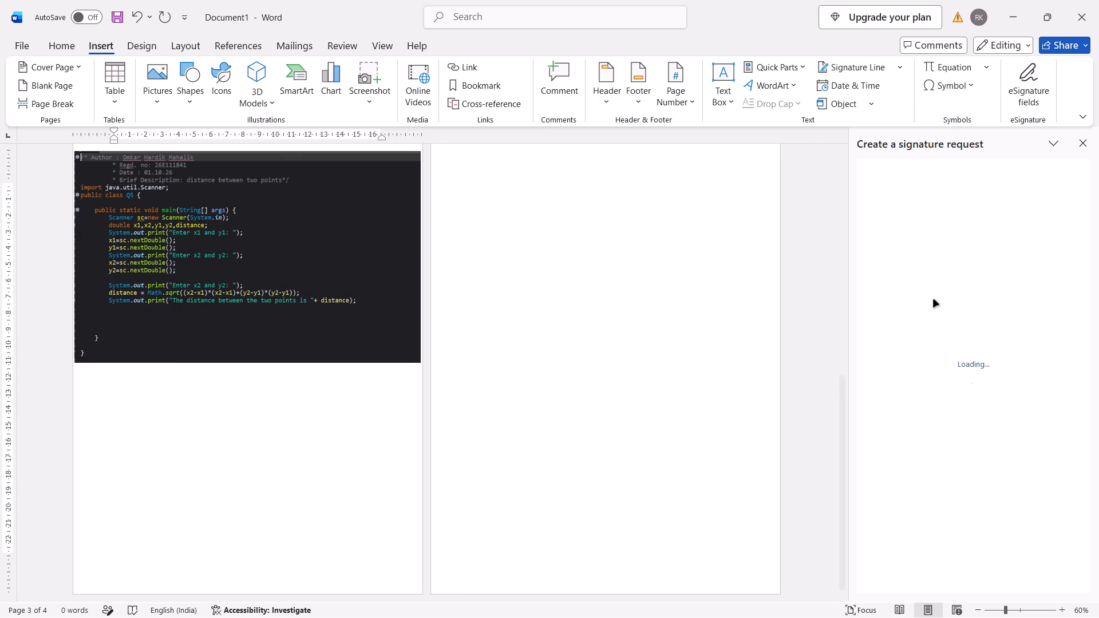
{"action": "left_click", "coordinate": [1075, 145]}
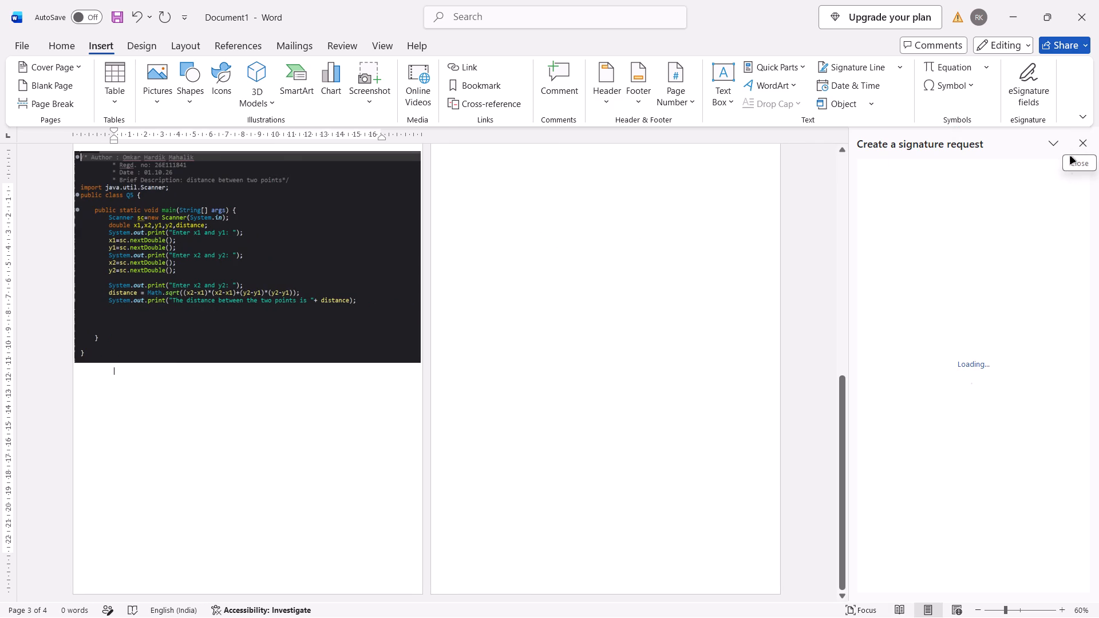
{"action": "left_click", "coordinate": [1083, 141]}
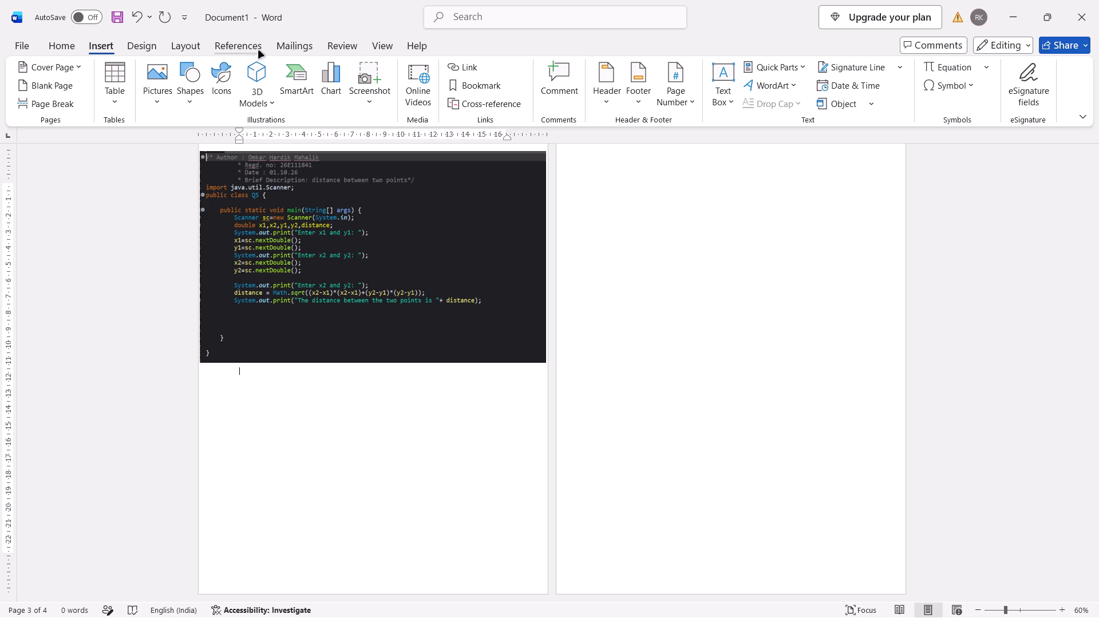
Search Word's commands for a handwriting tool using the terms draw, penc and marker.
{"action": "left_click", "coordinate": [503, 21]}
{"action": "type", "text": "dra"}
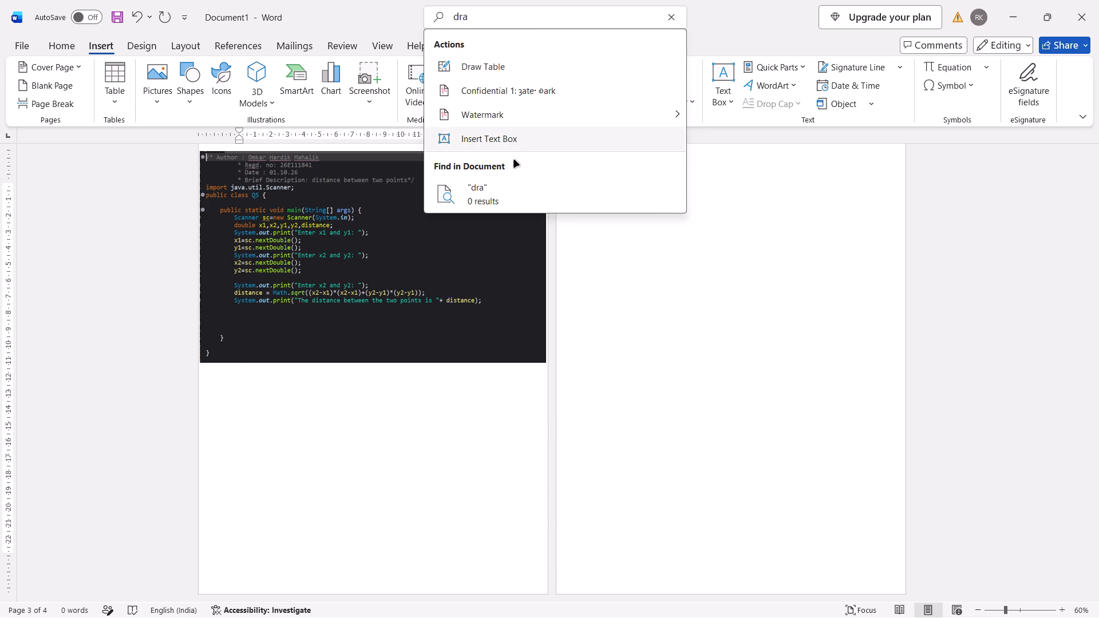
{"action": "key", "text": "w"}
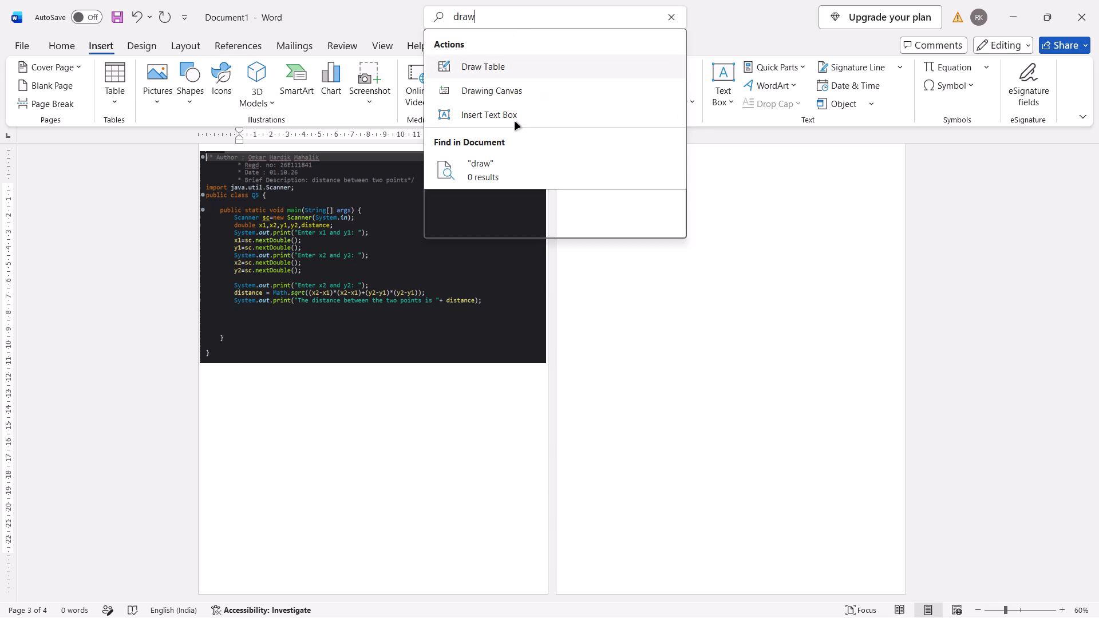
{"action": "key", "text": "BackSpace"}
{"action": "key", "text": "BackSpace"}
{"action": "key", "text": "BackSpace"}
{"action": "key", "text": "BackSpace"}
{"action": "key", "text": "BackSpace"}
{"action": "key", "text": "BackSpace"}
{"action": "key", "text": "BackSpace"}
{"action": "key", "text": "BackSpace"}
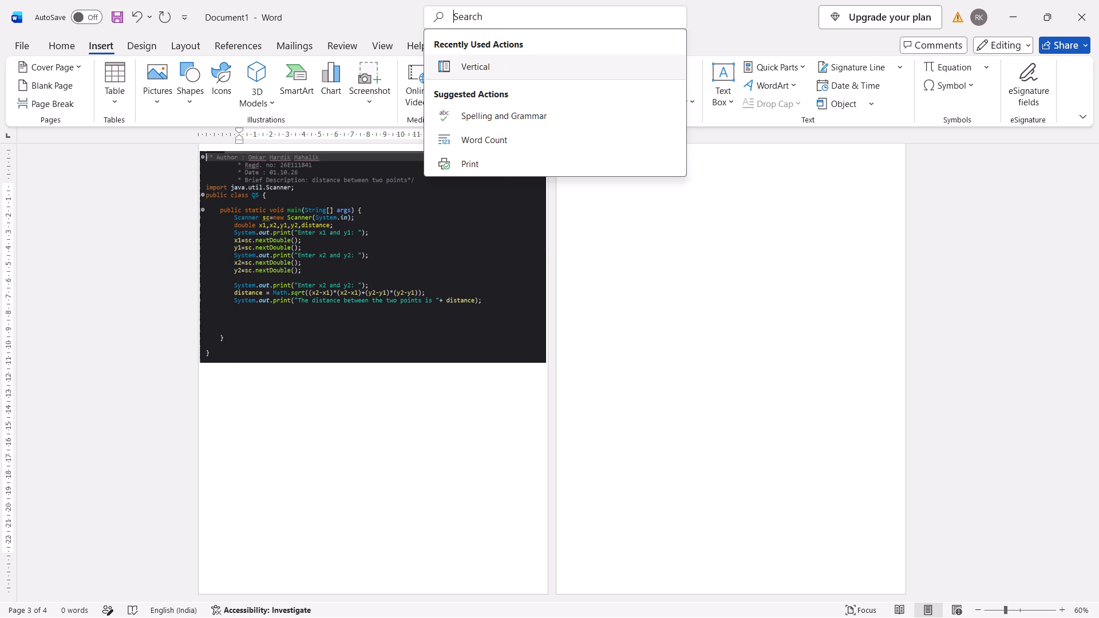
{"action": "type", "text": "pe"}
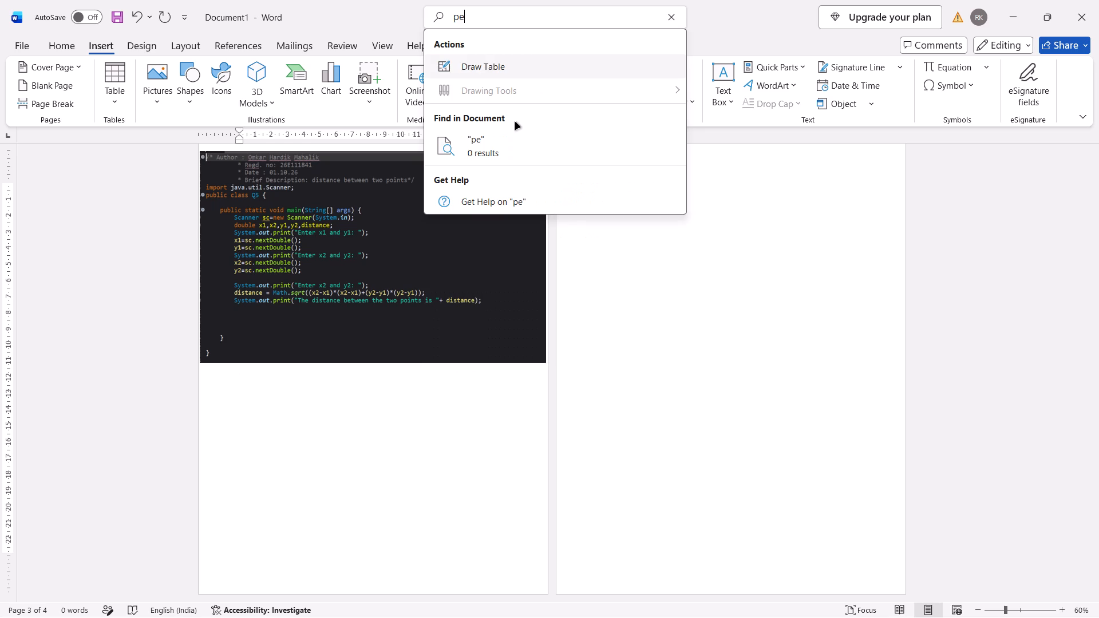
{"action": "key", "text": "n"}
{"action": "key", "text": "c"}
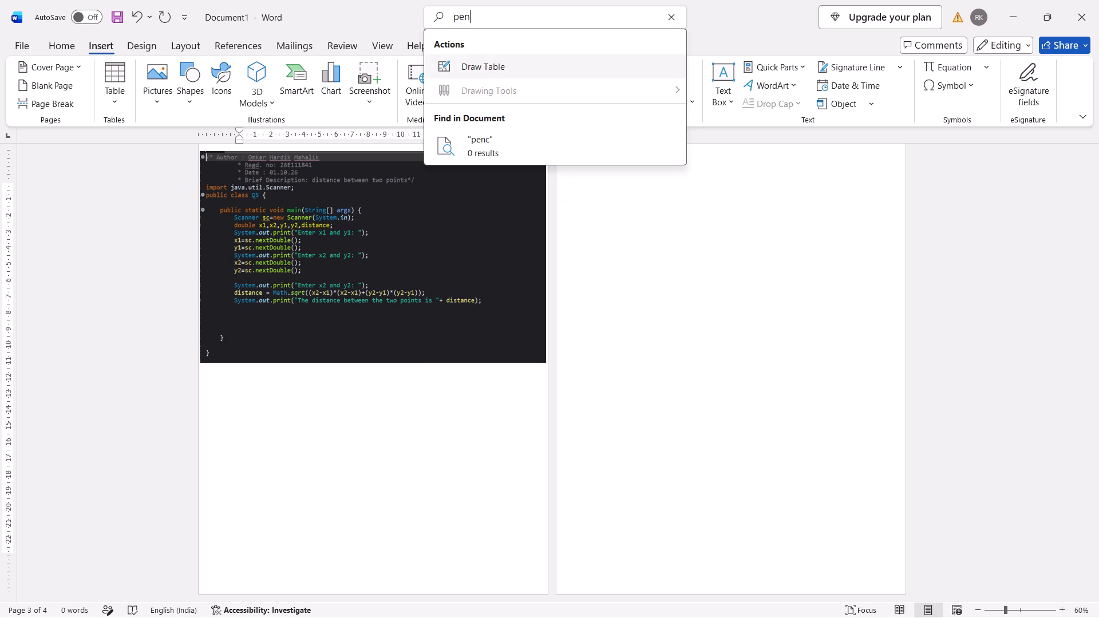
{"action": "key", "text": "BackSpace"}
{"action": "key", "text": "BackSpace"}
{"action": "key", "text": "BackSpace"}
{"action": "key", "text": "BackSpace"}
{"action": "key", "text": "BackSpace"}
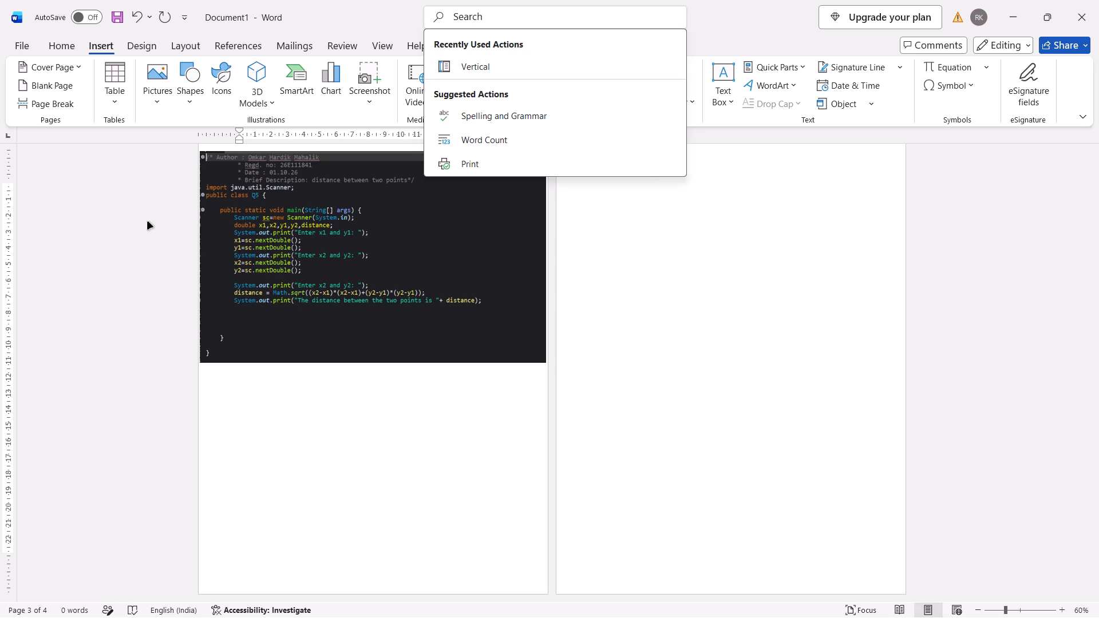
{"action": "type", "text": "marker"}
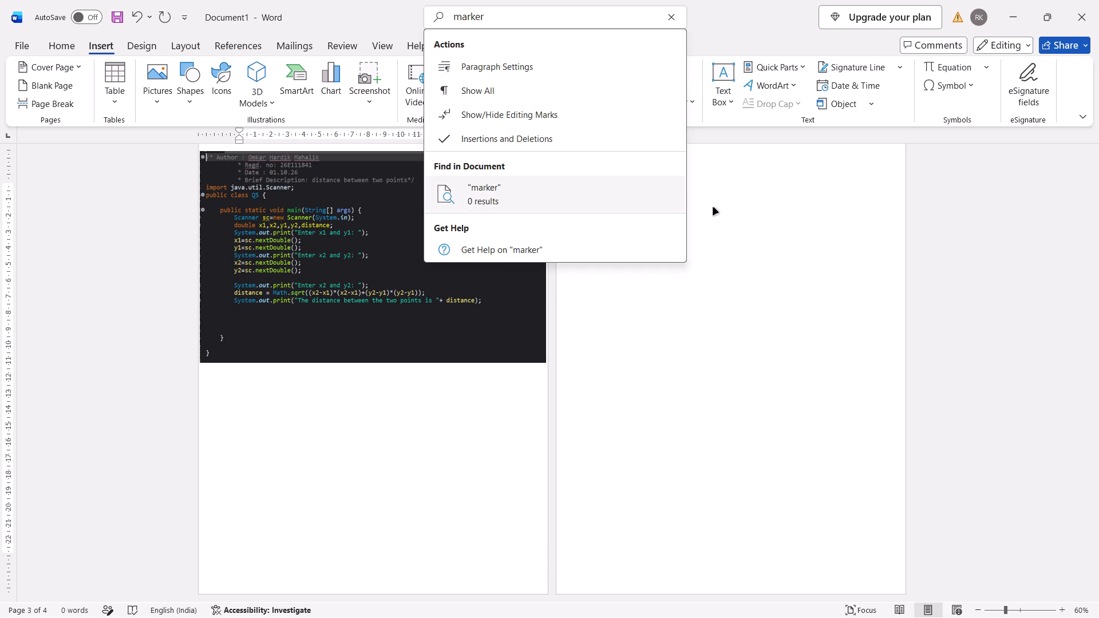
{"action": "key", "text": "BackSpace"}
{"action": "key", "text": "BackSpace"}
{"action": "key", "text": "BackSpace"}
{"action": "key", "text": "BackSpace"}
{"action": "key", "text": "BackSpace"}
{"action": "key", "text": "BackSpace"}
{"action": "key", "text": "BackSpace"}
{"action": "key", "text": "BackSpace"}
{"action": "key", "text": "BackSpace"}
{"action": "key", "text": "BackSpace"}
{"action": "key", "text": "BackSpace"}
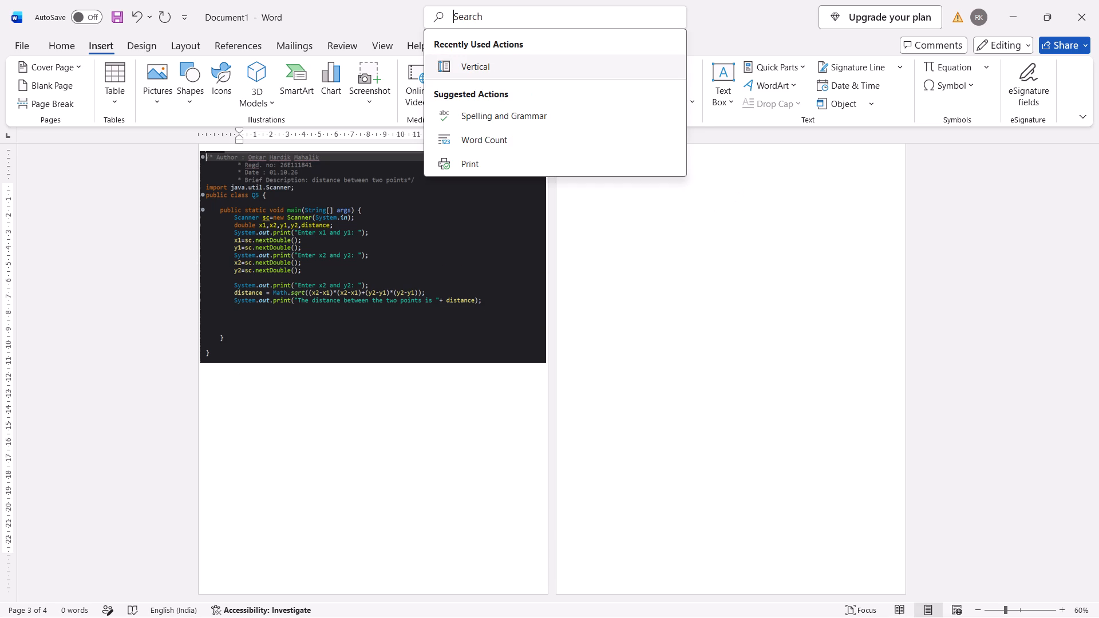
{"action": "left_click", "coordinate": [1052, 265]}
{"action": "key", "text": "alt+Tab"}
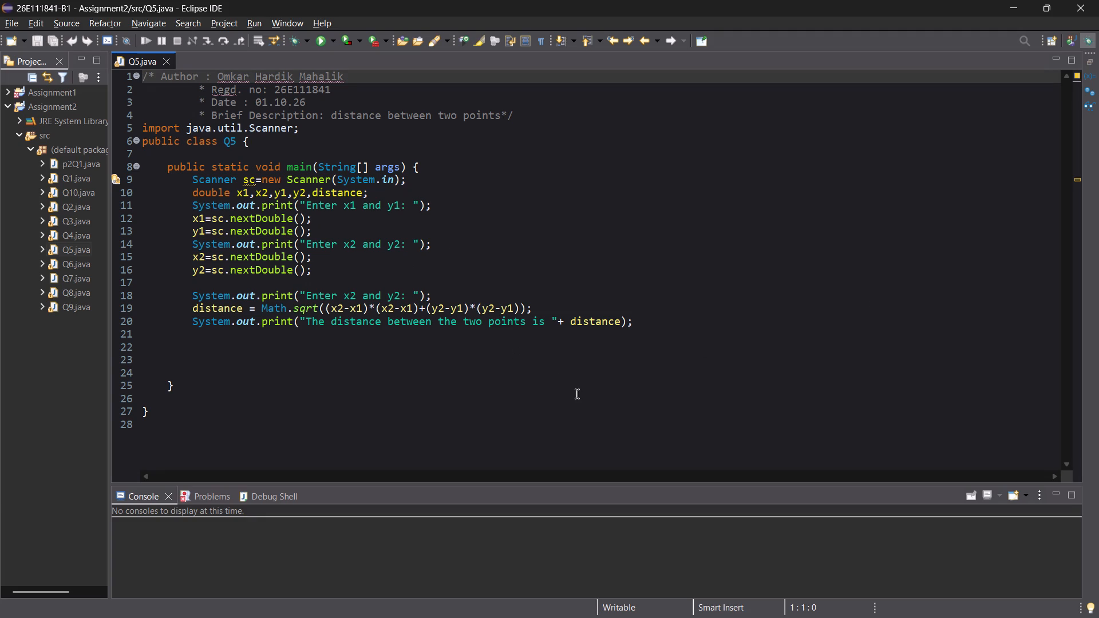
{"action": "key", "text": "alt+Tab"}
Delete the unlabelled Q5 screenshot from the third page.
{"action": "left_click", "coordinate": [512, 269]}
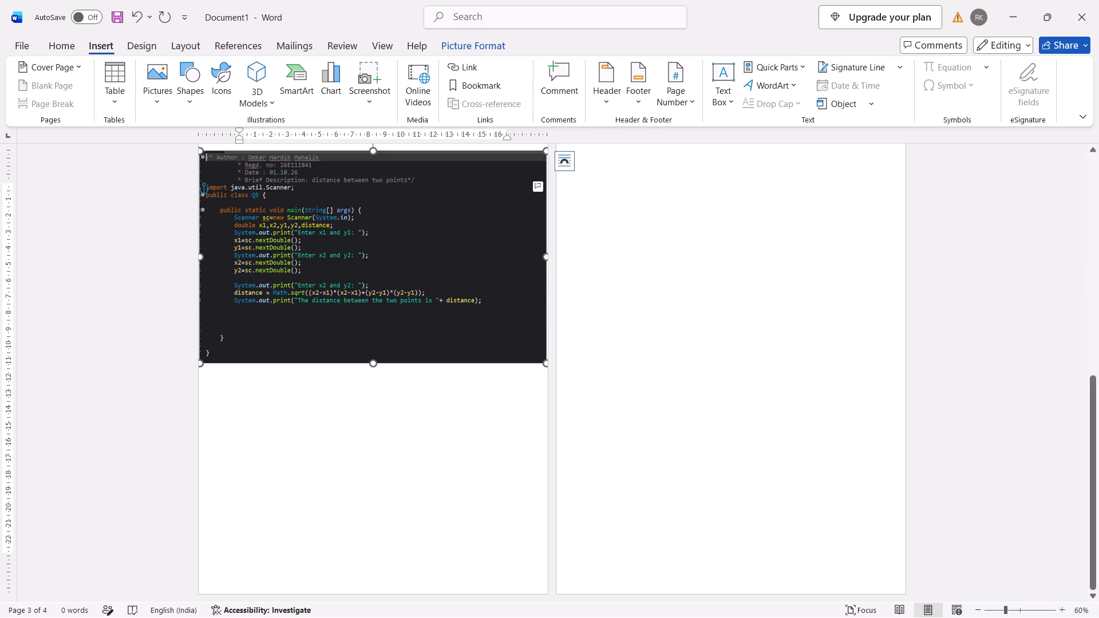
{"action": "key", "text": "Delete"}
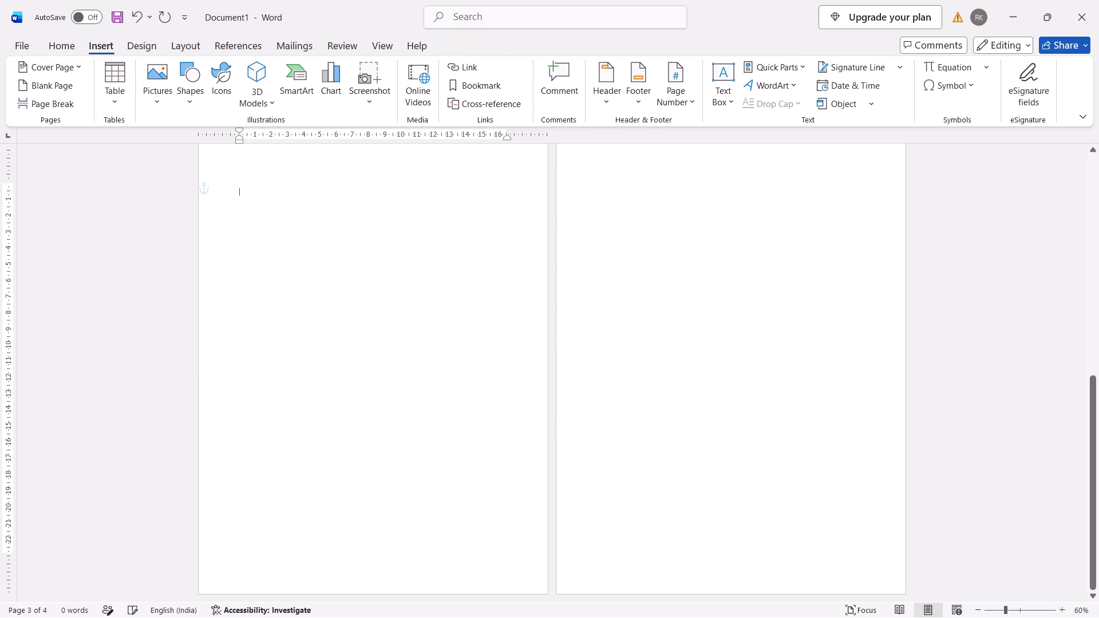
Switch to Eclipse and frame a screen capture tightly around the complete Q5 code, from the author comment to the closing brace.
{"action": "key", "text": "alt+Tab"}
{"action": "key", "text": "Print"}
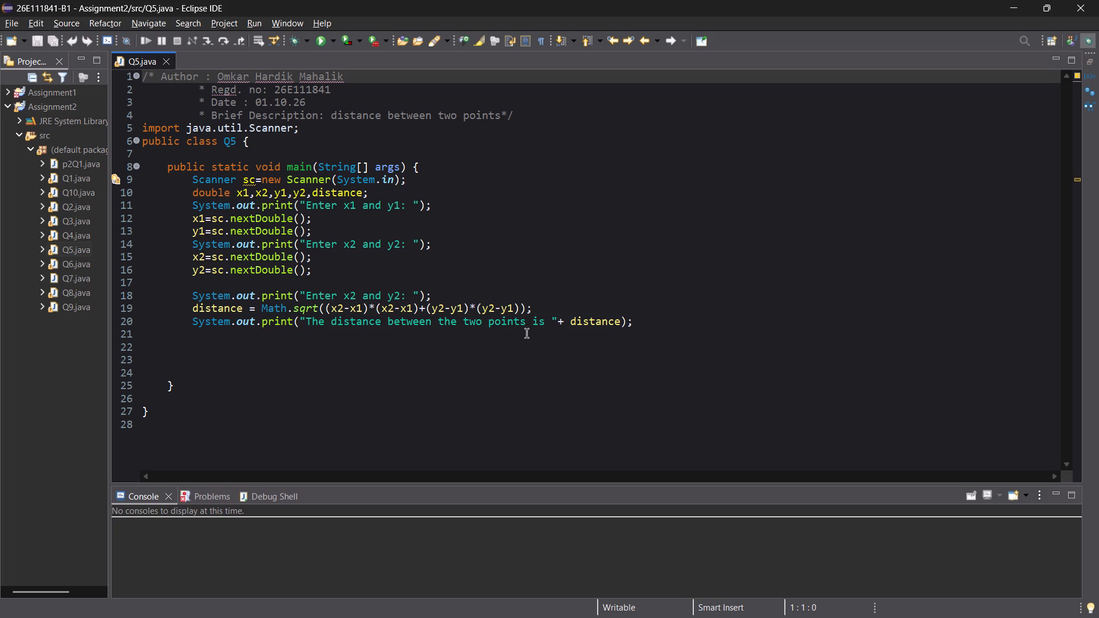
{"action": "left_click_drag", "start_coordinate": [129, 64], "coordinate": [748, 432]}
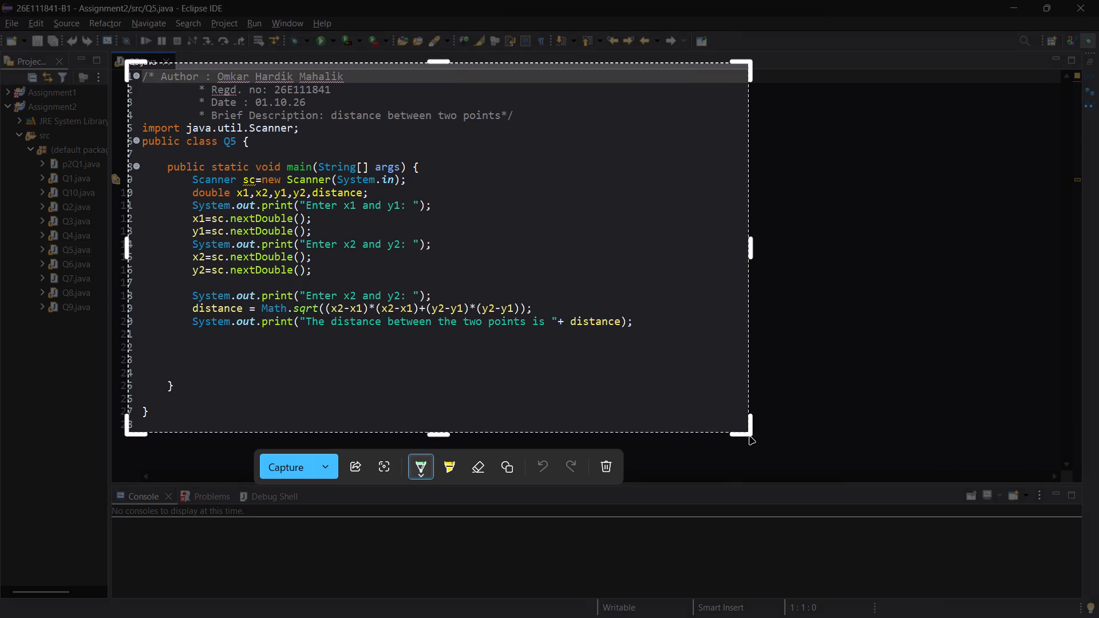
{"action": "left_click_drag", "start_coordinate": [748, 434], "coordinate": [713, 422]}
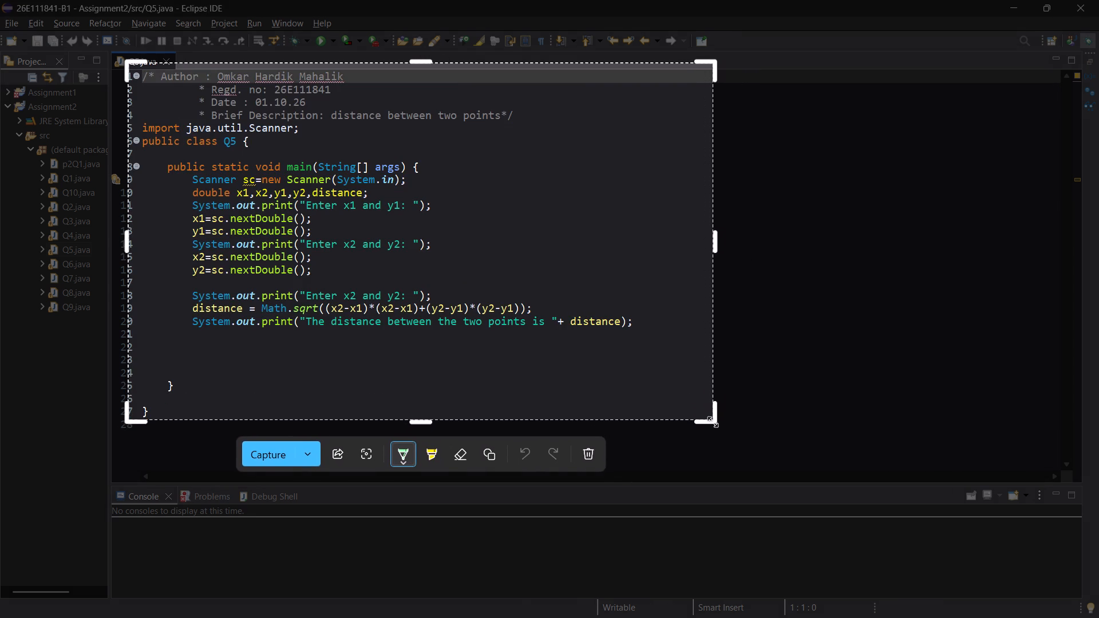
{"action": "left_click_drag", "start_coordinate": [713, 422], "coordinate": [652, 425]}
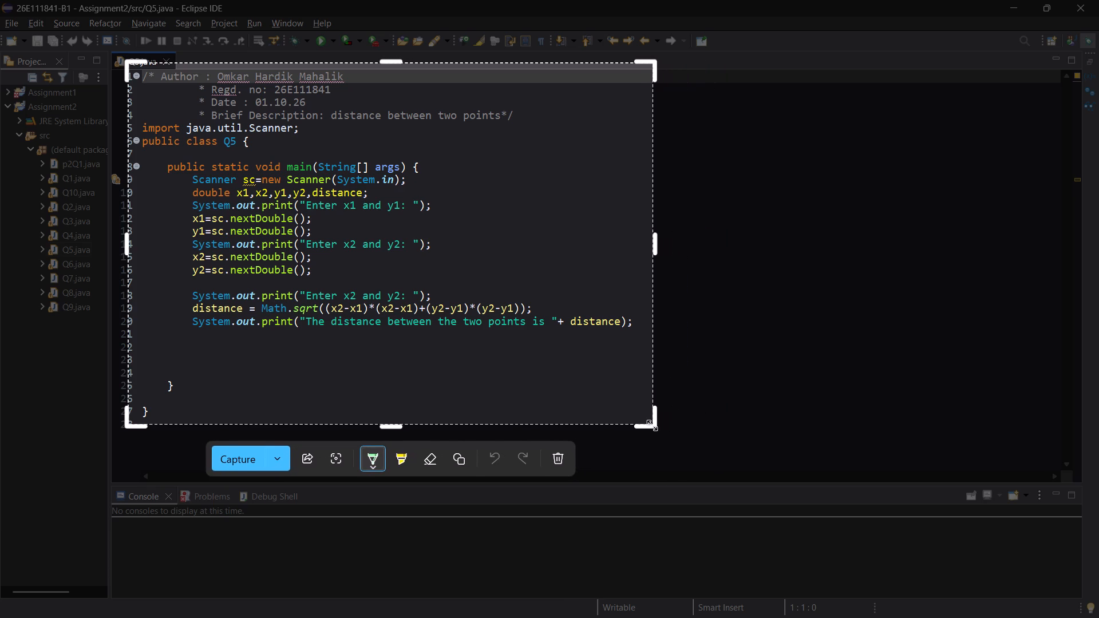
{"action": "left_click_drag", "start_coordinate": [652, 425], "coordinate": [645, 423]}
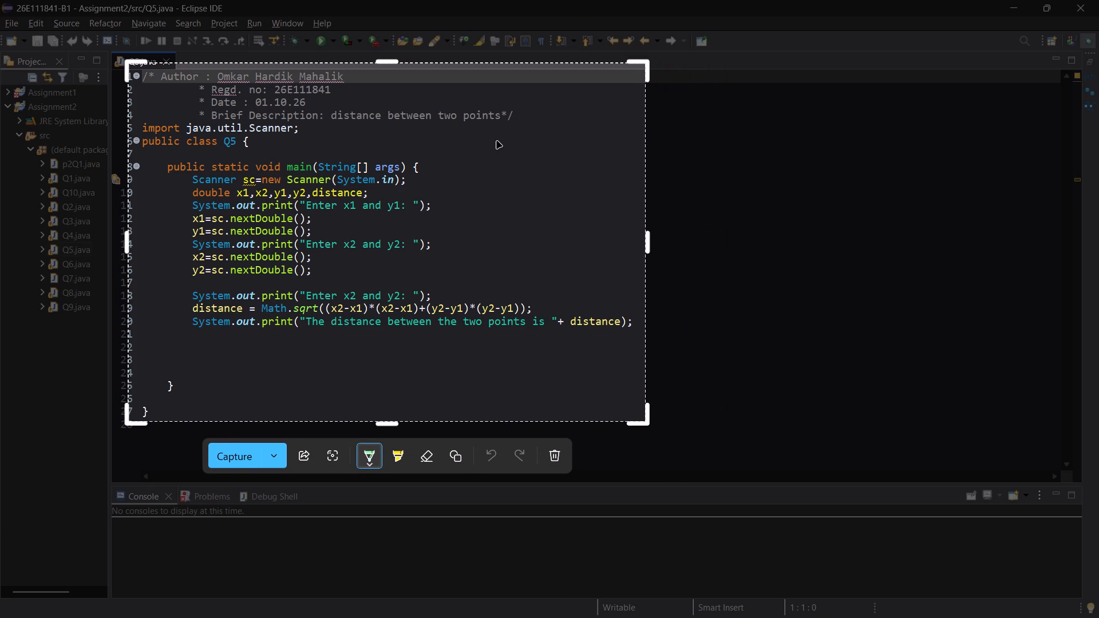
{"action": "left_click", "coordinate": [383, 61]}
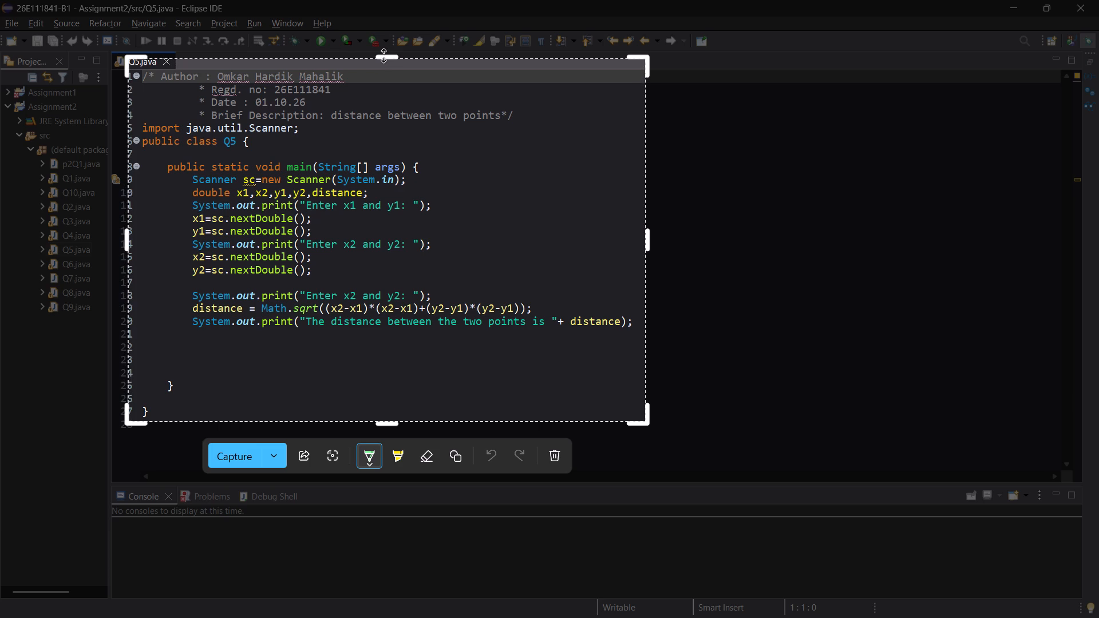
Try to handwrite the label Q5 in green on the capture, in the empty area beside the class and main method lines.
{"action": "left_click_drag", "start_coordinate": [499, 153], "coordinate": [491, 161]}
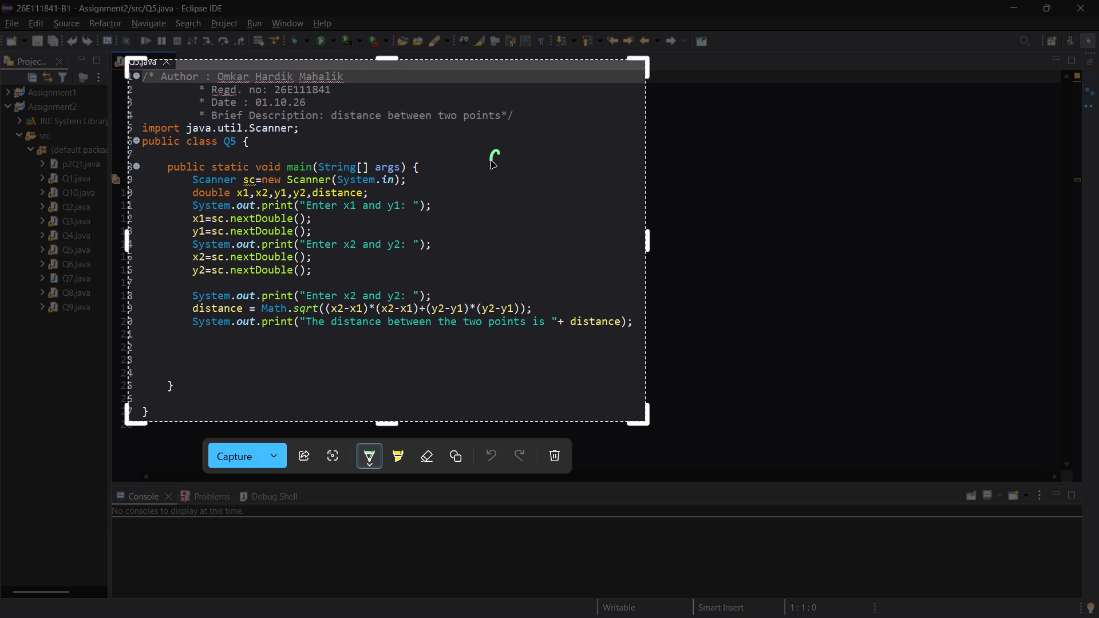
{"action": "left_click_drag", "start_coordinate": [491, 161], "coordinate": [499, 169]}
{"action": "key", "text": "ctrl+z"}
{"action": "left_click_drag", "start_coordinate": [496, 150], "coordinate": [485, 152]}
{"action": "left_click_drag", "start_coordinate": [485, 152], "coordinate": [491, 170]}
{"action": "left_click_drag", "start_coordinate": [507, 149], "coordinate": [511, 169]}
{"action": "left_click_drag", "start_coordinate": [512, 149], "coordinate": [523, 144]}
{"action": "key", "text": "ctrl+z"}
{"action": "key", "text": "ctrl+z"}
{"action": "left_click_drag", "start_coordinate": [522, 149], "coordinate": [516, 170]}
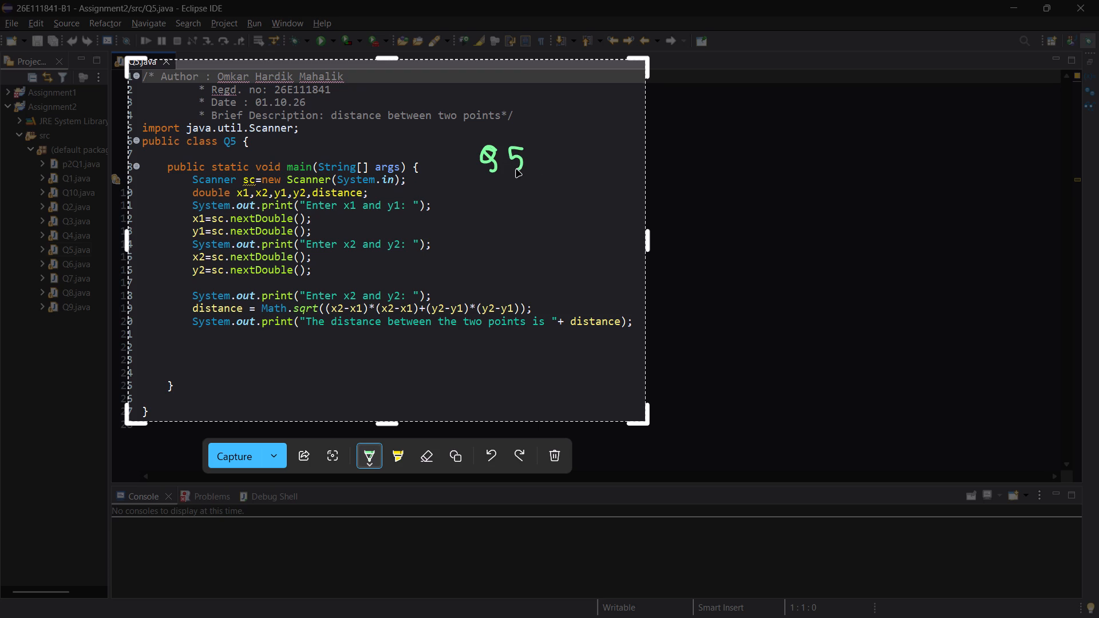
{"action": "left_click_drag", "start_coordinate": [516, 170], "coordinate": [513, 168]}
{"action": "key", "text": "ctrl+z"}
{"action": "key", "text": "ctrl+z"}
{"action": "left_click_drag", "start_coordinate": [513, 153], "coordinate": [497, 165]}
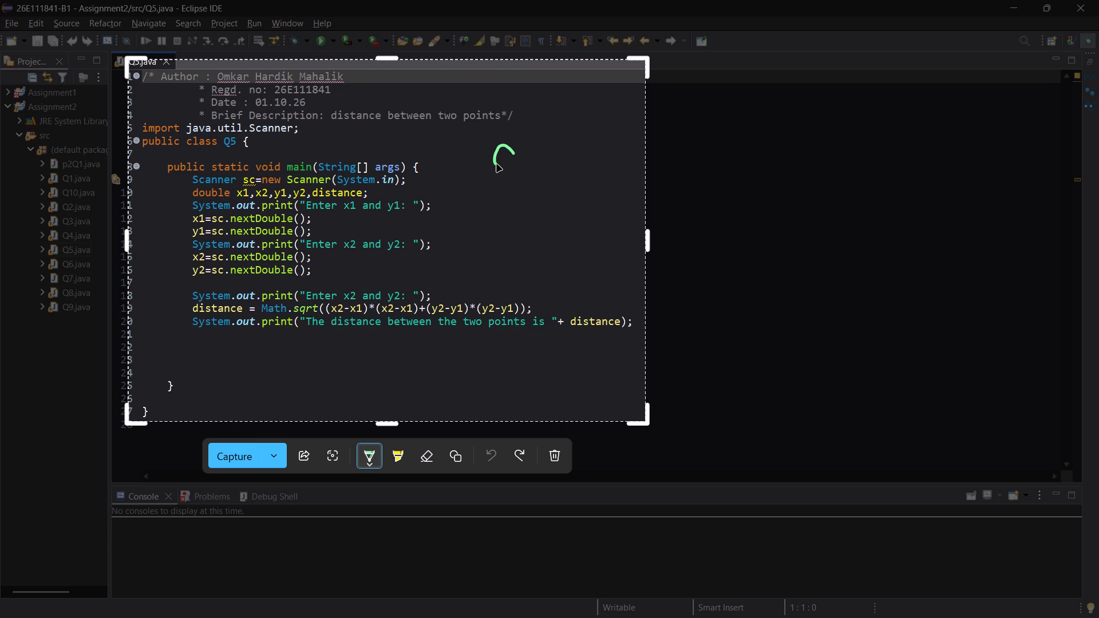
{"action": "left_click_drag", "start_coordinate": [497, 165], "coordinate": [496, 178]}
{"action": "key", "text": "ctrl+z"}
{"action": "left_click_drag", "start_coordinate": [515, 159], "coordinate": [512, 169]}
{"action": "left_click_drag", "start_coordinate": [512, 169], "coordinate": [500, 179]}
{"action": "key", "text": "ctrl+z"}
Handwrite Q5 in green in the empty area beside the main method line and copy the labelled capture.
{"action": "left_click_drag", "start_coordinate": [509, 155], "coordinate": [512, 163]}
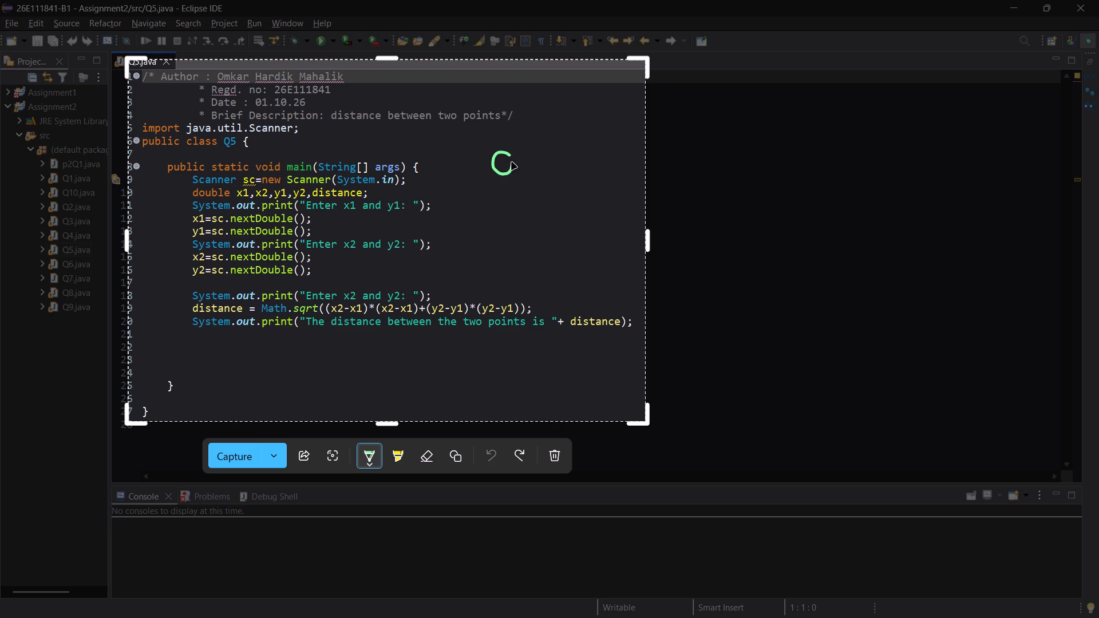
{"action": "left_click_drag", "start_coordinate": [512, 163], "coordinate": [496, 181]}
{"action": "left_click_drag", "start_coordinate": [527, 157], "coordinate": [519, 177]}
{"action": "left_click_drag", "start_coordinate": [519, 177], "coordinate": [517, 173]}
{"action": "key", "text": "ctrl+c"}
Switch to Word, paste the labelled Q5 screenshot on the third page and set its layout to In Front of Text.
{"action": "key", "text": "alt+Tab"}
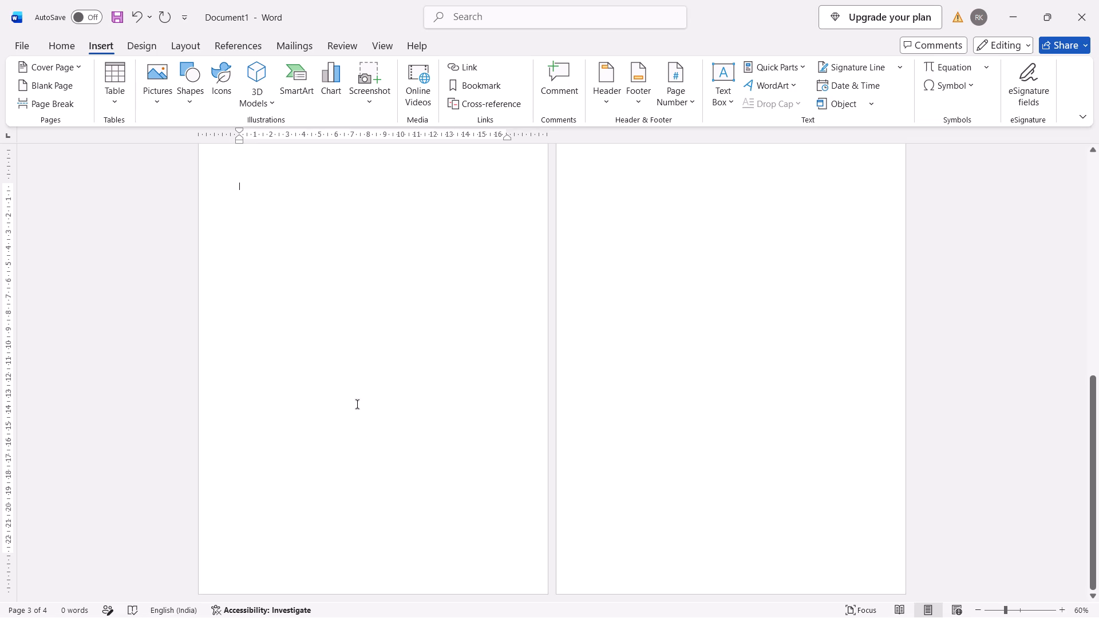
{"action": "key", "text": "ctrl+v"}
{"action": "left_click_drag", "start_coordinate": [352, 249], "coordinate": [304, 211]}
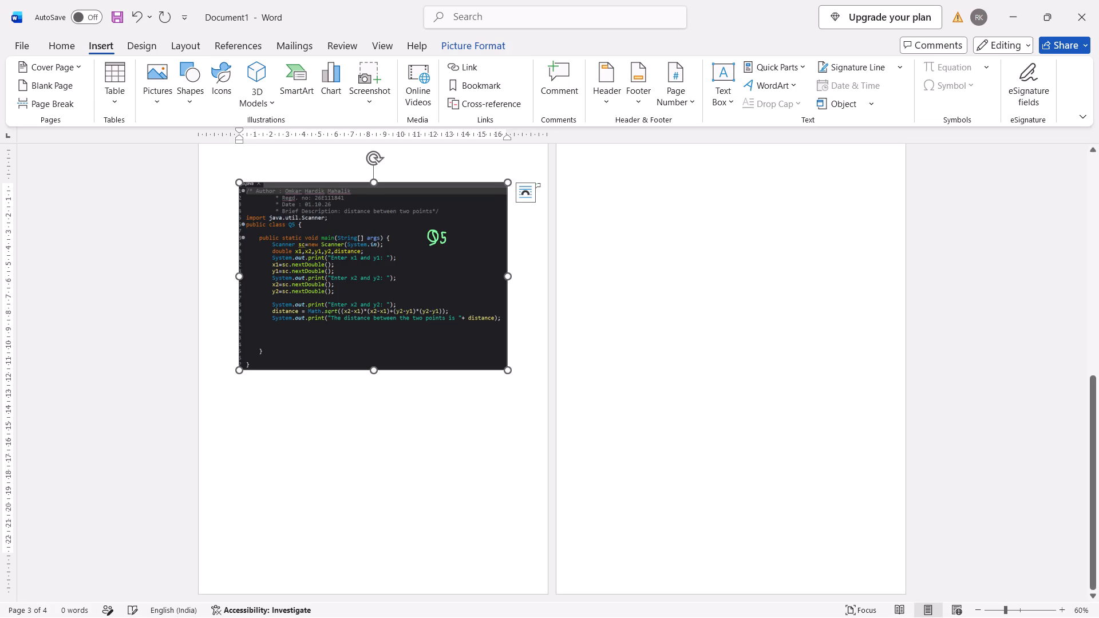
{"action": "left_click", "coordinate": [528, 195]}
{"action": "left_click", "coordinate": [619, 322]}
Position the labelled Q5 screenshot near the third page's top-left corner and enlarge it proportionally to nearly full page width.
{"action": "left_click_drag", "start_coordinate": [394, 302], "coordinate": [346, 255]}
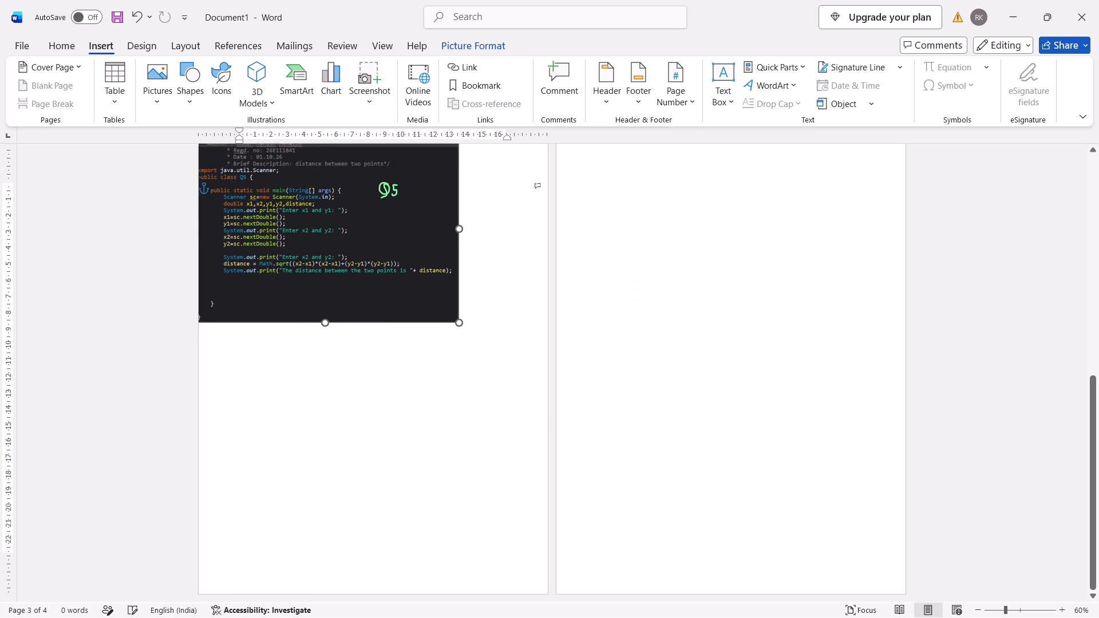
{"action": "left_click_drag", "start_coordinate": [346, 255], "coordinate": [352, 266]}
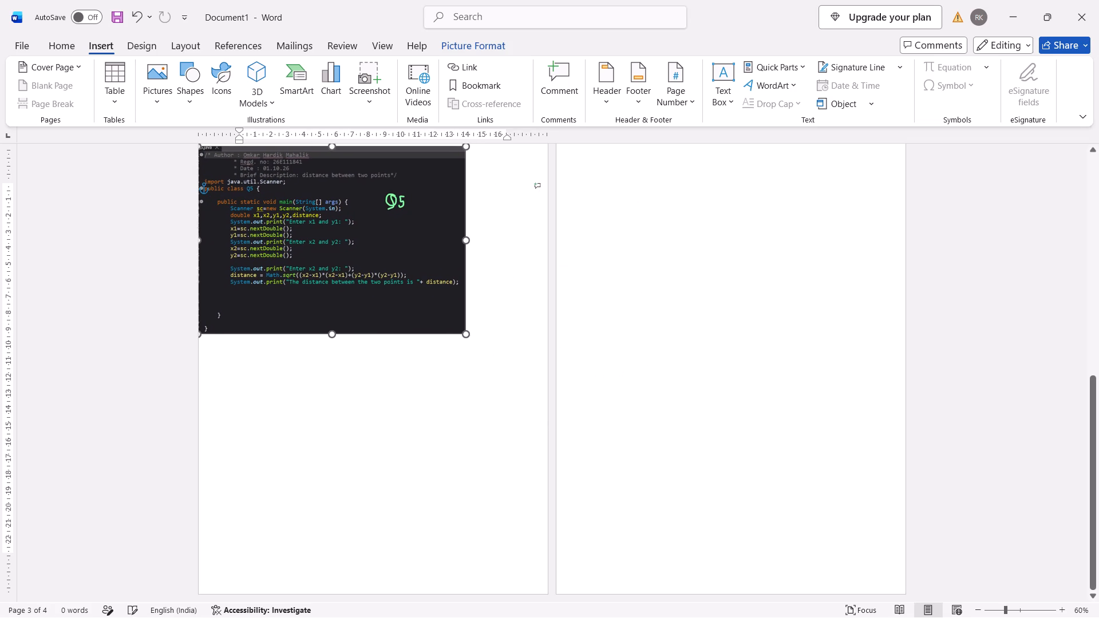
{"action": "left_click_drag", "start_coordinate": [352, 266], "coordinate": [353, 274]}
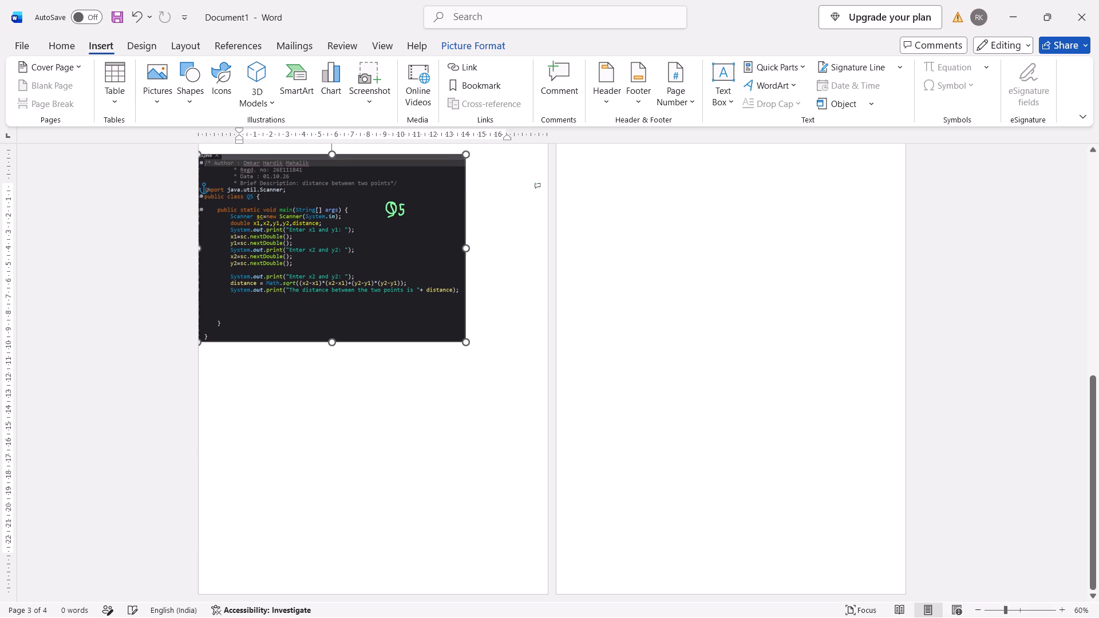
{"action": "left_click_drag", "start_coordinate": [353, 274], "coordinate": [354, 273]}
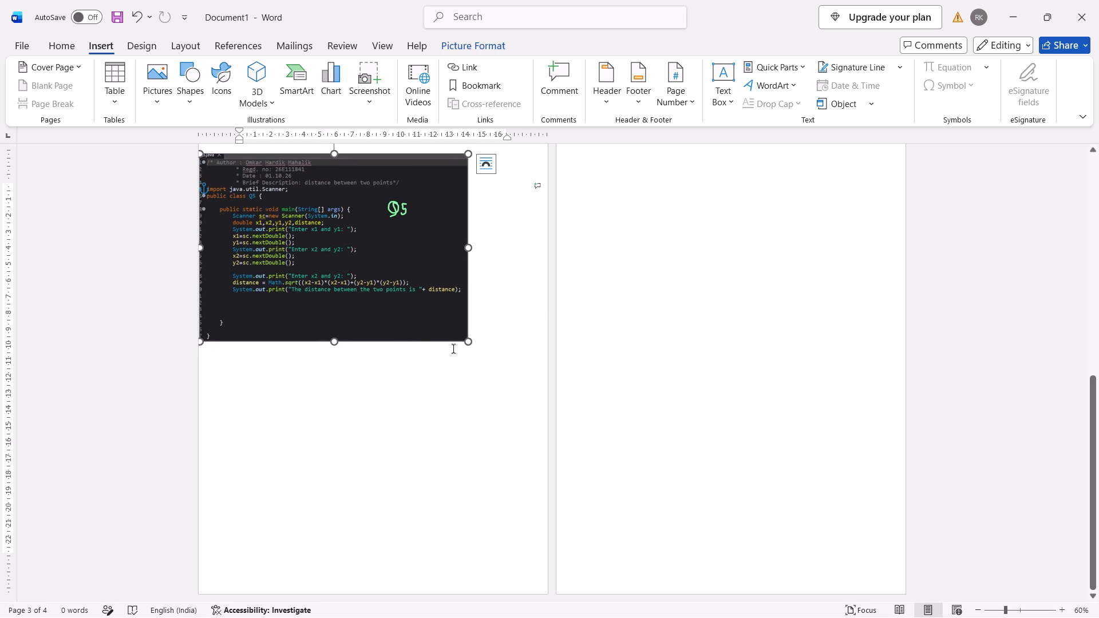
{"action": "left_click_drag", "start_coordinate": [465, 342], "coordinate": [544, 358]}
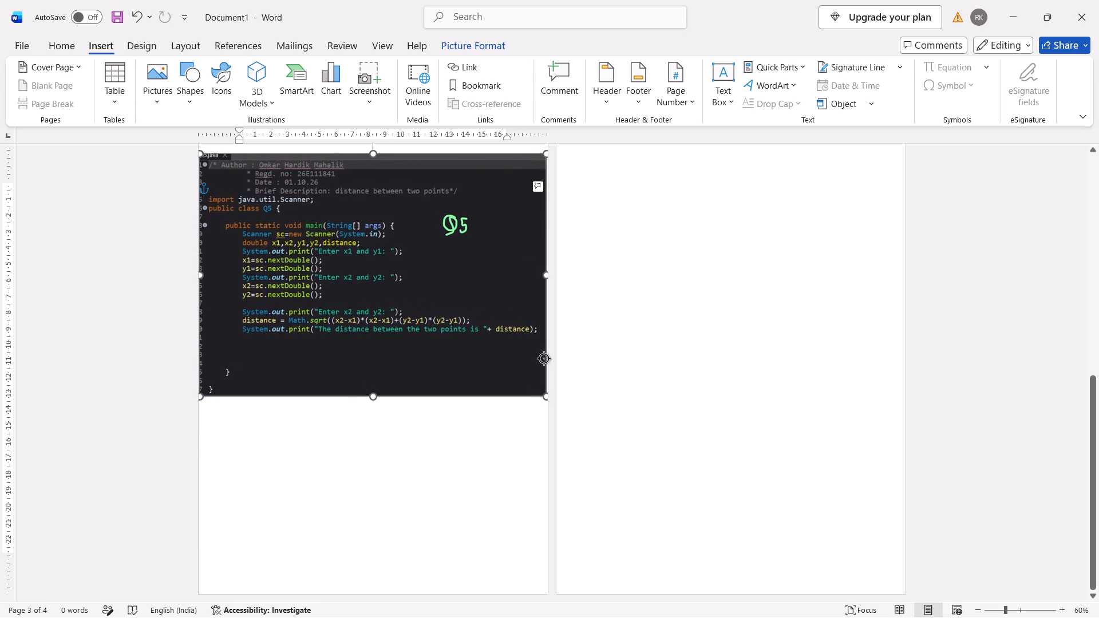
{"action": "left_click_drag", "start_coordinate": [544, 358], "coordinate": [541, 356]}
{"action": "left_click", "coordinate": [464, 445]}
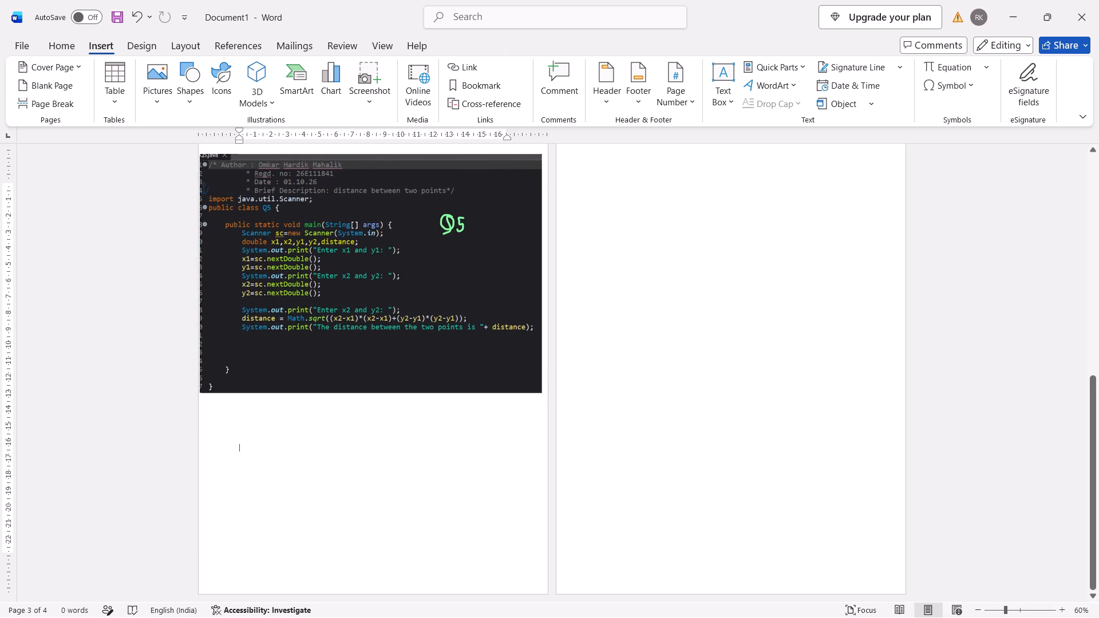
Switch to Eclipse, close Q5.java and open Q6.java from Assignment2.
{"action": "key", "text": "alt+Tab"}
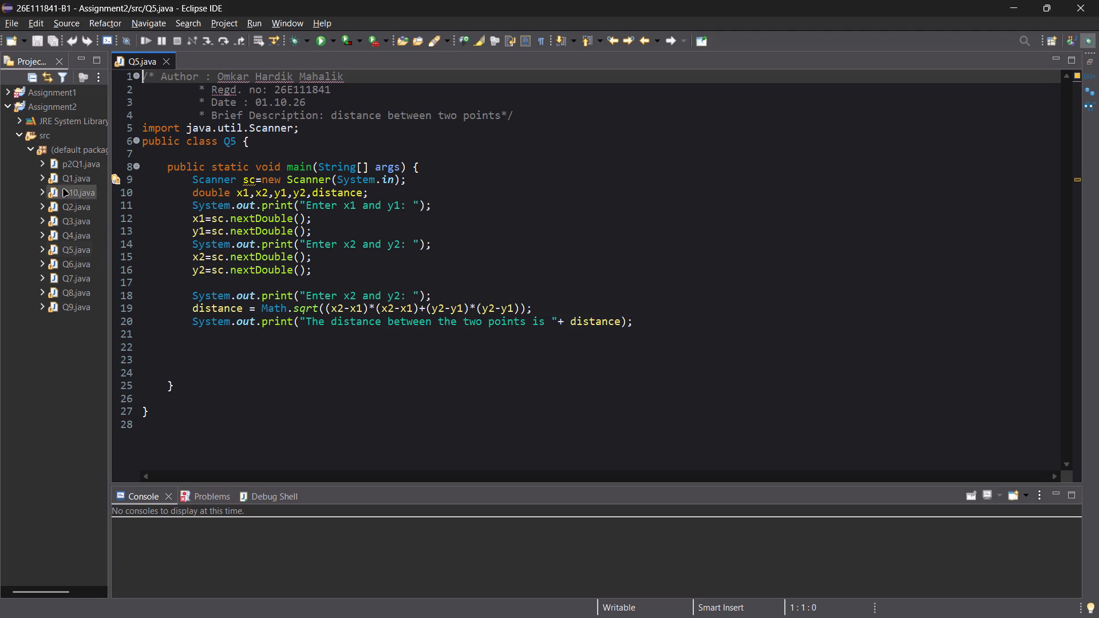
{"action": "middle_click", "coordinate": [146, 65]}
{"action": "double_click", "coordinate": [77, 268]}
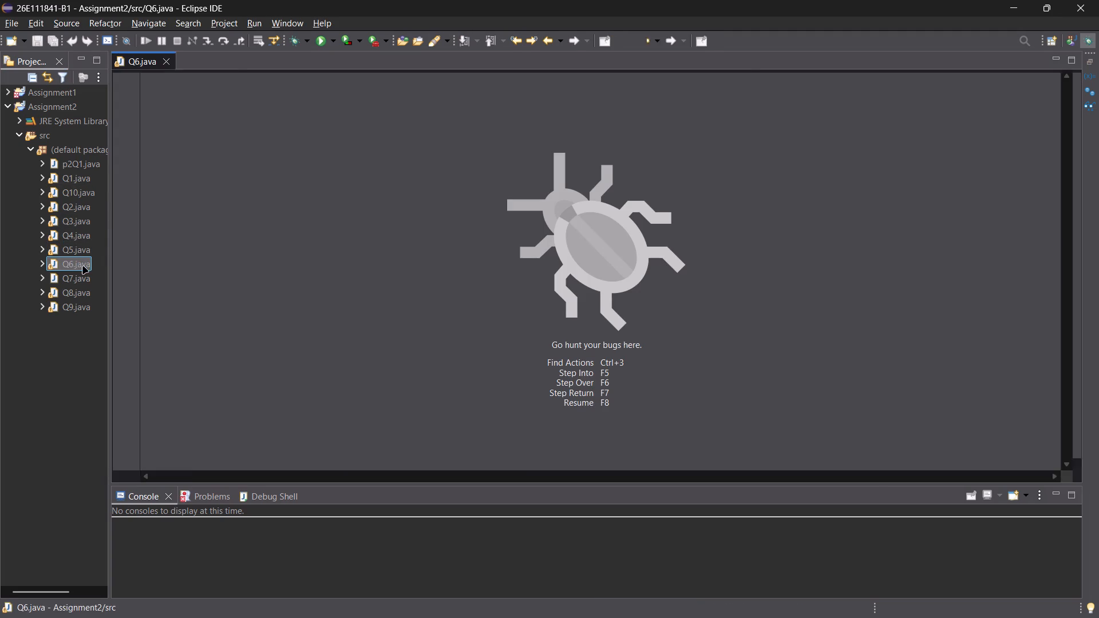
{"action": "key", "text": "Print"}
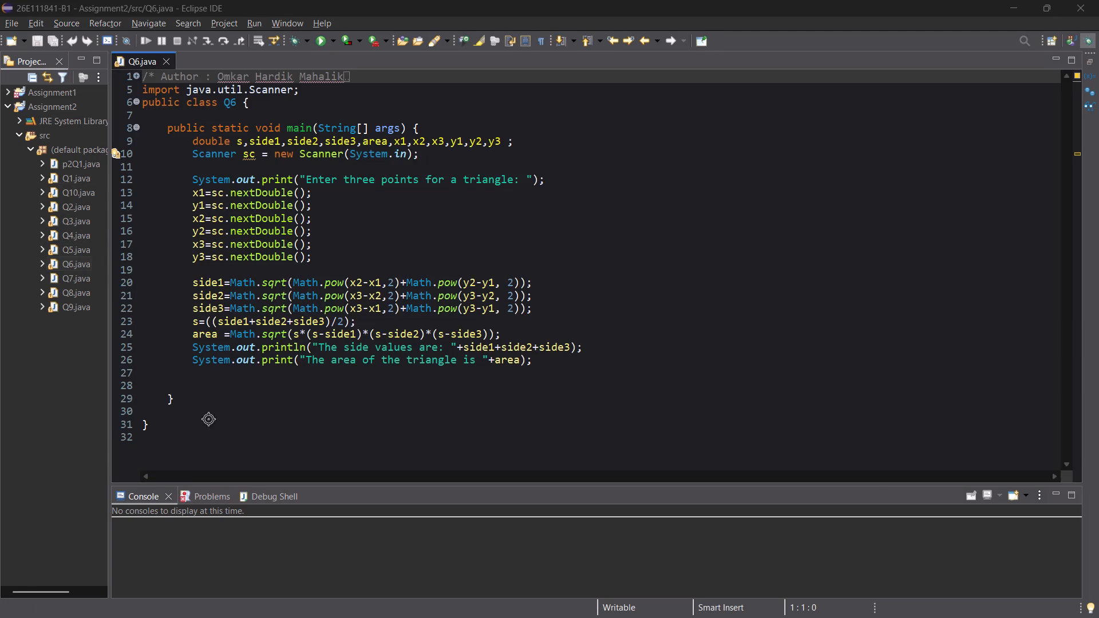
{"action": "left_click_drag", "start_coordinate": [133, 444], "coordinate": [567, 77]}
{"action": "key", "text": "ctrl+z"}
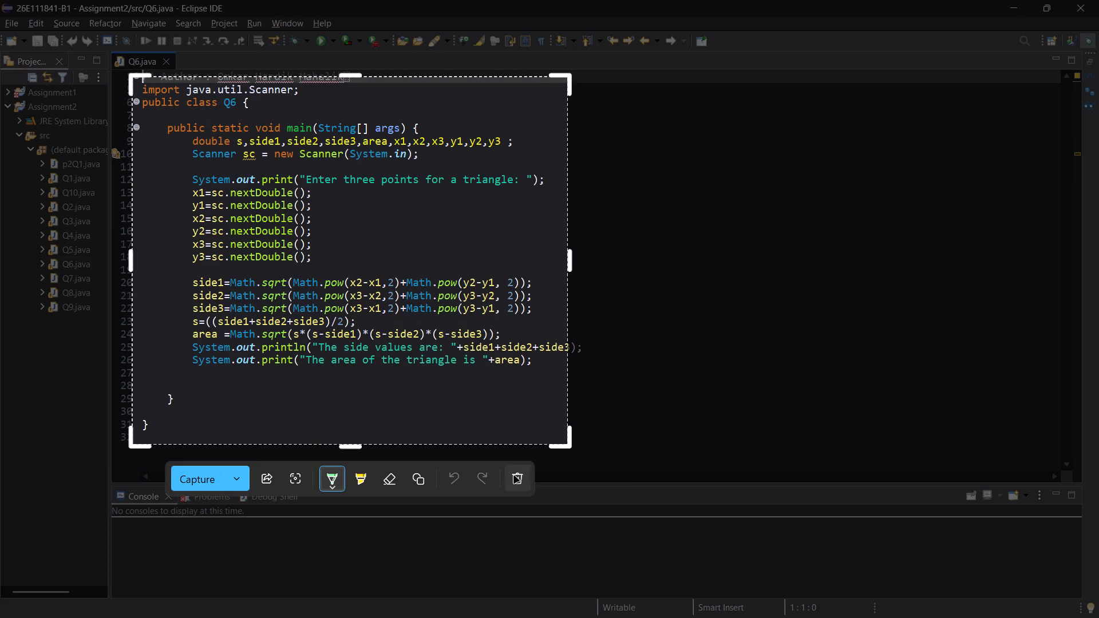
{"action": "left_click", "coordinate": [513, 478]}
Expand the folded header comment in Q6.java and snip the whole code from the comment to the closing brace.
{"action": "left_click", "coordinate": [135, 79]}
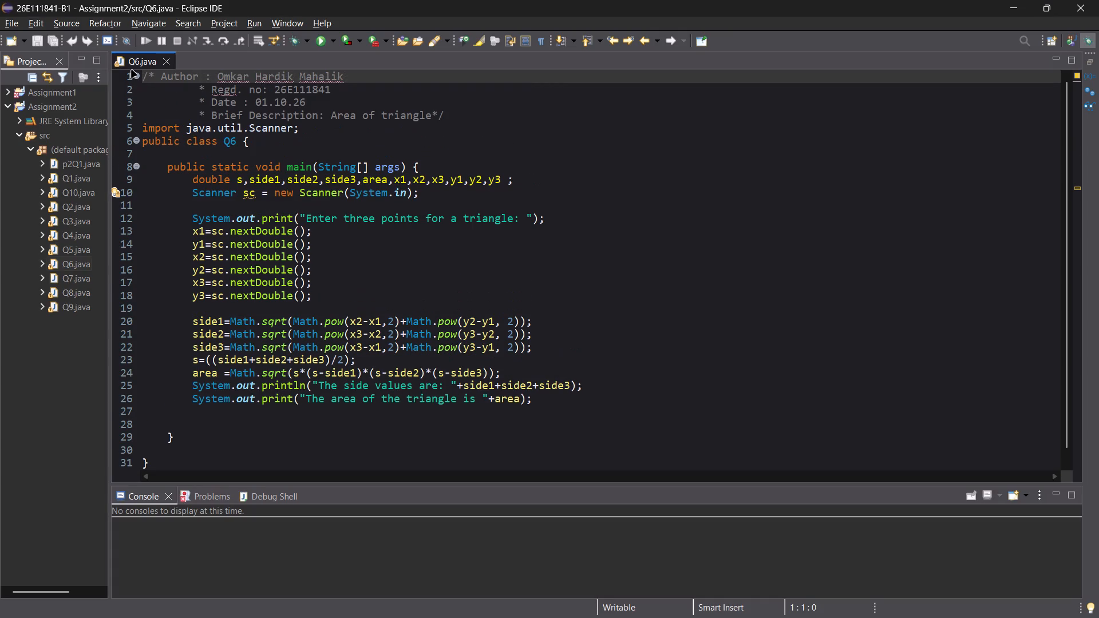
{"action": "key", "text": "Print"}
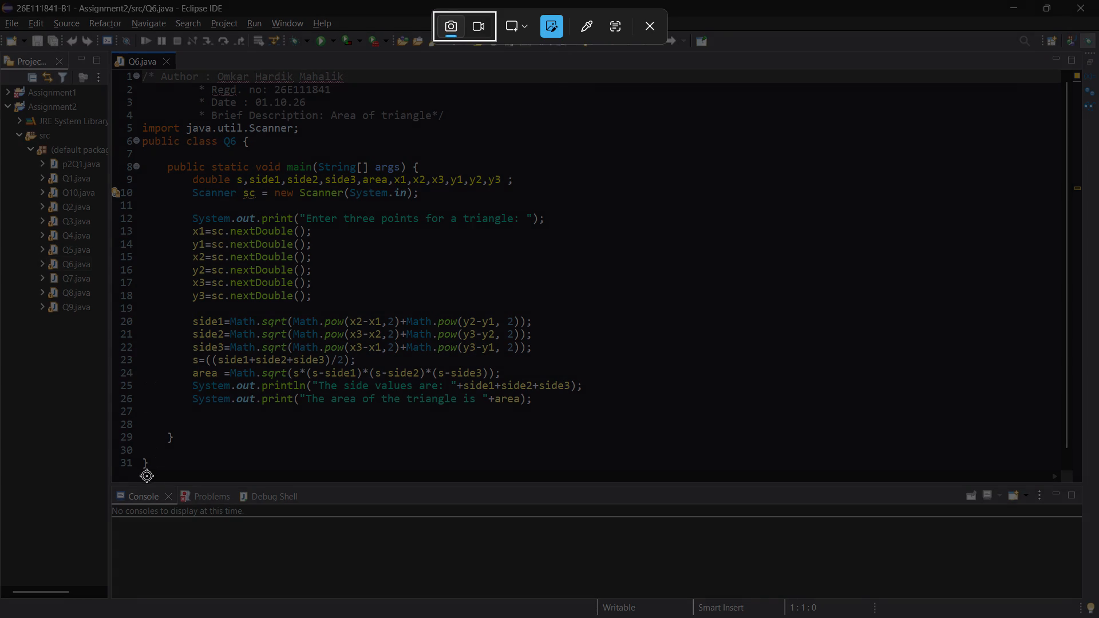
{"action": "left_click_drag", "start_coordinate": [142, 474], "coordinate": [562, 77]}
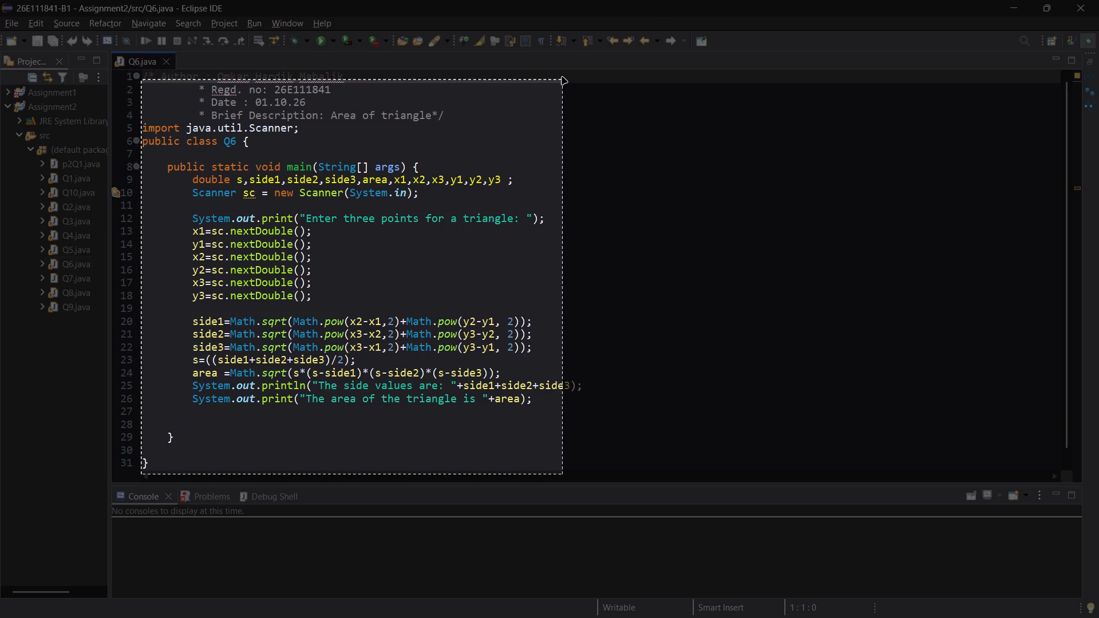
{"action": "left_click_drag", "start_coordinate": [562, 77], "coordinate": [626, 66]}
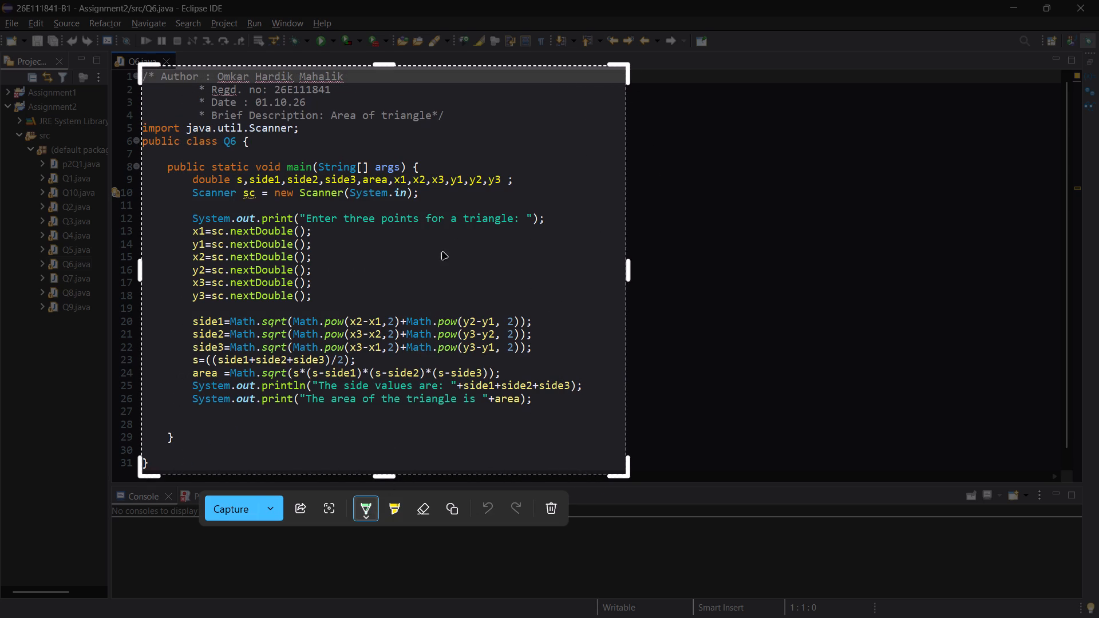
Handwrite Q6 in green in the empty area beside the header comment and copy the labelled capture.
{"action": "left_click", "coordinate": [507, 113]}
{"action": "key", "text": "ctrl+z"}
{"action": "left_click_drag", "start_coordinate": [504, 112], "coordinate": [507, 116]}
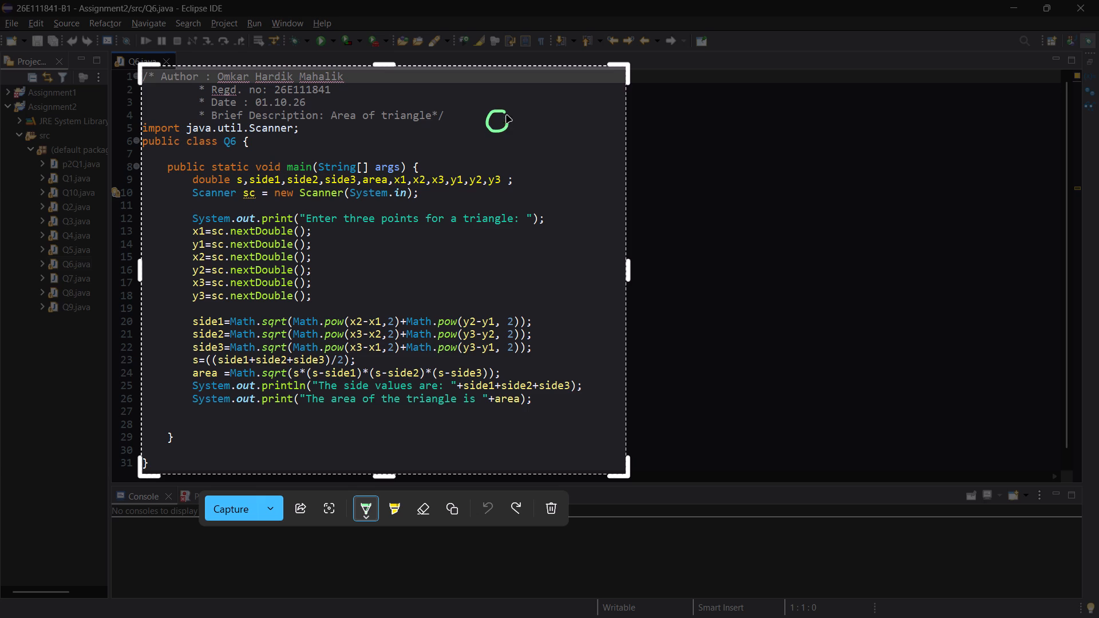
{"action": "left_click_drag", "start_coordinate": [507, 116], "coordinate": [493, 140]}
{"action": "left_click_drag", "start_coordinate": [534, 113], "coordinate": [540, 133]}
{"action": "left_click_drag", "start_coordinate": [540, 133], "coordinate": [528, 127]}
{"action": "key", "text": "ctrl+z"}
{"action": "left_click_drag", "start_coordinate": [532, 114], "coordinate": [524, 133]}
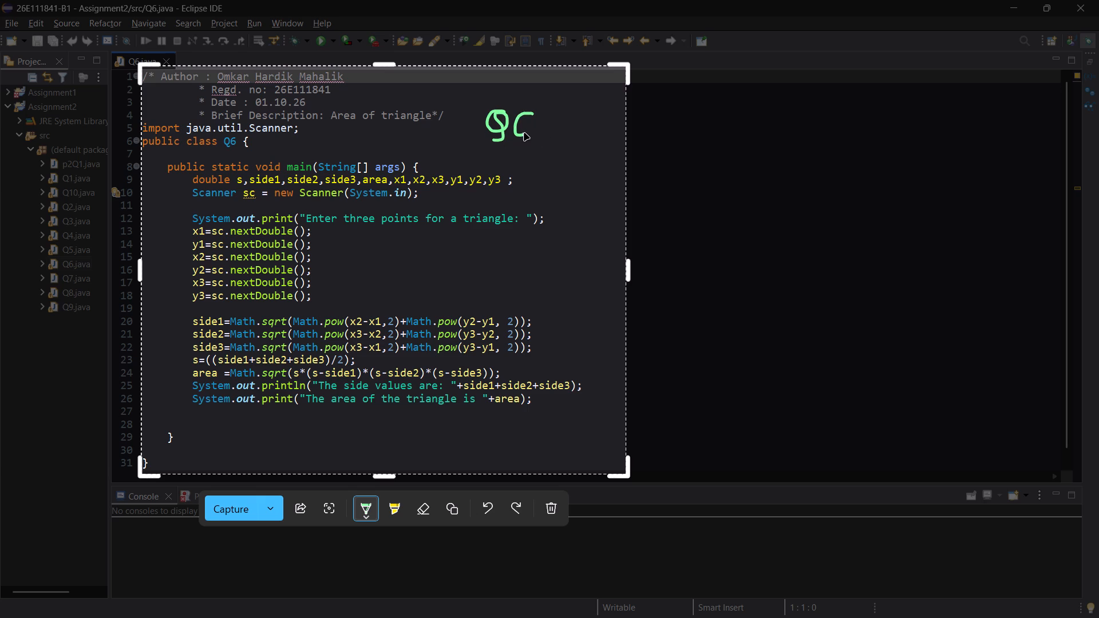
{"action": "left_click_drag", "start_coordinate": [524, 133], "coordinate": [515, 125]}
{"action": "key", "text": "ctrl+c"}
Switch to Word, paste the labelled Q6 screenshot on the fourth page and set its layout to In Front of Text.
{"action": "key", "text": "alt+Tab"}
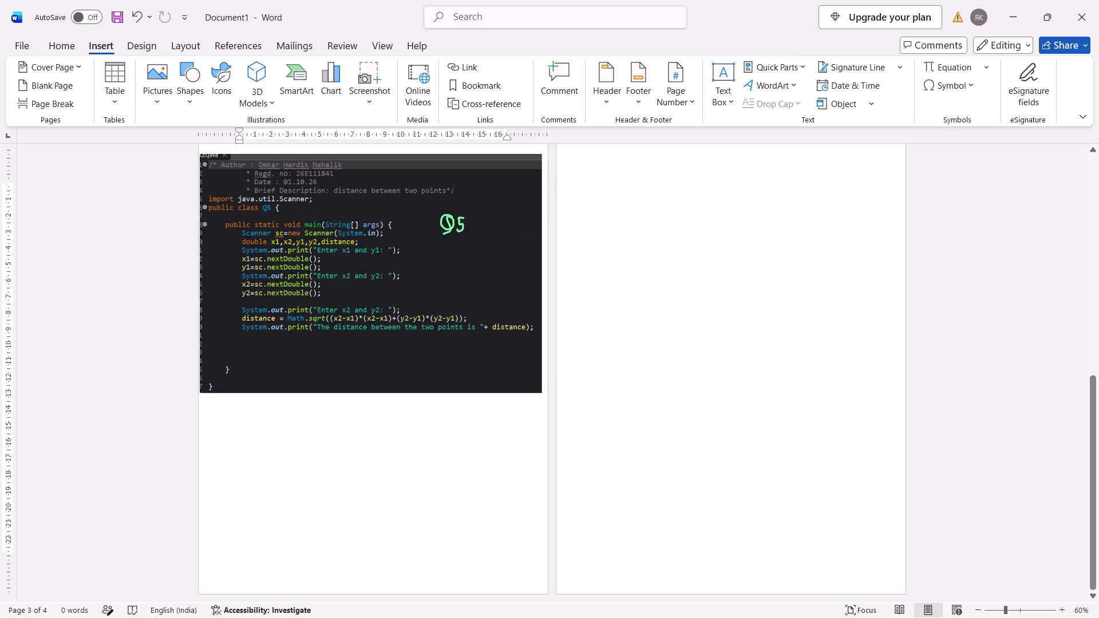
{"action": "key", "text": "ctrl+v"}
{"action": "left_click_drag", "start_coordinate": [713, 289], "coordinate": [582, 402]}
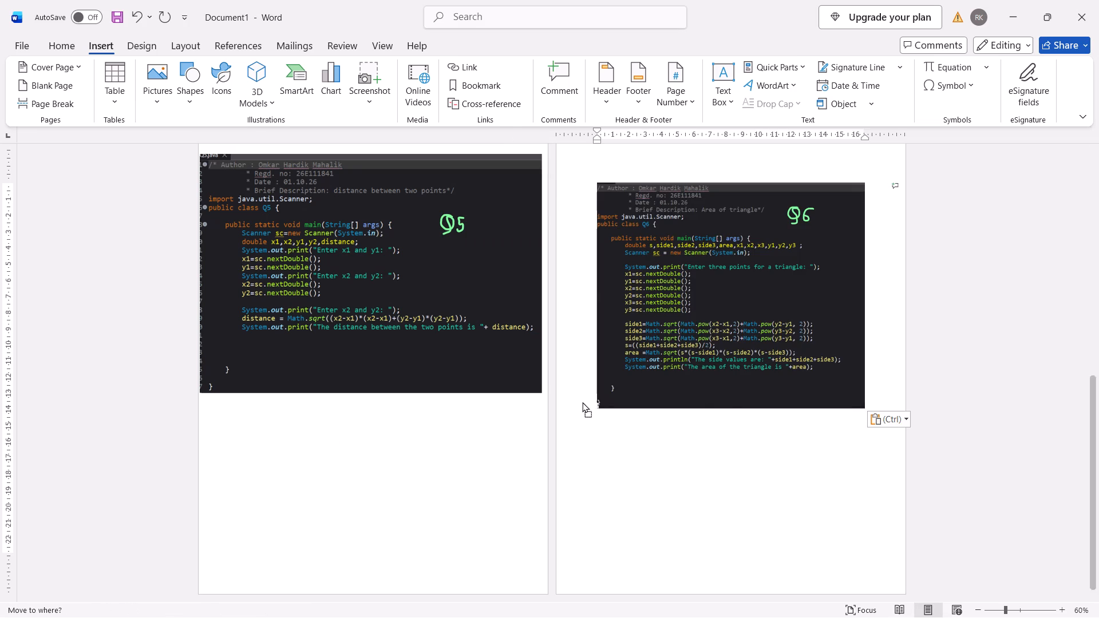
{"action": "left_click_drag", "start_coordinate": [582, 402], "coordinate": [585, 396]}
{"action": "left_click", "coordinate": [706, 315]}
{"action": "left_click", "coordinate": [883, 196]}
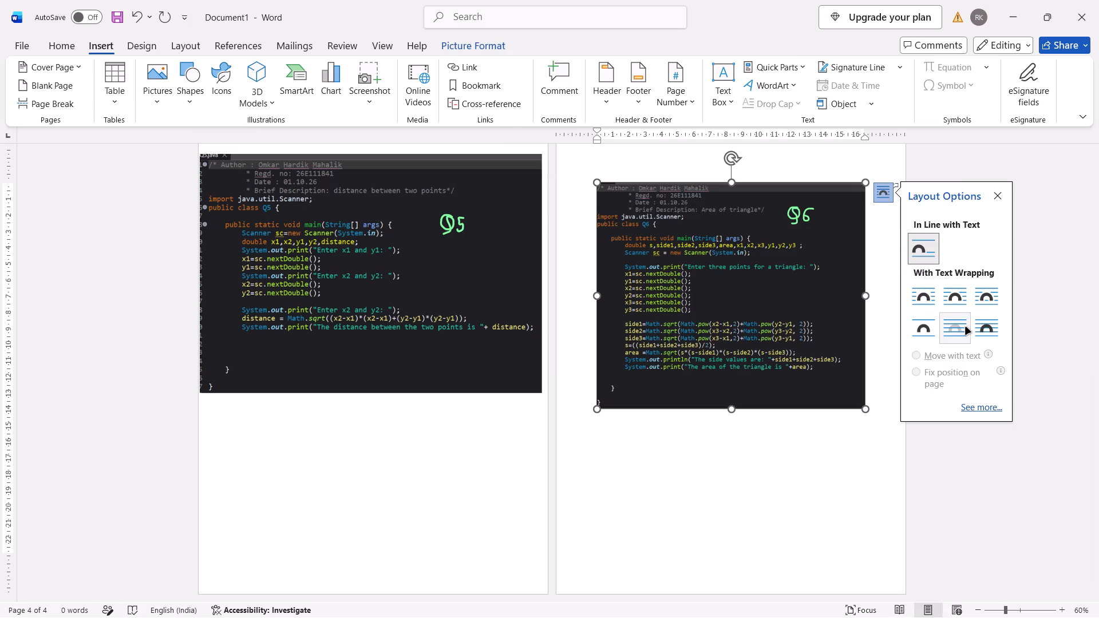
{"action": "left_click", "coordinate": [977, 327]}
Move the Q6 screenshot onto the third page, just beneath the Q5 screenshot.
{"action": "left_click_drag", "start_coordinate": [416, 290], "coordinate": [383, 524]}
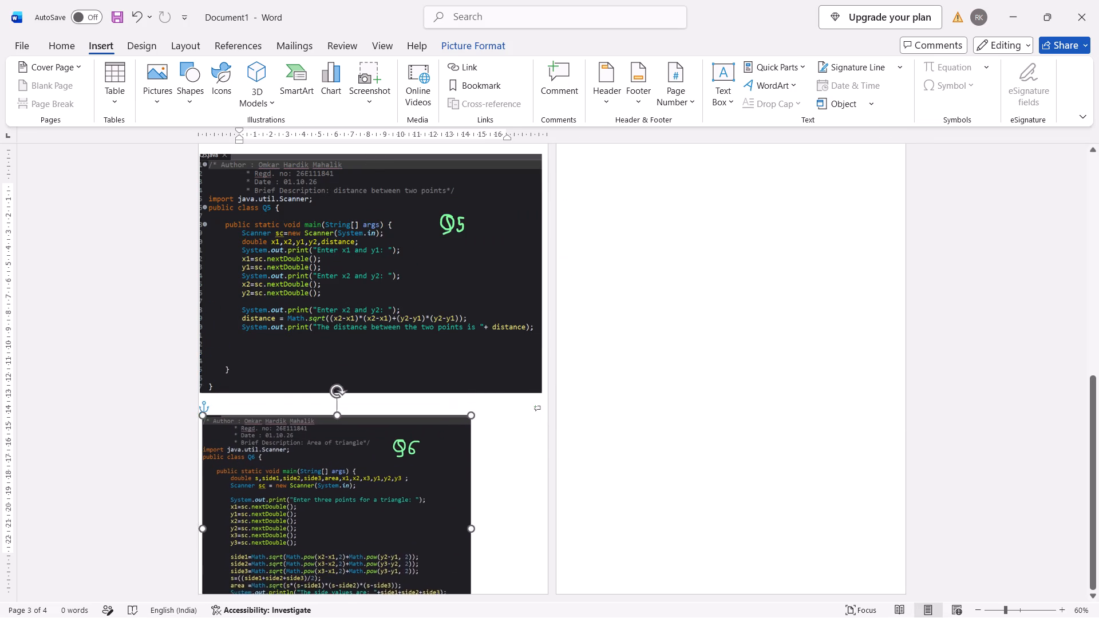
{"action": "left_click_drag", "start_coordinate": [383, 524], "coordinate": [378, 506]}
{"action": "scroll", "coordinate": [589, 447], "scroll_direction": "down", "scroll_amount": 8}
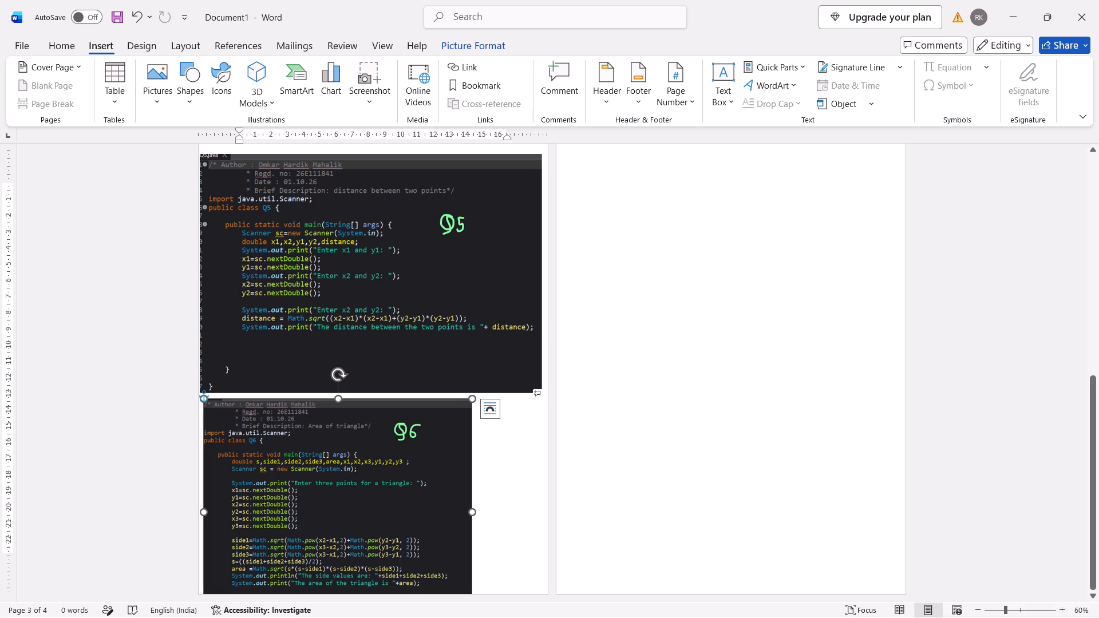
{"action": "scroll", "coordinate": [560, 426], "scroll_direction": "down", "scroll_amount": 4}
Reduce the Q5 screenshot's height from its lower edge to make room for Q6 on the third page.
{"action": "left_click", "coordinate": [415, 295]}
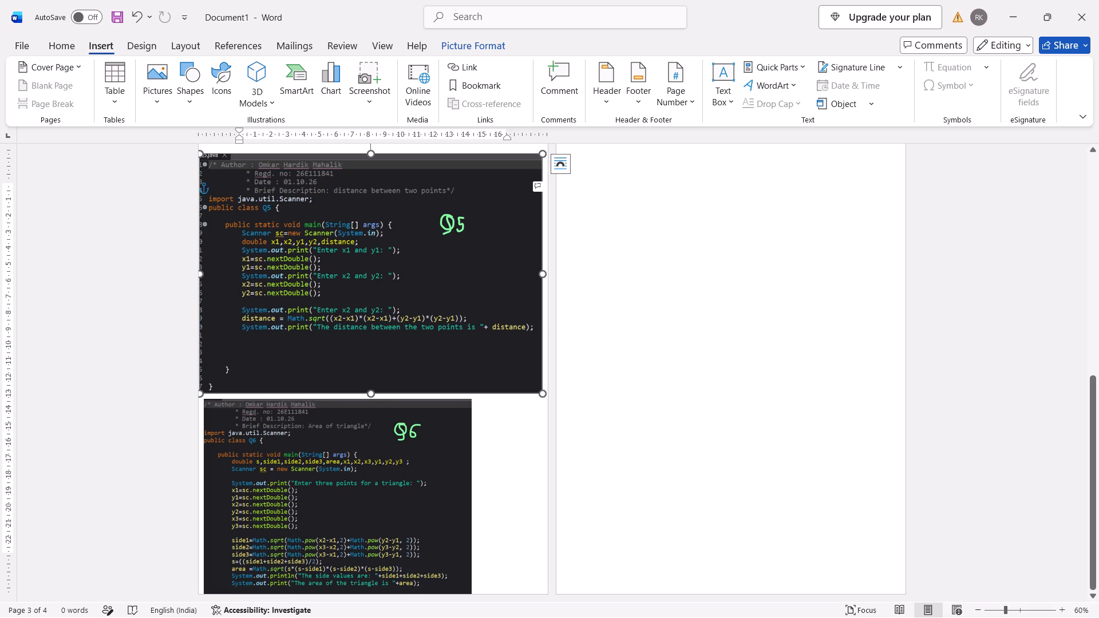
{"action": "left_click_drag", "start_coordinate": [371, 394], "coordinate": [374, 368]}
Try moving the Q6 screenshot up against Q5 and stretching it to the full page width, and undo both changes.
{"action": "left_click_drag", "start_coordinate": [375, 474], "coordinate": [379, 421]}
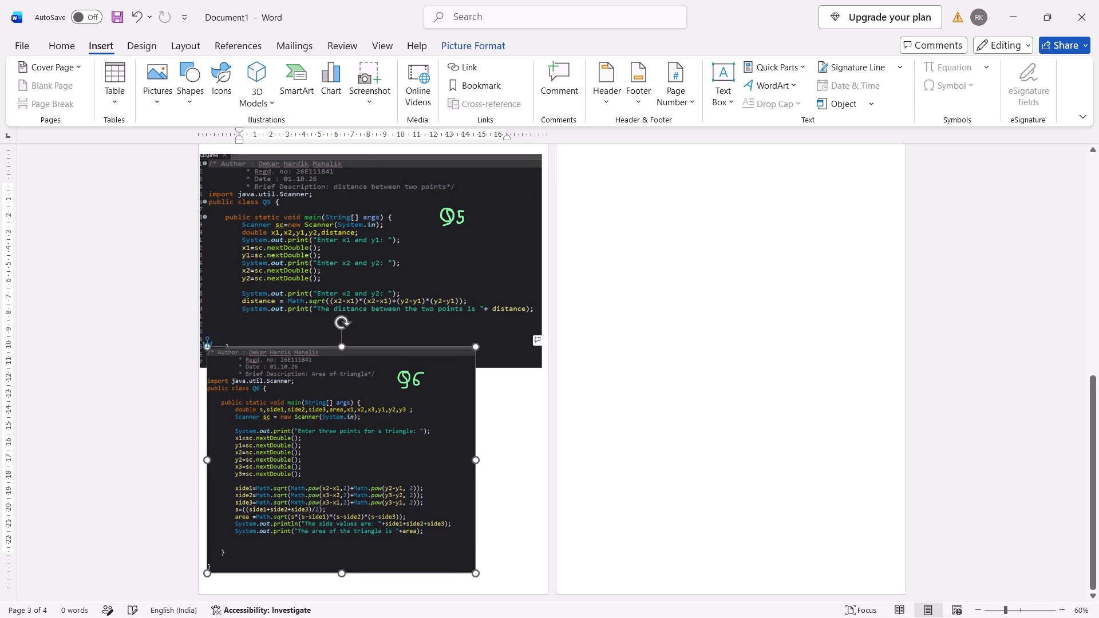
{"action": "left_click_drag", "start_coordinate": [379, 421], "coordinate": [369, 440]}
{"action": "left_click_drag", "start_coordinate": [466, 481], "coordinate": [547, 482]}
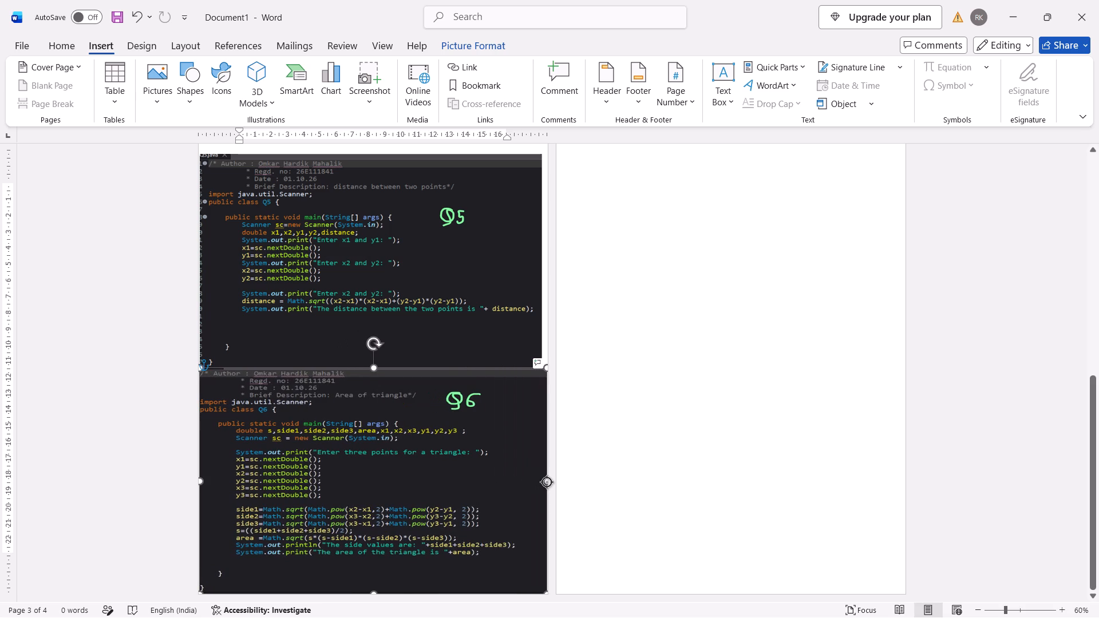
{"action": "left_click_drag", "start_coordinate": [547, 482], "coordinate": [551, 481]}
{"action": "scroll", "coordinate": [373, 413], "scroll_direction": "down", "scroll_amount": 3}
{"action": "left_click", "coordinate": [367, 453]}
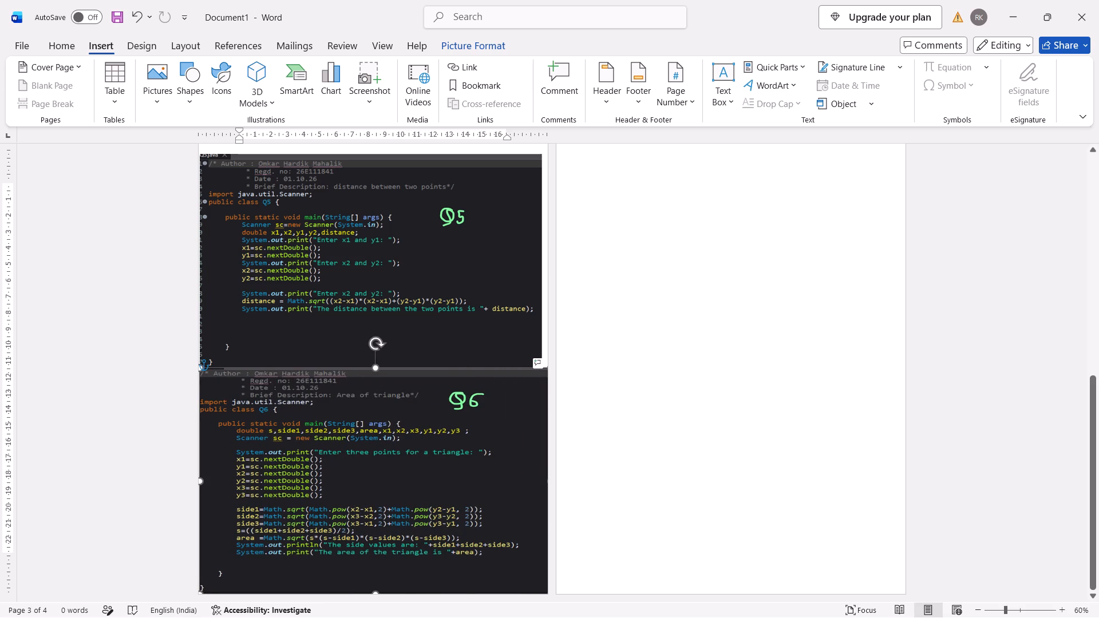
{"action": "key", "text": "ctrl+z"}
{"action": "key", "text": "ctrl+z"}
Place the Q6 screenshot directly under the Q5 screenshot and widen it on both sides to most of the page width.
{"action": "left_click_drag", "start_coordinate": [361, 466], "coordinate": [384, 433]}
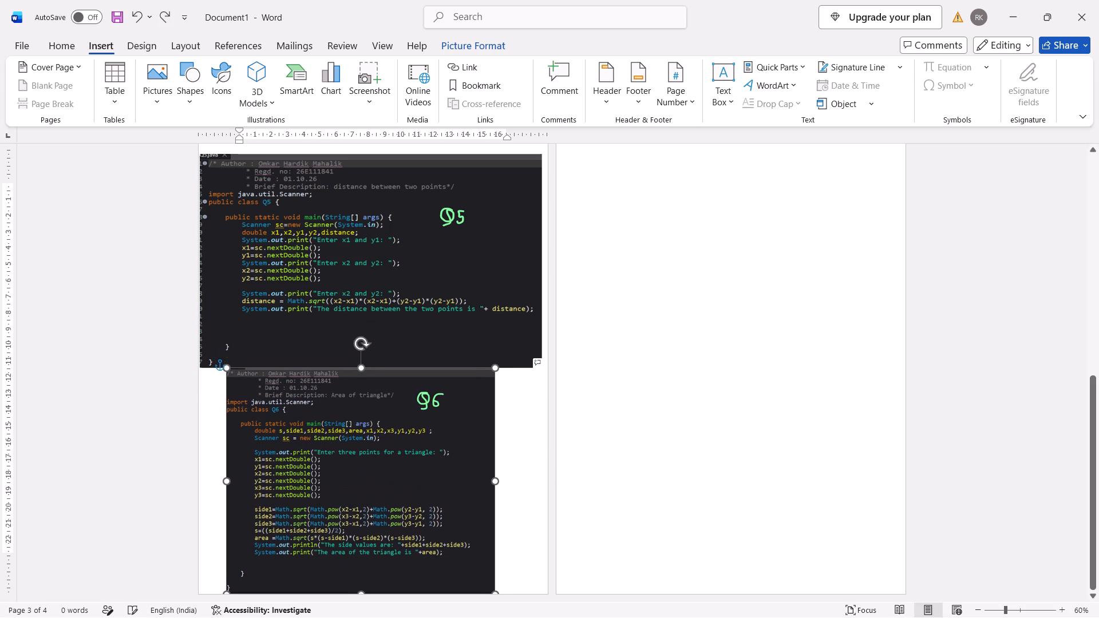
{"action": "left_click_drag", "start_coordinate": [384, 433], "coordinate": [396, 434]}
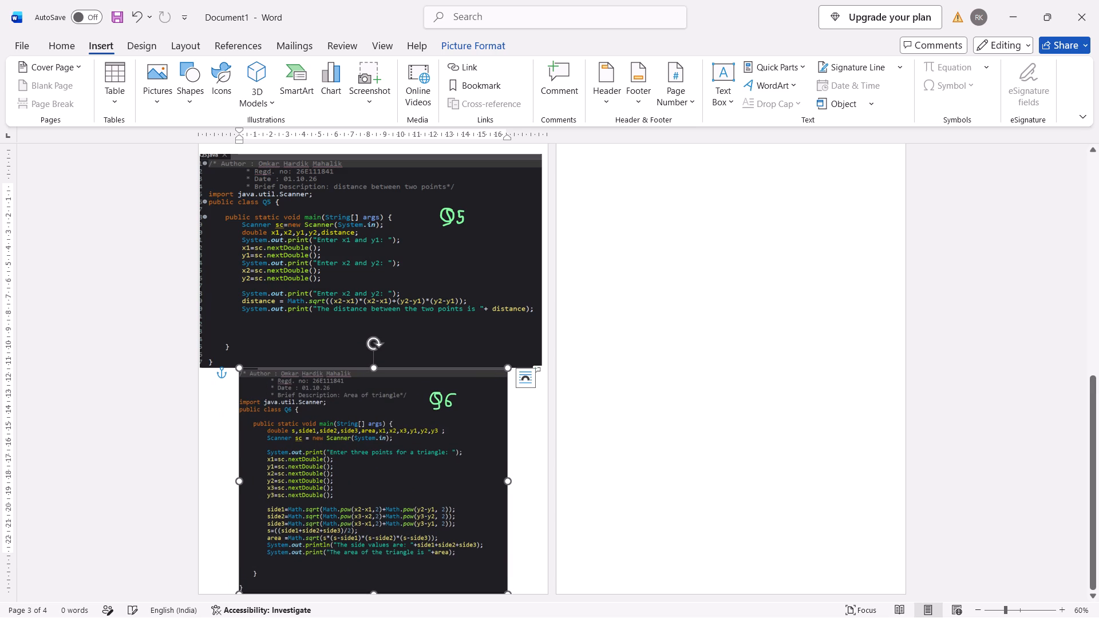
{"action": "left_click", "coordinate": [376, 367]}
{"action": "scroll", "coordinate": [511, 433], "scroll_direction": "down", "scroll_amount": 2}
{"action": "left_click_drag", "start_coordinate": [507, 479], "coordinate": [519, 479]}
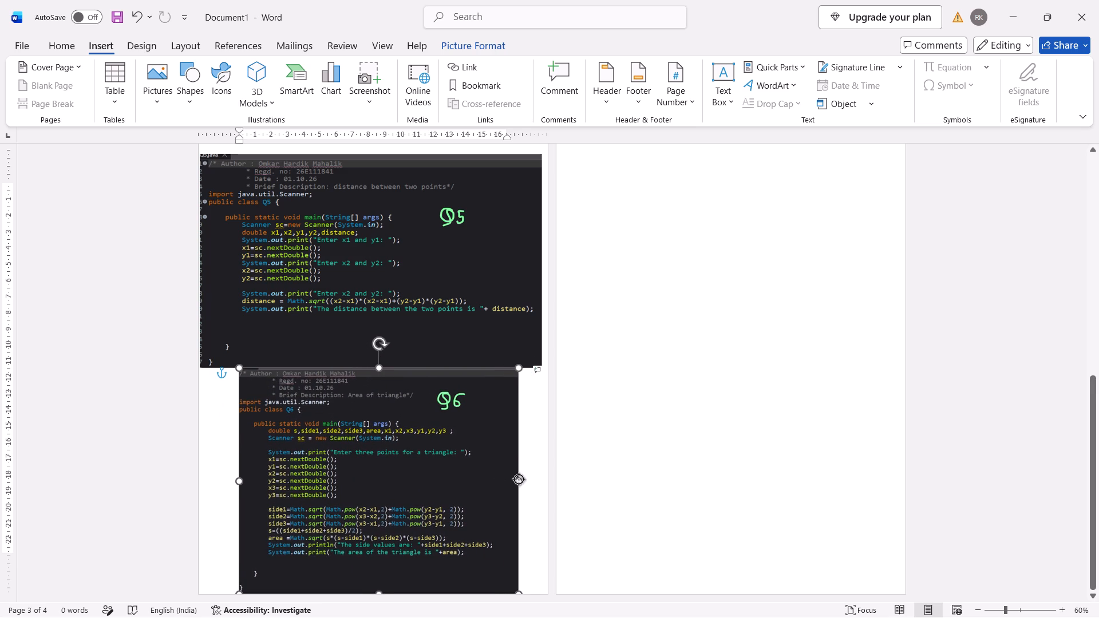
{"action": "left_click_drag", "start_coordinate": [519, 479], "coordinate": [528, 479]}
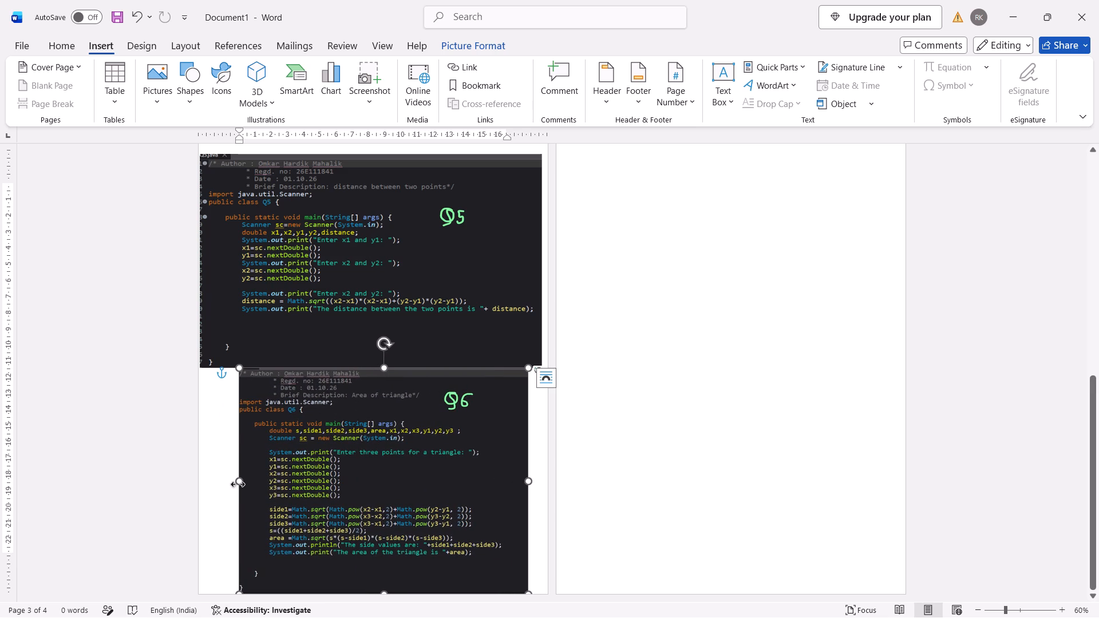
{"action": "left_click_drag", "start_coordinate": [238, 484], "coordinate": [212, 482]}
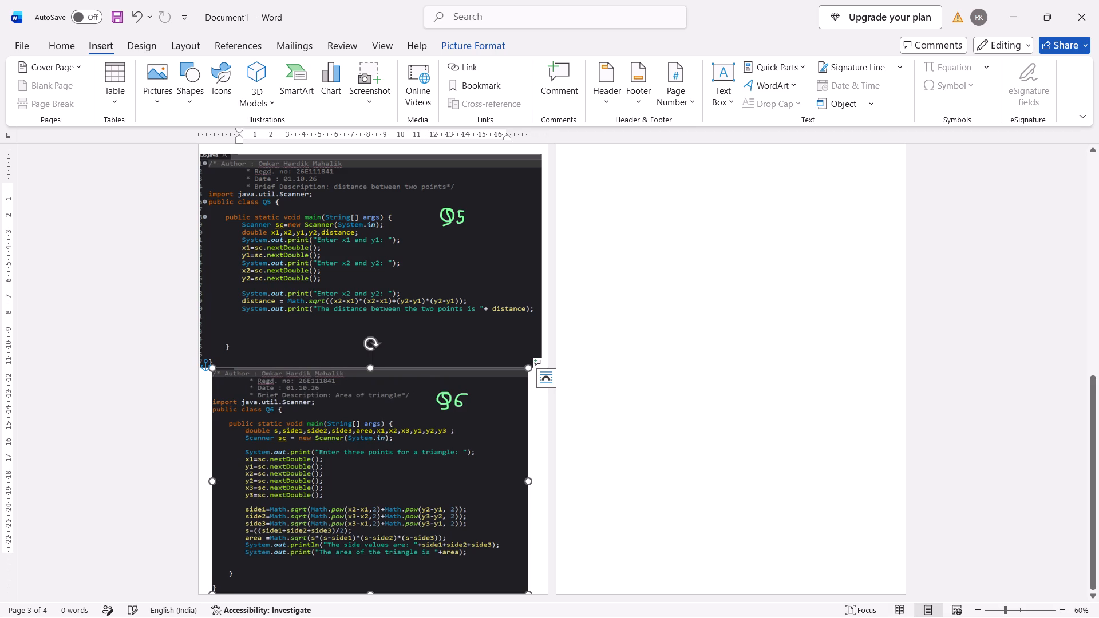
Reduce the Q5 screenshot's height slightly and move the Q6 screenshot up against its lower edge.
{"action": "left_click", "coordinate": [351, 294]}
{"action": "left_click_drag", "start_coordinate": [372, 368], "coordinate": [373, 358]}
{"action": "left_click_drag", "start_coordinate": [365, 425], "coordinate": [365, 421]}
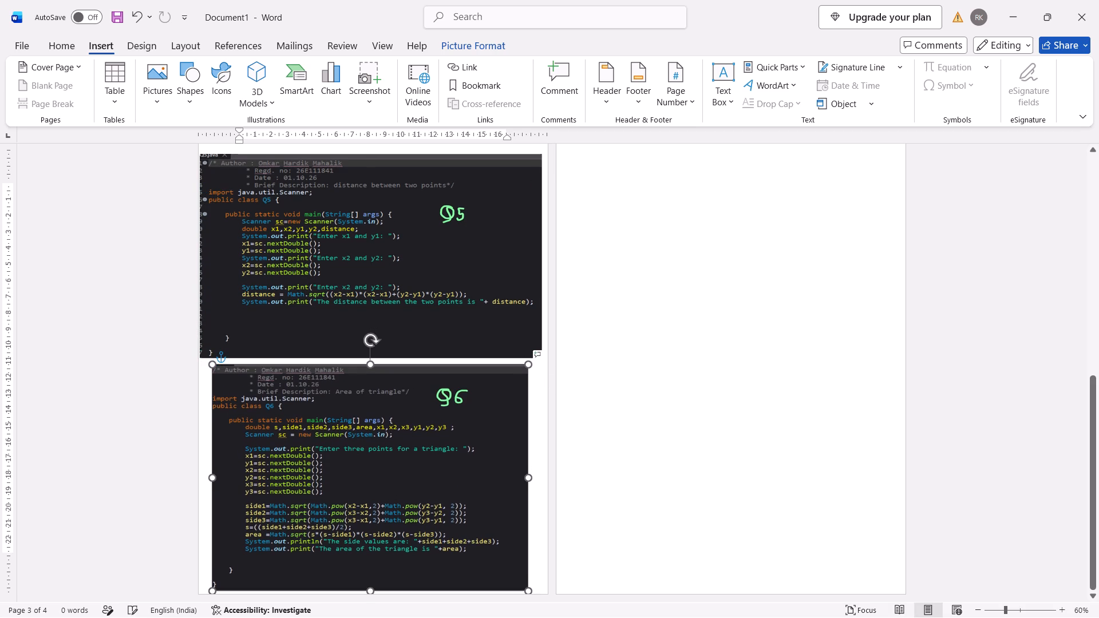
{"action": "left_click_drag", "start_coordinate": [365, 421], "coordinate": [366, 415]}
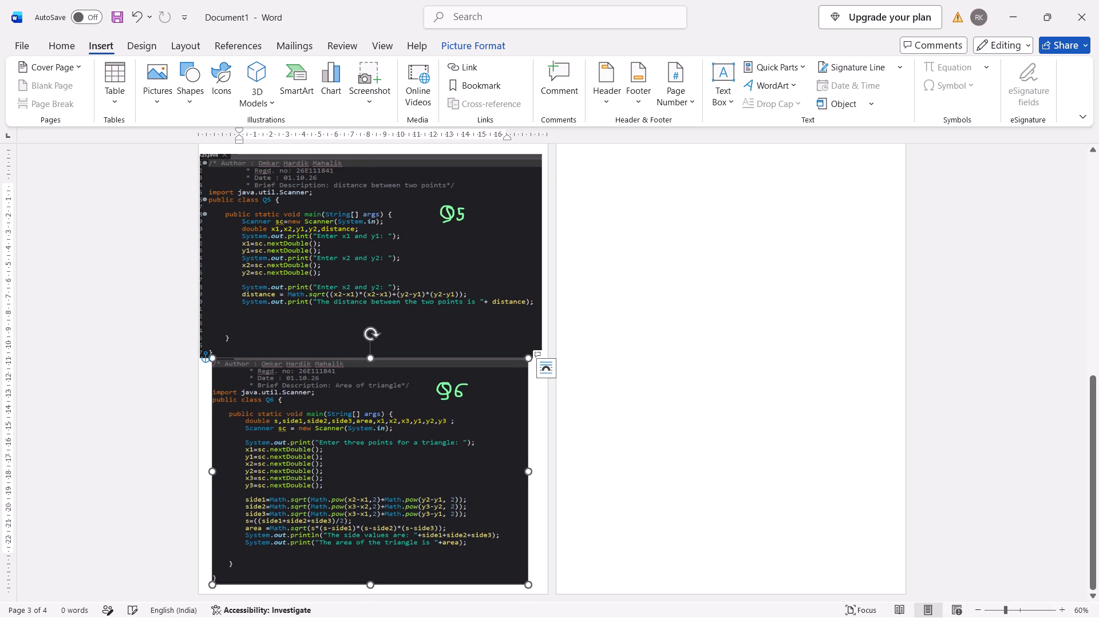
Stretch the Q6 screenshot on both sides to the full width of the third page.
{"action": "left_click_drag", "start_coordinate": [209, 471], "coordinate": [197, 476]}
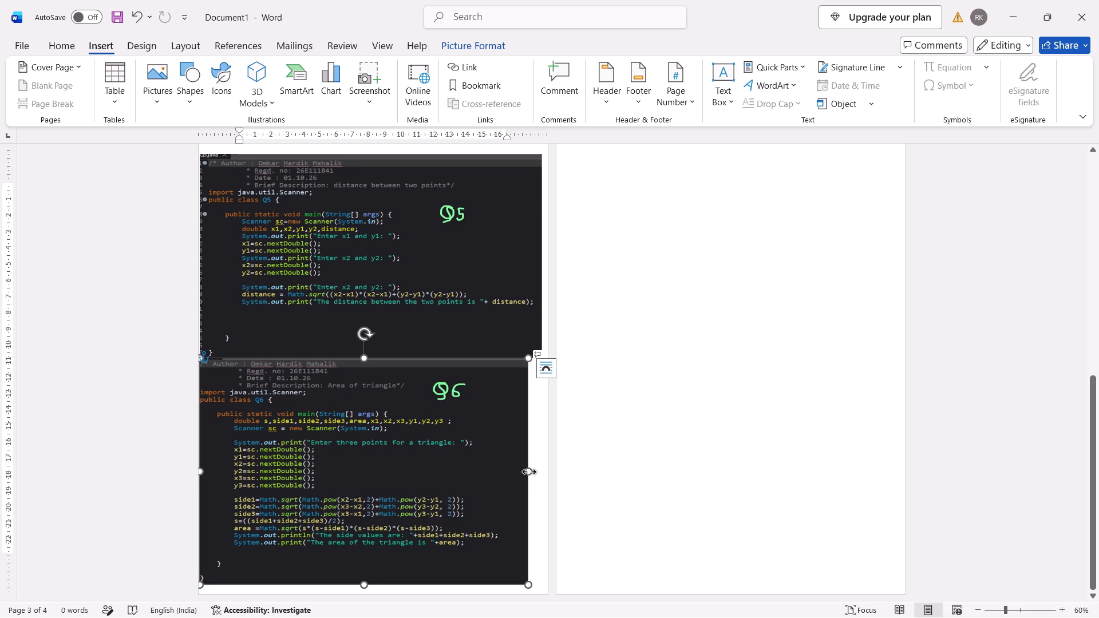
{"action": "left_click_drag", "start_coordinate": [529, 472], "coordinate": [553, 472]}
{"action": "scroll", "coordinate": [646, 426], "scroll_direction": "down", "scroll_amount": 1}
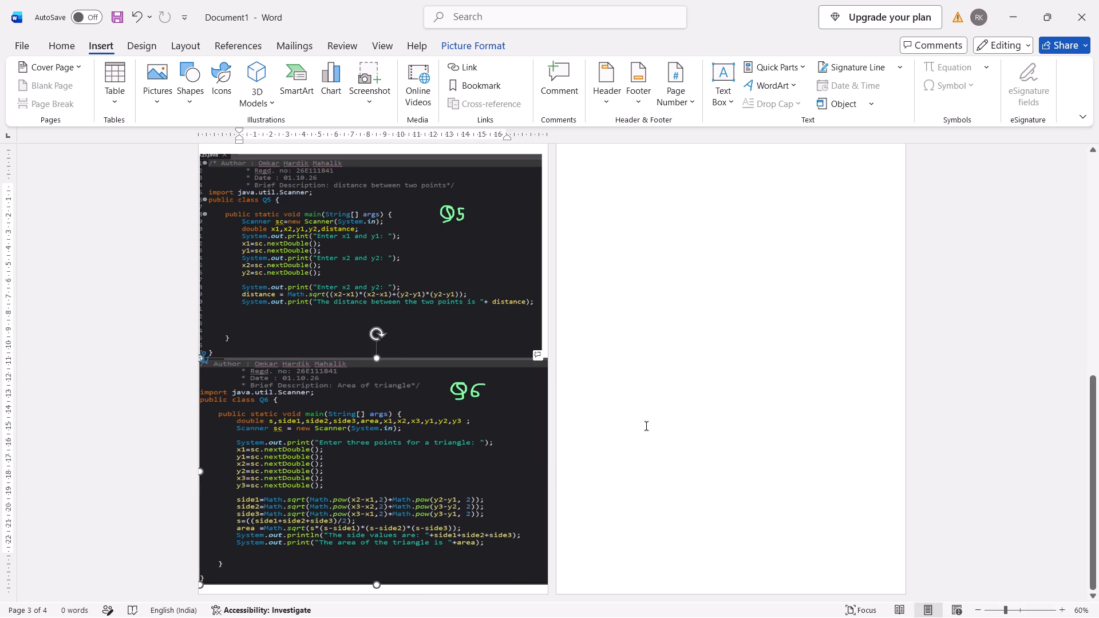
{"action": "left_click", "coordinate": [431, 452]}
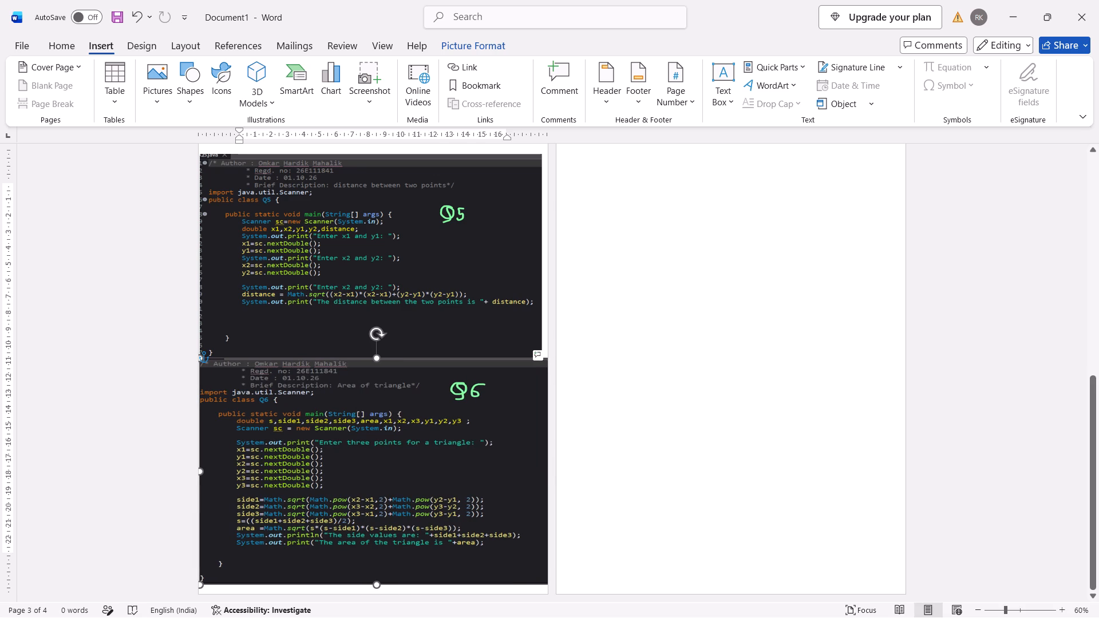
{"action": "left_click", "coordinate": [526, 459]}
Narrow the Q6 screenshot to slightly less than the page width and centre it beneath Q5 with a small gap.
{"action": "left_click_drag", "start_coordinate": [340, 437], "coordinate": [361, 445]}
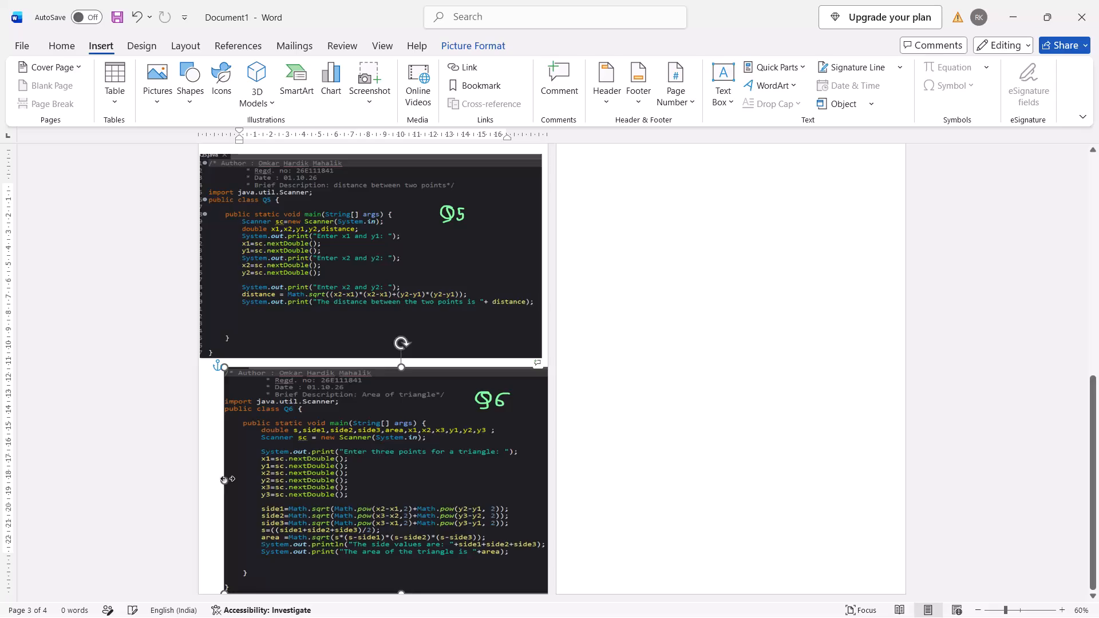
{"action": "left_click_drag", "start_coordinate": [227, 478], "coordinate": [259, 480]}
{"action": "left_click_drag", "start_coordinate": [428, 461], "coordinate": [376, 454]}
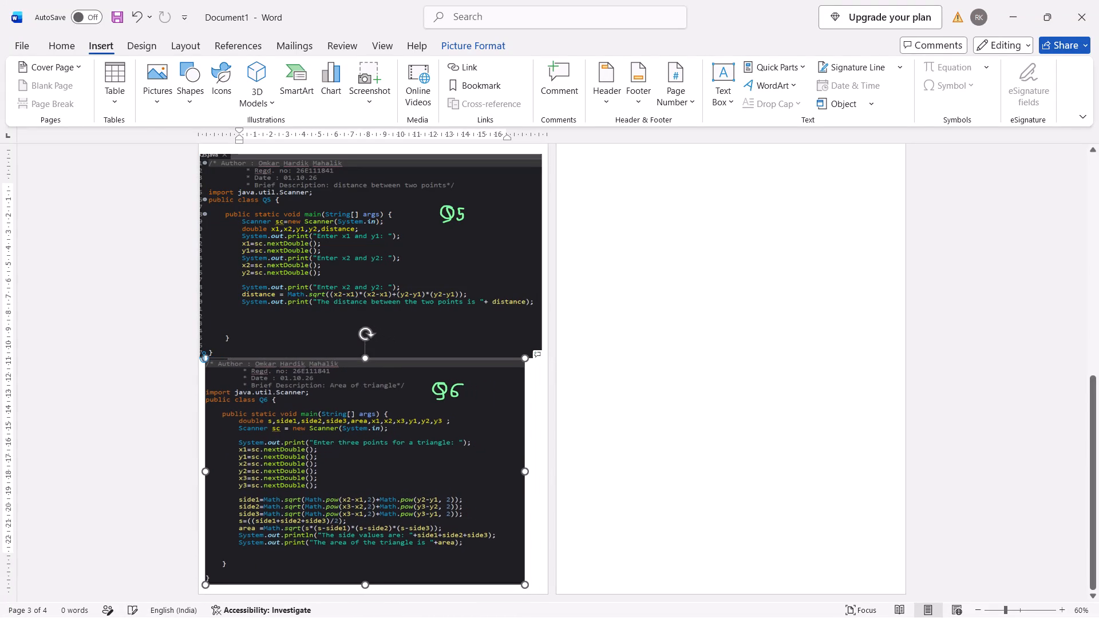
{"action": "left_click_drag", "start_coordinate": [376, 454], "coordinate": [384, 454]}
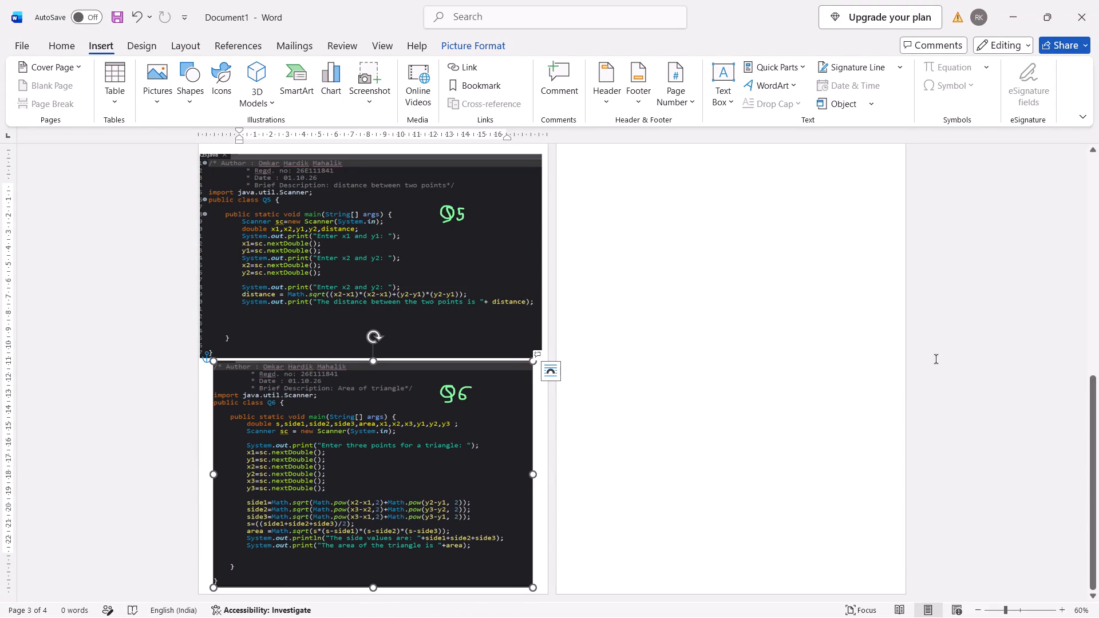
Narrow the Q5 screenshot slightly on both sides to match the width of the Q6 screenshot beneath it.
{"action": "scroll", "coordinate": [936, 359], "scroll_direction": "down", "scroll_amount": 1}
{"action": "left_click", "coordinate": [405, 278]}
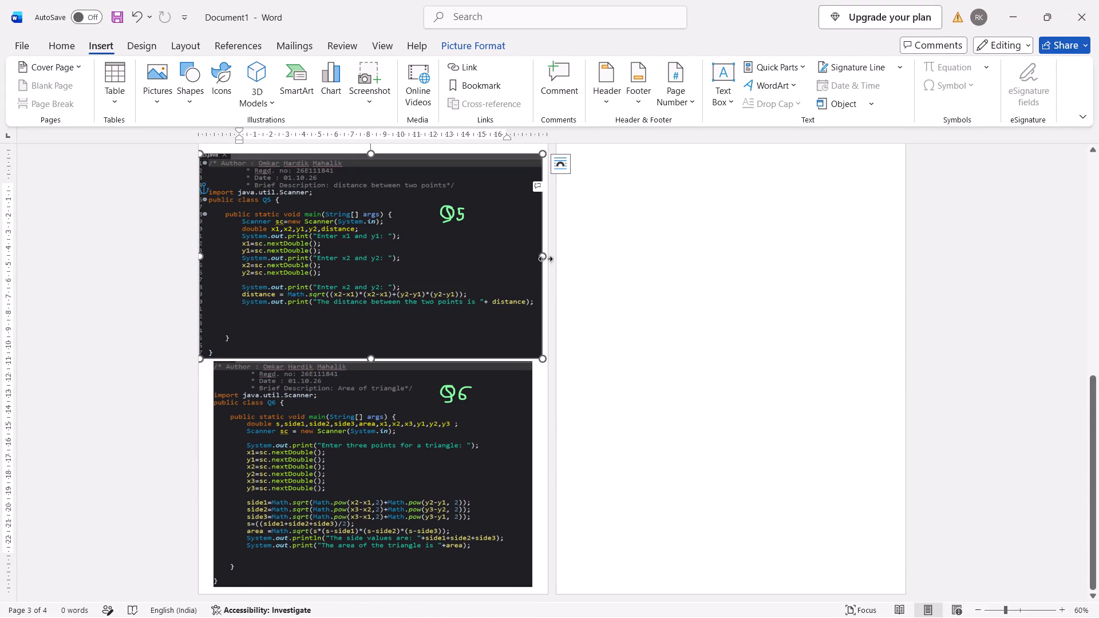
{"action": "left_click_drag", "start_coordinate": [543, 259], "coordinate": [531, 259]}
{"action": "left_click_drag", "start_coordinate": [203, 258], "coordinate": [202, 258]}
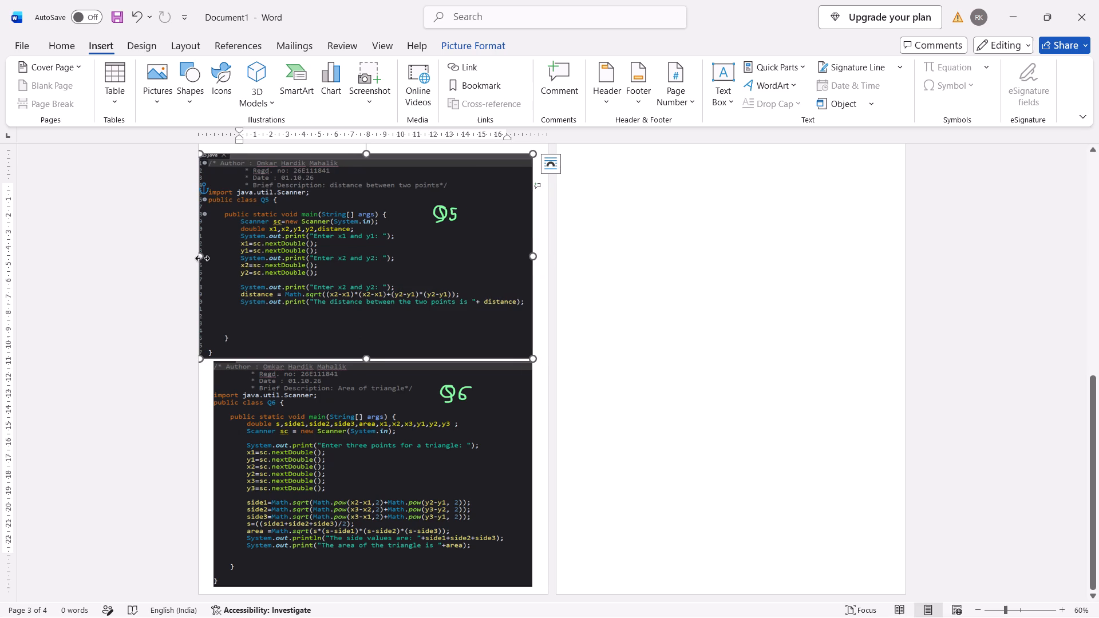
{"action": "left_click_drag", "start_coordinate": [202, 258], "coordinate": [212, 257]}
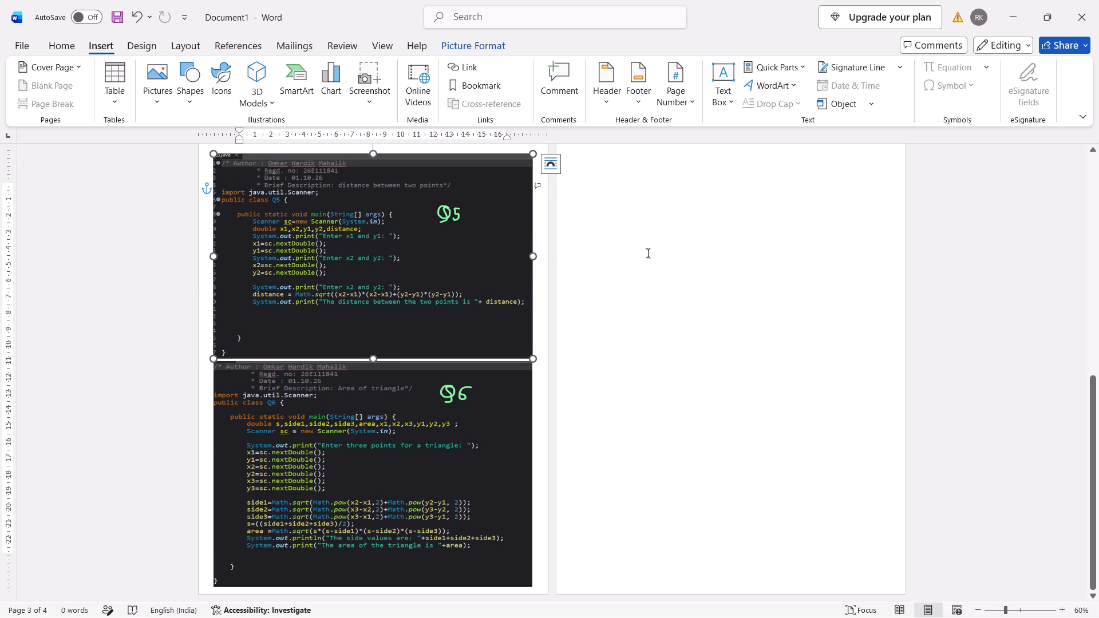
Set the insertion point on the blank fourth page, switch to Eclipse and replace the open Q6.java with Q7.java.
{"action": "left_click", "coordinate": [647, 253]}
{"action": "key", "text": "alt+Tab"}
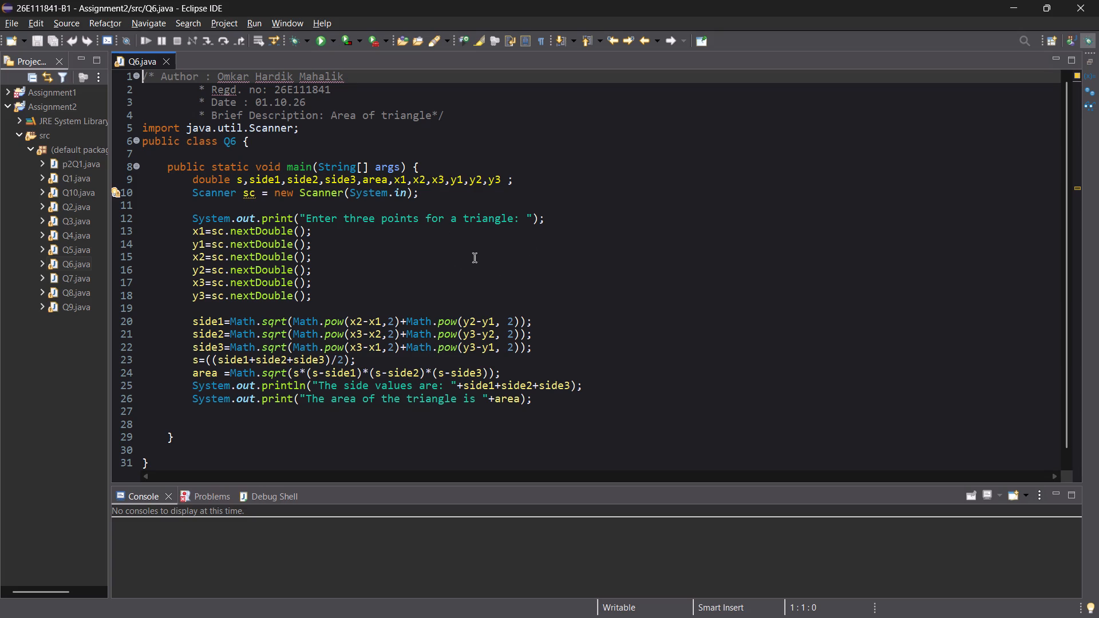
{"action": "middle_click", "coordinate": [138, 64]}
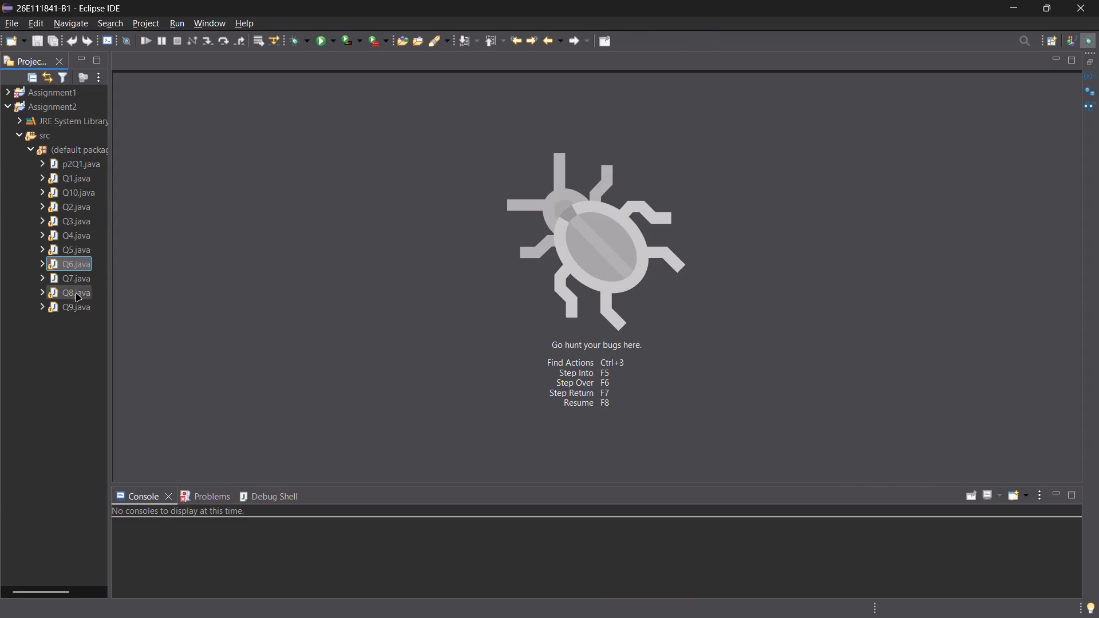
{"action": "double_click", "coordinate": [76, 280]}
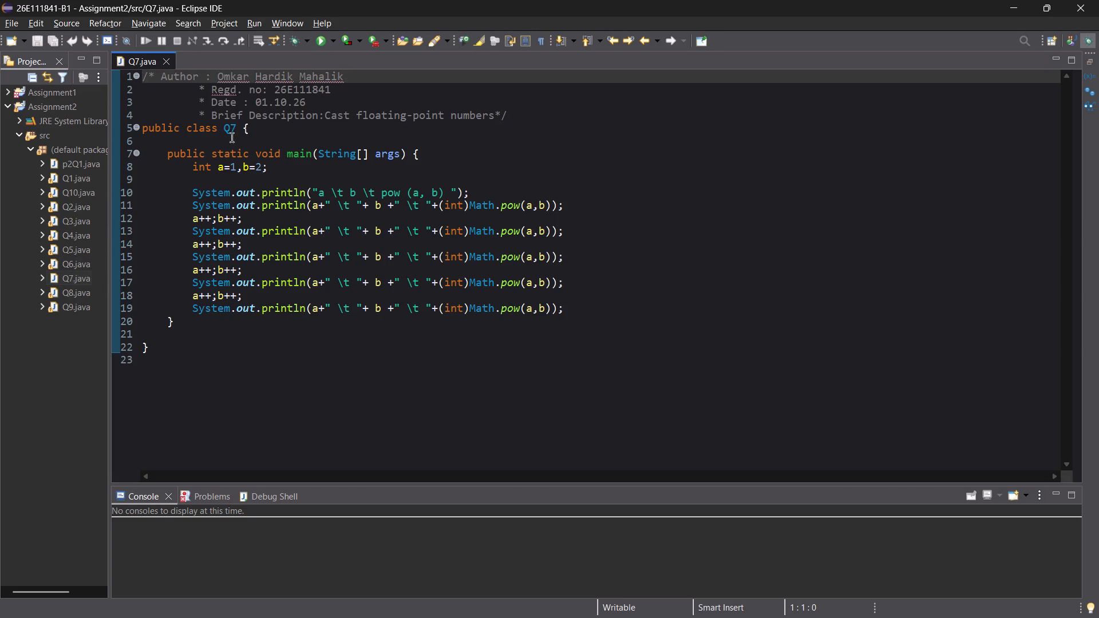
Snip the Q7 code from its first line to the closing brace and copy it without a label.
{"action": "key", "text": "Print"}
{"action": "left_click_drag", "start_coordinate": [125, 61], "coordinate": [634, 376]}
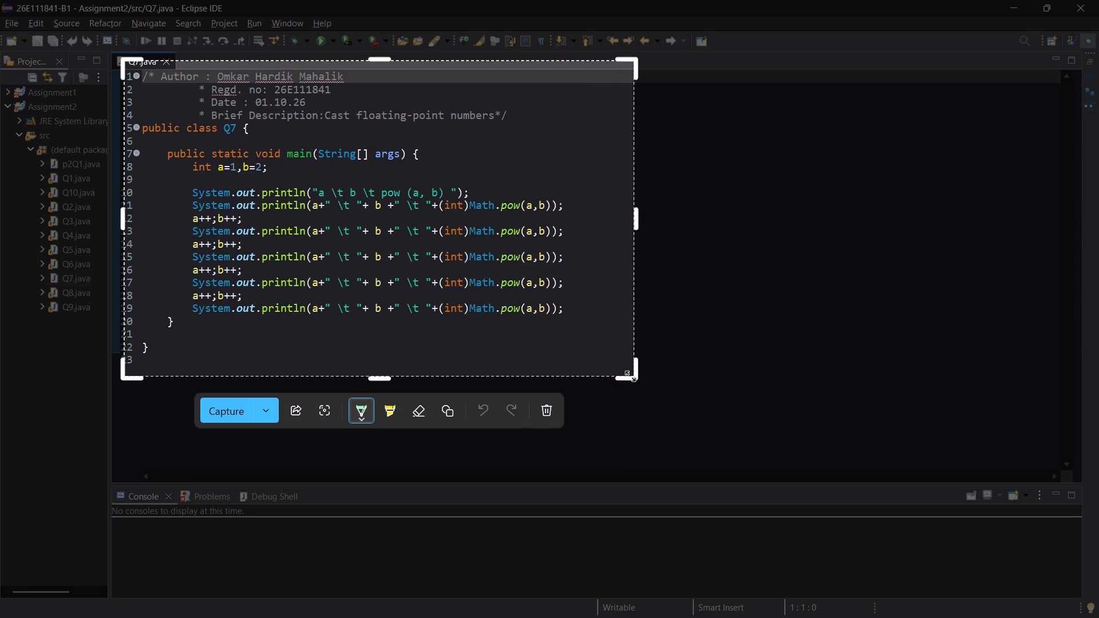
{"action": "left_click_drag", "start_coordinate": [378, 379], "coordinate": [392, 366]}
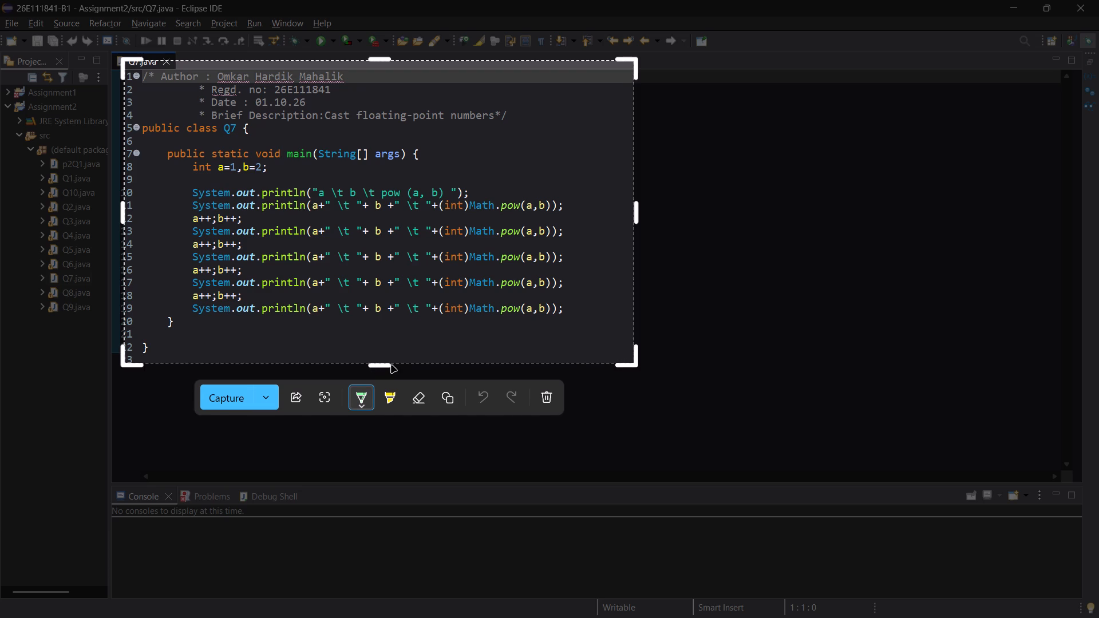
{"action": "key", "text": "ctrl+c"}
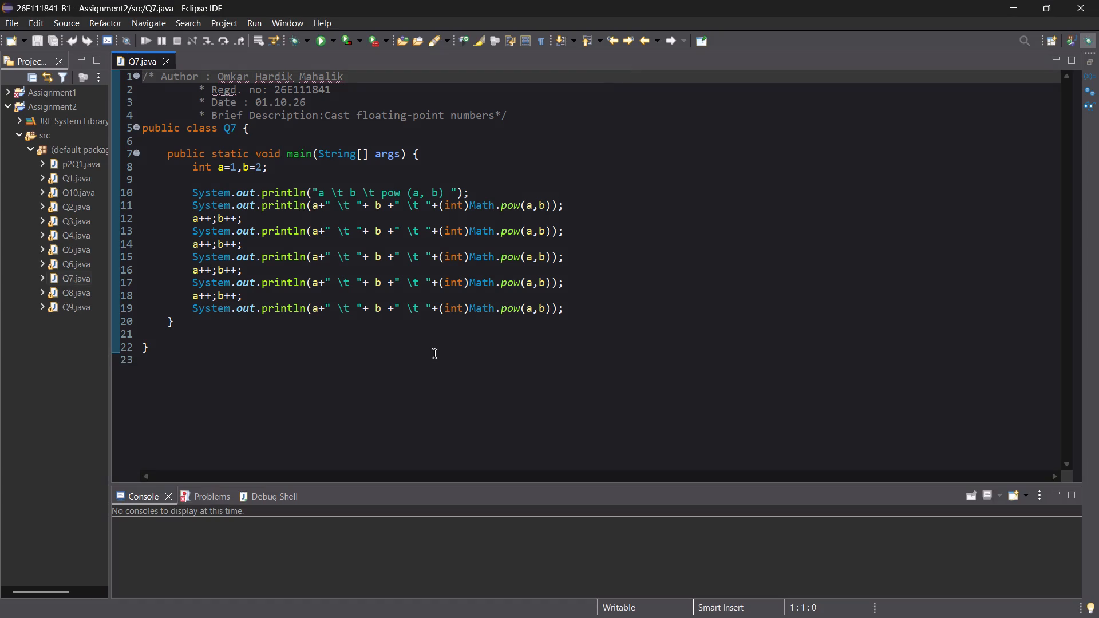
Start a new snip of Q7.java framing all the code with line numbers, from just above line 1 to line 23.
{"action": "key", "text": "Print"}
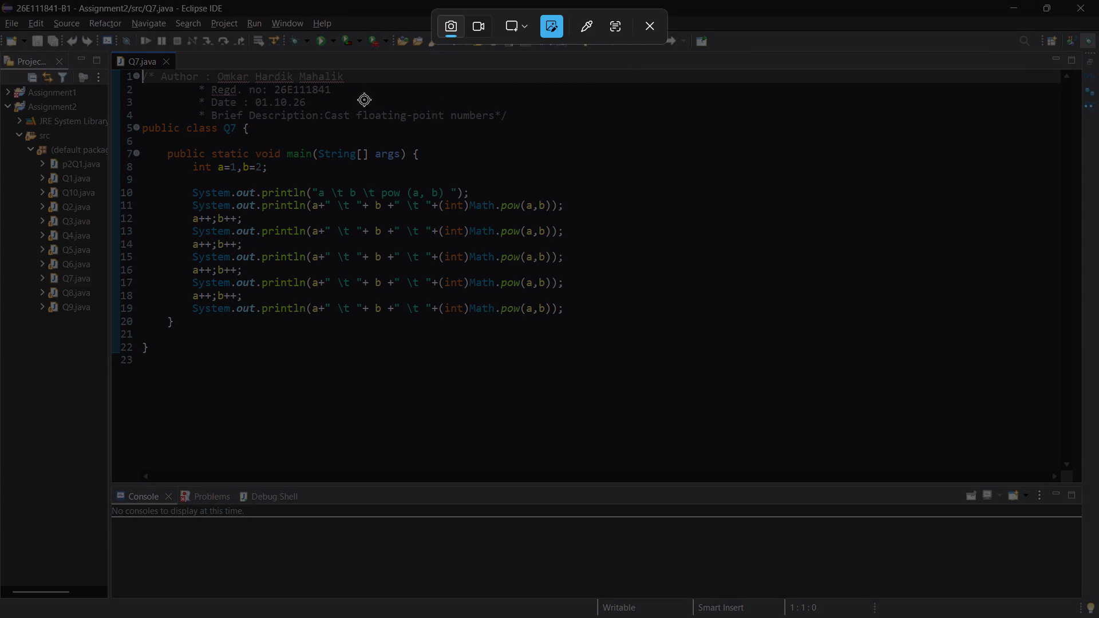
{"action": "left_click_drag", "start_coordinate": [592, 76], "coordinate": [159, 300]}
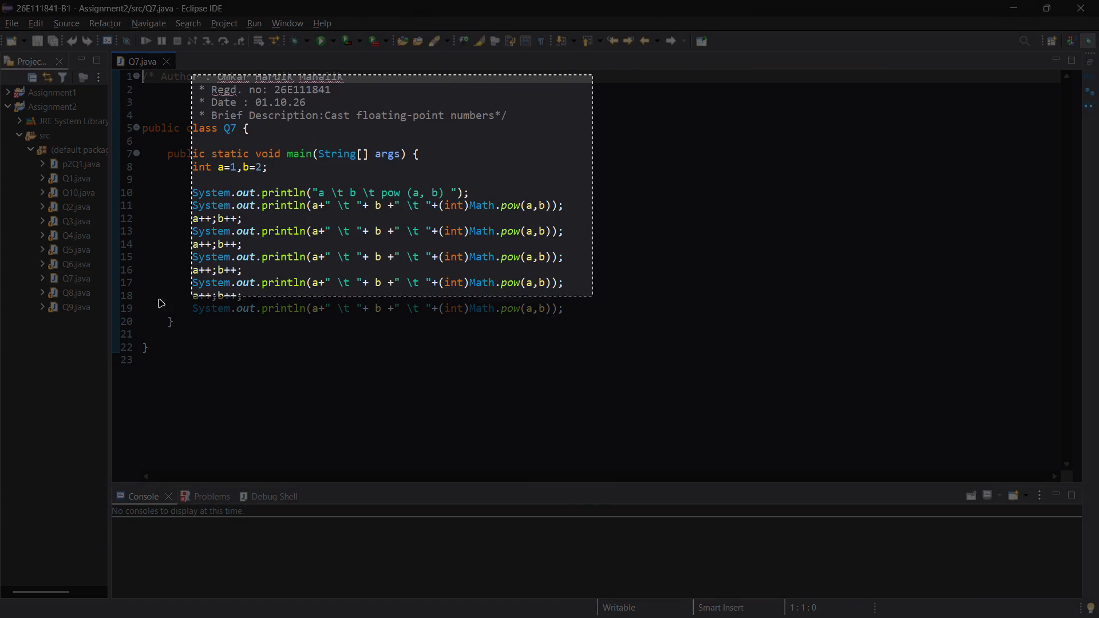
{"action": "left_click_drag", "start_coordinate": [159, 300], "coordinate": [123, 373]}
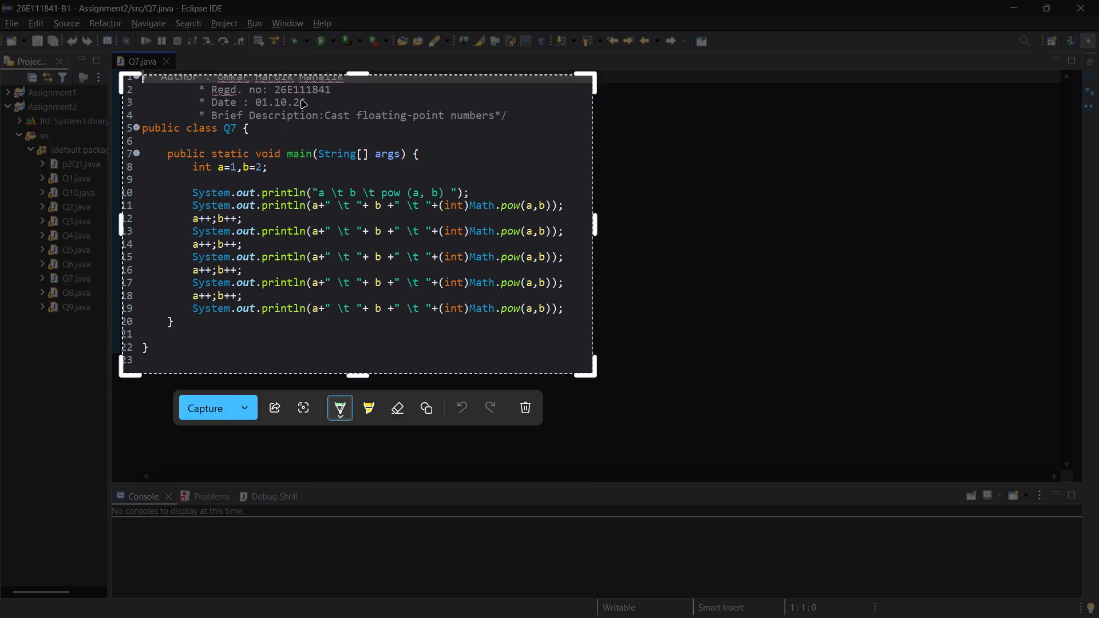
{"action": "left_click_drag", "start_coordinate": [355, 76], "coordinate": [355, 66]}
{"action": "left_click_drag", "start_coordinate": [357, 73], "coordinate": [357, 59]}
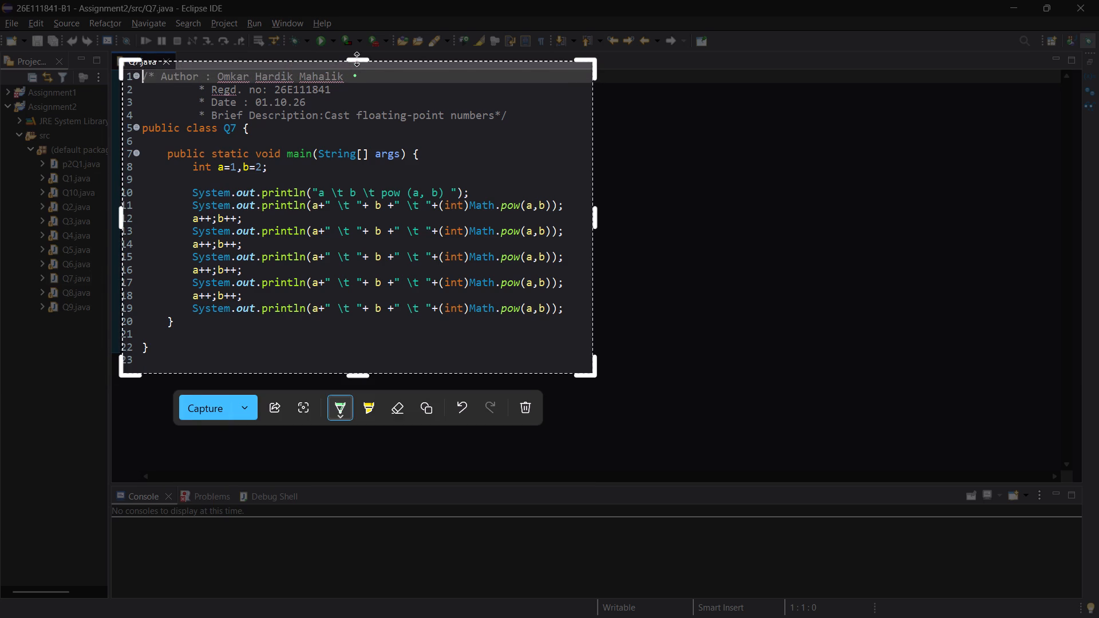
{"action": "left_click_drag", "start_coordinate": [357, 59], "coordinate": [357, 64]}
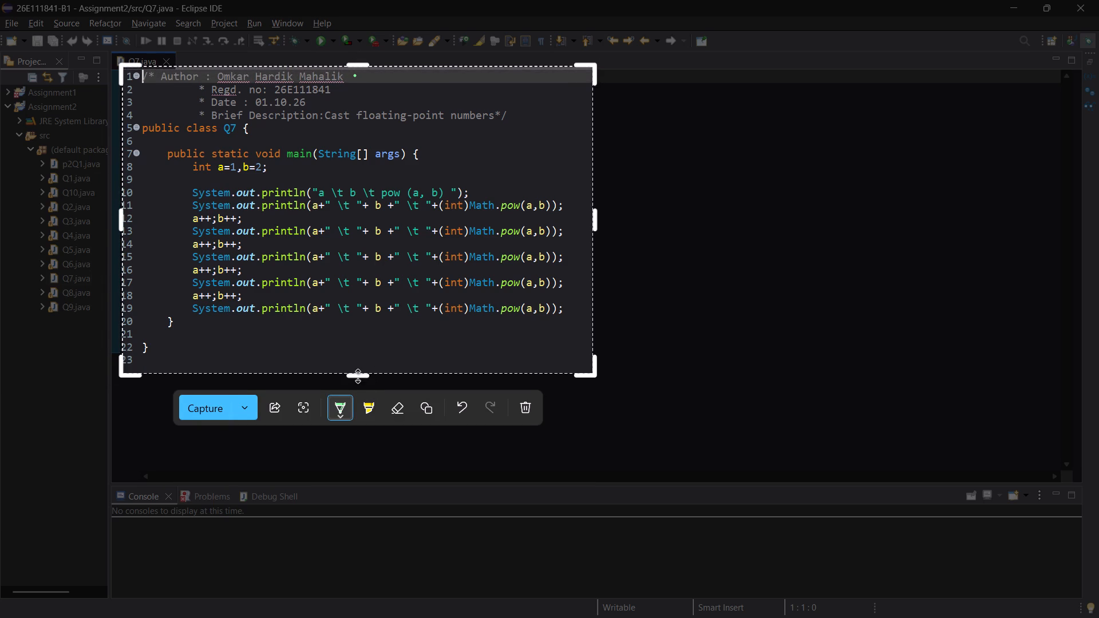
{"action": "left_click_drag", "start_coordinate": [358, 376], "coordinate": [359, 370]}
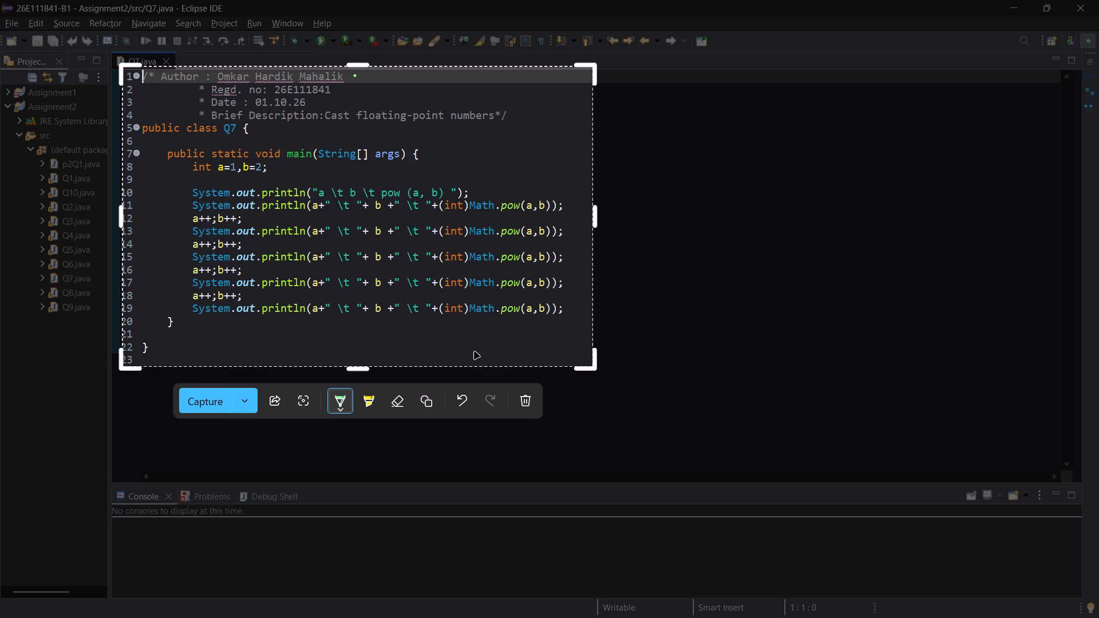
Handwrite the label Q7 in green near the main method line and copy the labelled snip.
{"action": "left_click_drag", "start_coordinate": [475, 137], "coordinate": [461, 148]}
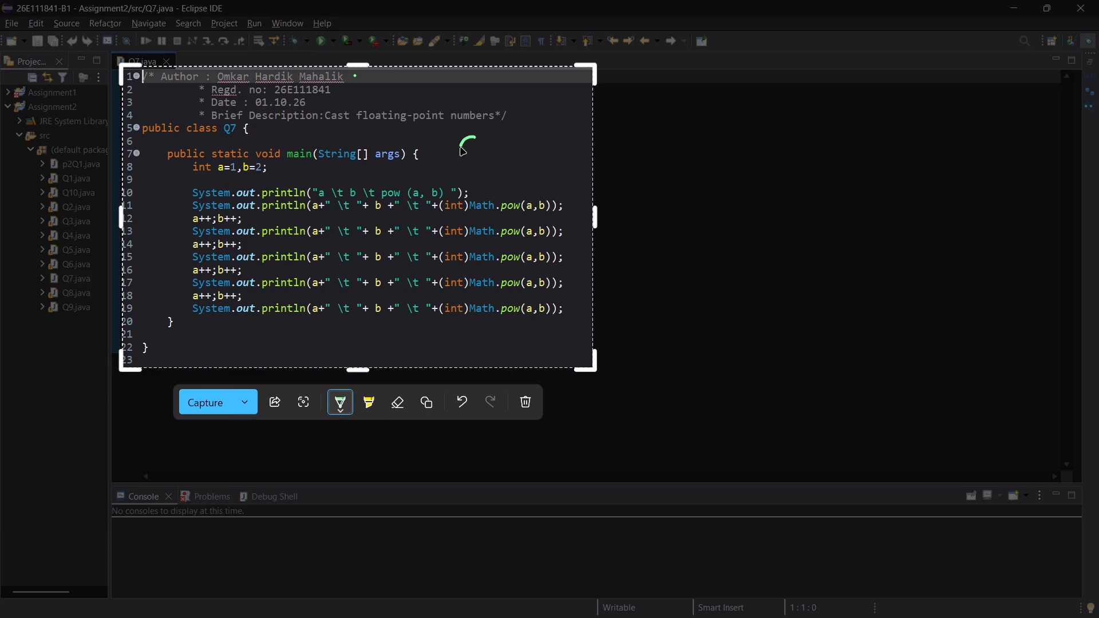
{"action": "left_click_drag", "start_coordinate": [461, 148], "coordinate": [467, 156]}
{"action": "left_click_drag", "start_coordinate": [486, 138], "coordinate": [489, 154]}
{"action": "left_click_drag", "start_coordinate": [485, 146], "coordinate": [499, 146]}
{"action": "key", "text": "ctrl+c"}
Paste the Q7 screenshot onto page four of the Word document and set its layout to In Front of Text.
{"action": "key", "text": "alt+Tab"}
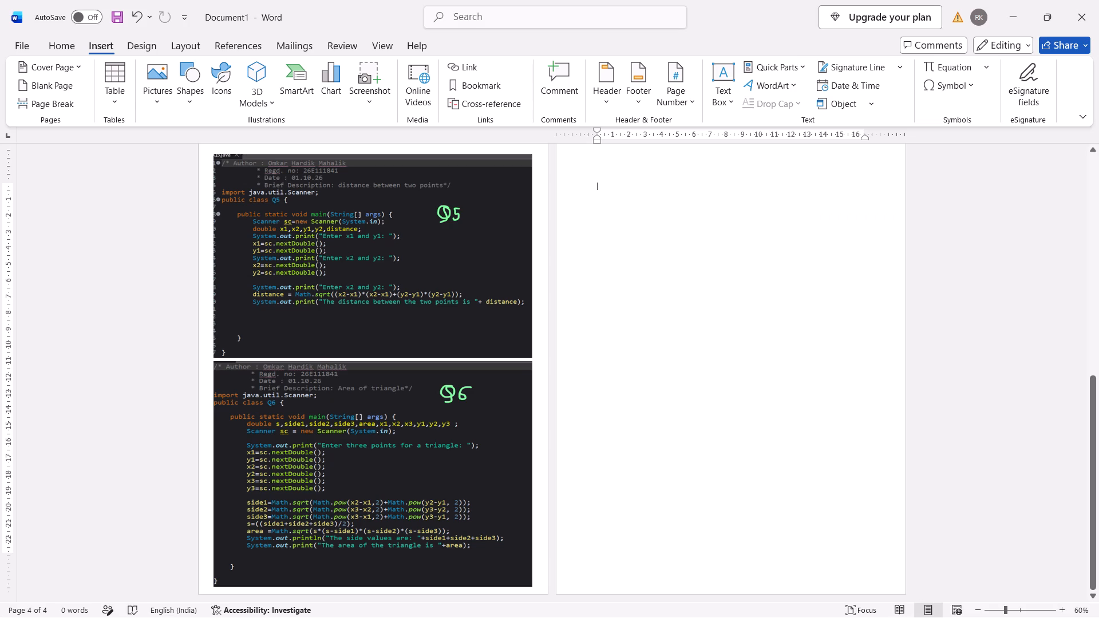
{"action": "key", "text": "ctrl+v"}
{"action": "left_click", "coordinate": [702, 259]}
{"action": "left_click", "coordinate": [876, 195]}
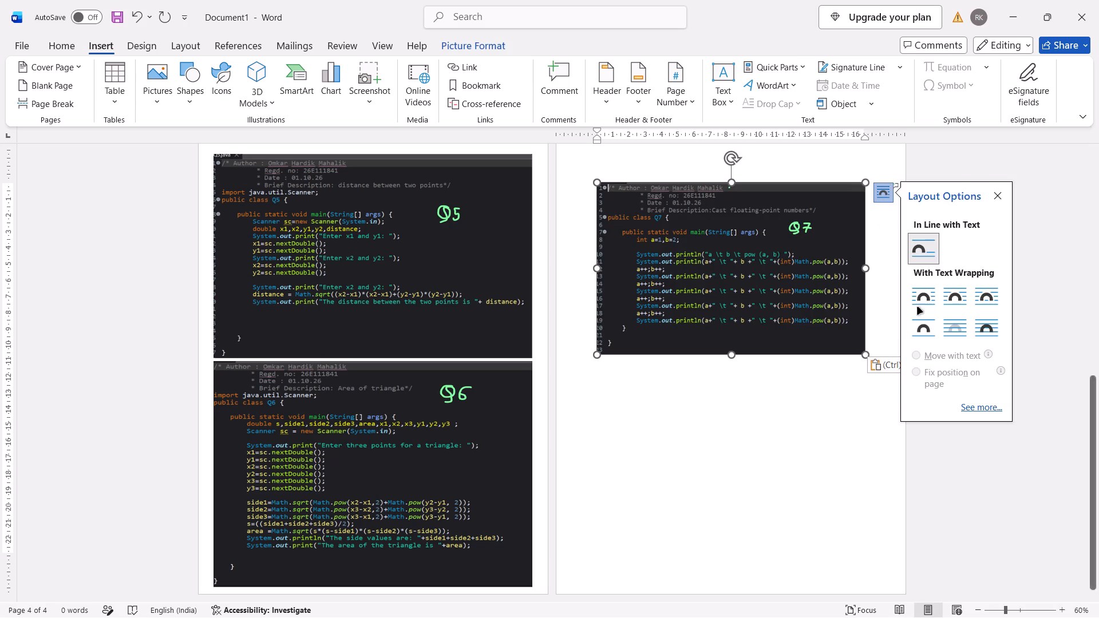
{"action": "left_click", "coordinate": [983, 322]}
Move the Q7 screenshot to the upper left corner of page four and widen it slightly.
{"action": "left_click_drag", "start_coordinate": [749, 275], "coordinate": [731, 245]}
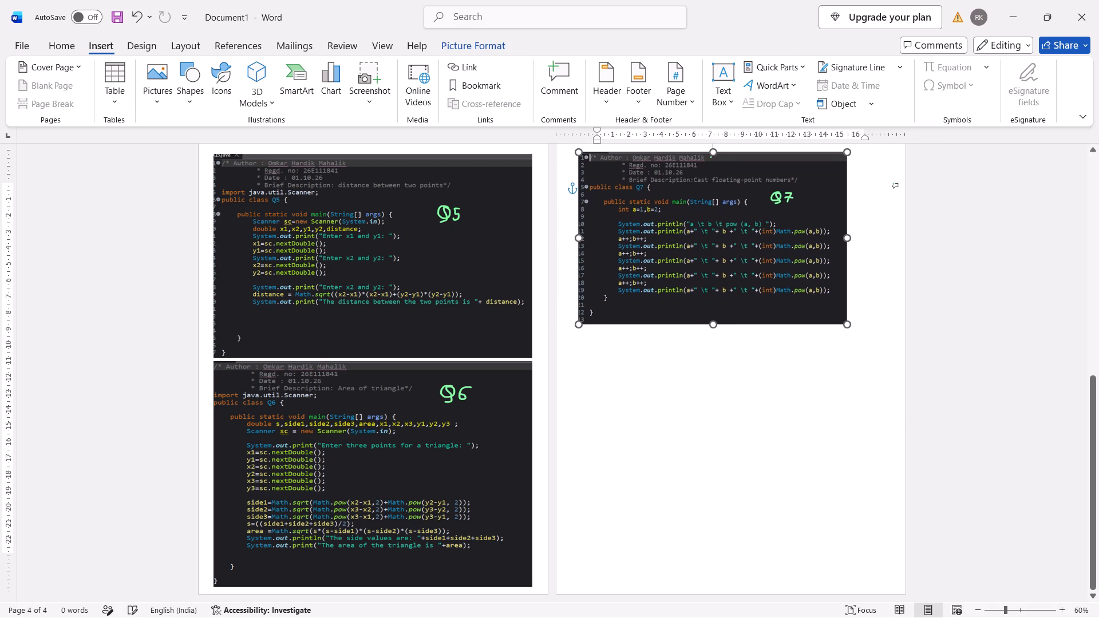
{"action": "left_click_drag", "start_coordinate": [731, 245], "coordinate": [741, 245]}
{"action": "left_click_drag", "start_coordinate": [856, 240], "coordinate": [884, 242]}
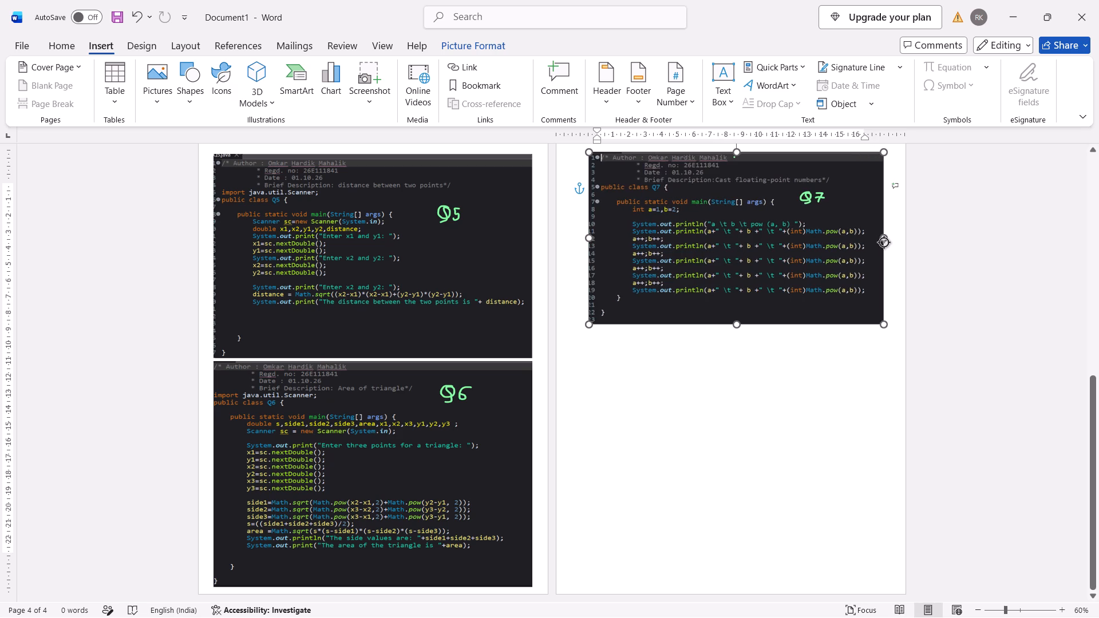
{"action": "left_click_drag", "start_coordinate": [884, 242], "coordinate": [873, 242]}
{"action": "left_click_drag", "start_coordinate": [725, 236], "coordinate": [722, 228]}
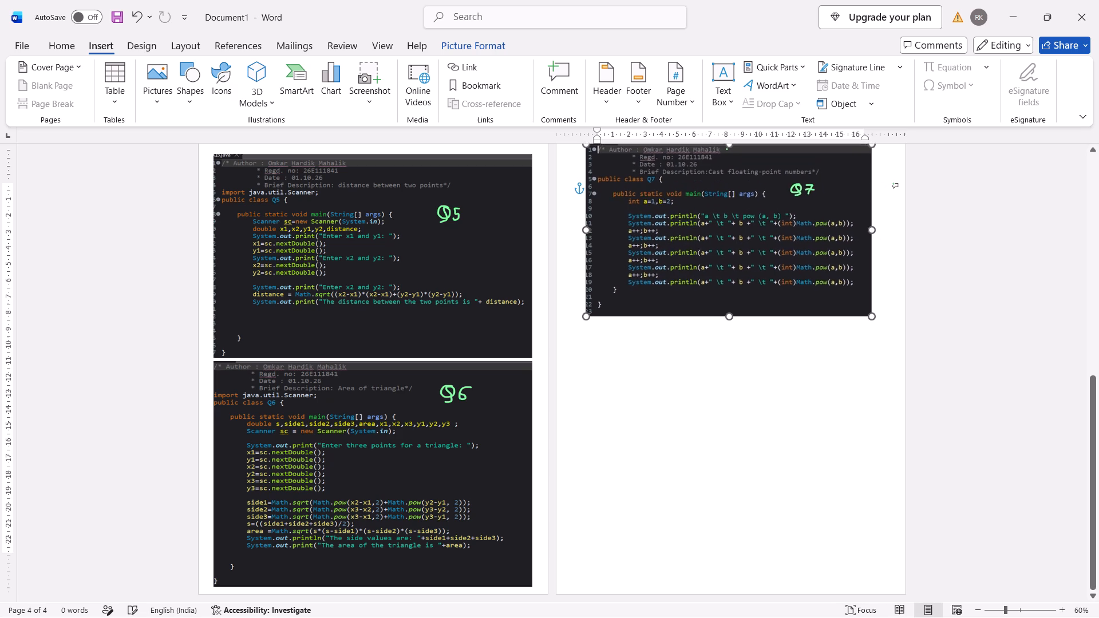
{"action": "left_click_drag", "start_coordinate": [722, 228], "coordinate": [697, 241]}
Nudge the Q5 screenshot up towards the top edge of page three, leaving a wider gap above Q6.
{"action": "scroll", "coordinate": [910, 280], "scroll_direction": "up", "scroll_amount": 1}
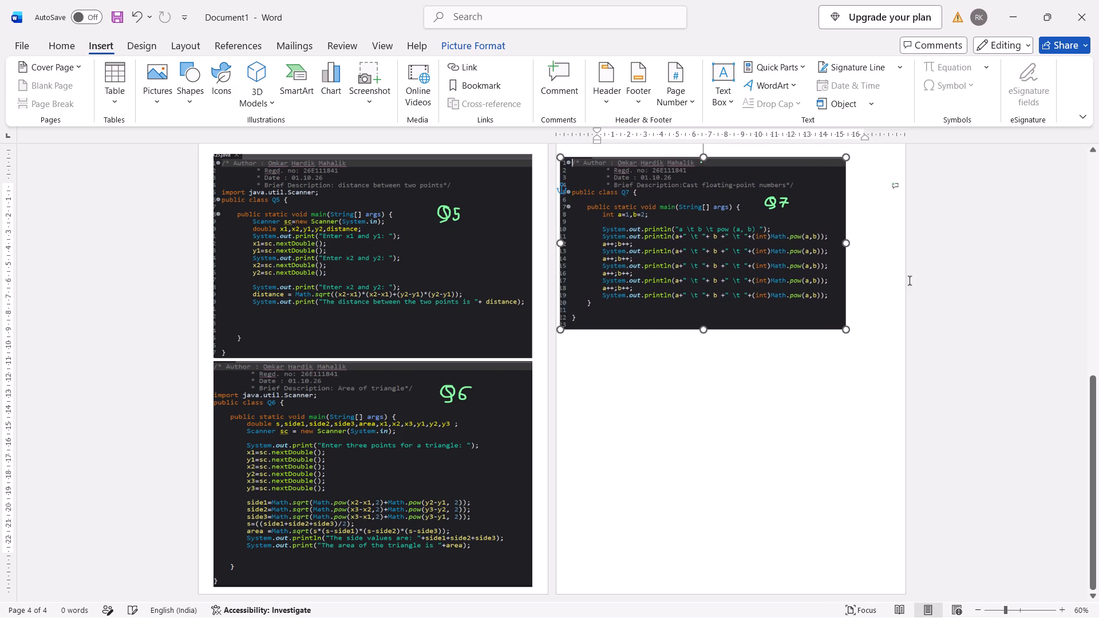
{"action": "left_click_drag", "start_coordinate": [438, 322], "coordinate": [438, 315]}
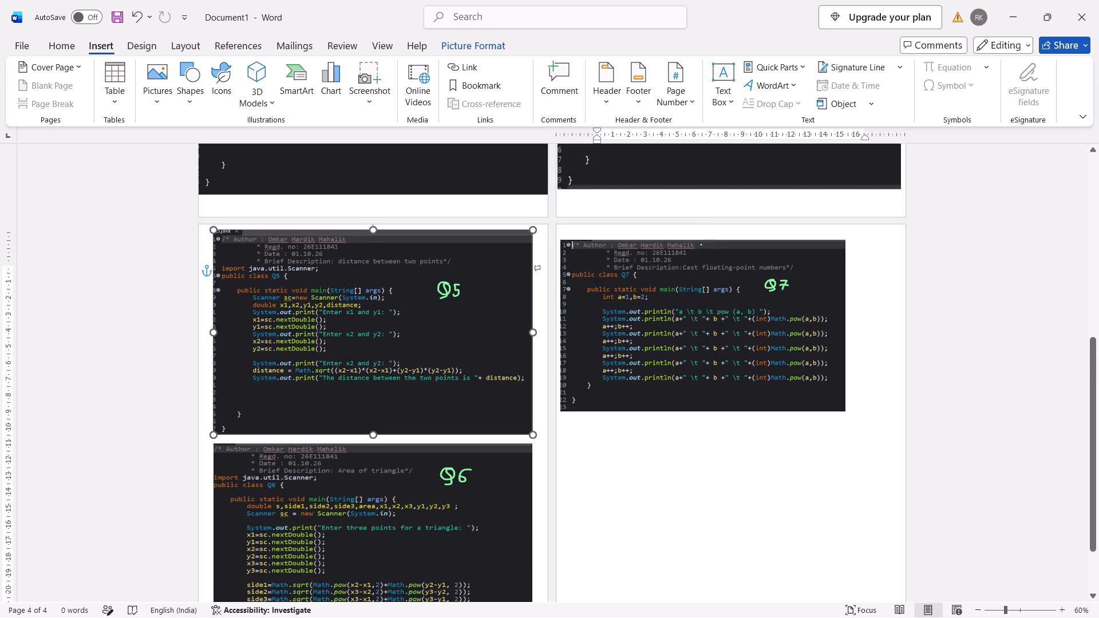
{"action": "left_click_drag", "start_coordinate": [438, 315], "coordinate": [438, 314]}
{"action": "left_click", "coordinate": [425, 350]}
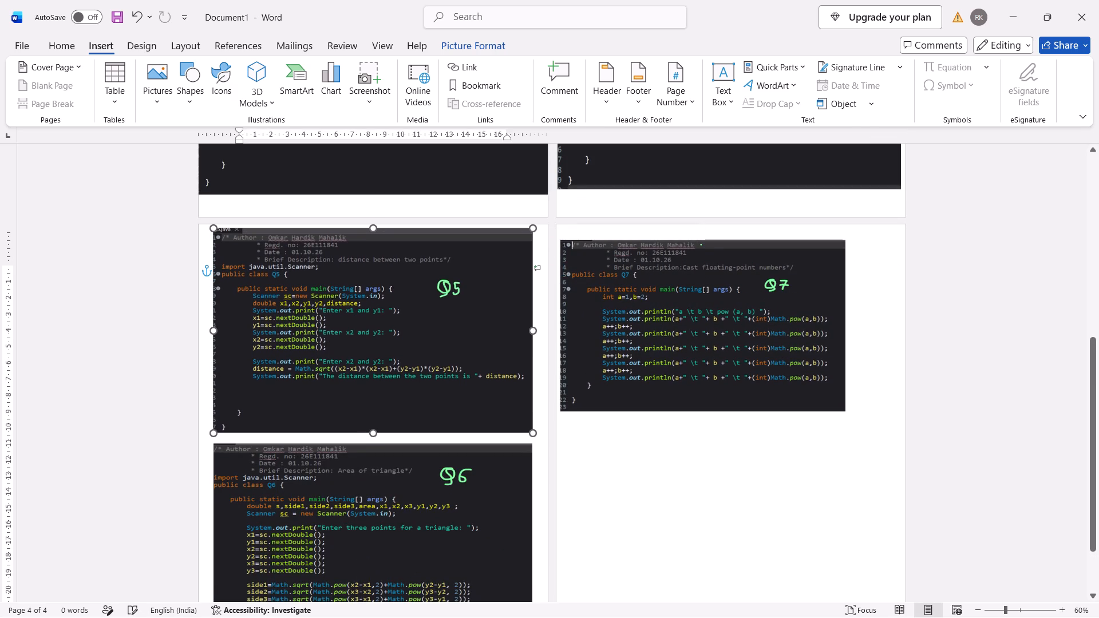
{"action": "left_click", "coordinate": [388, 506]}
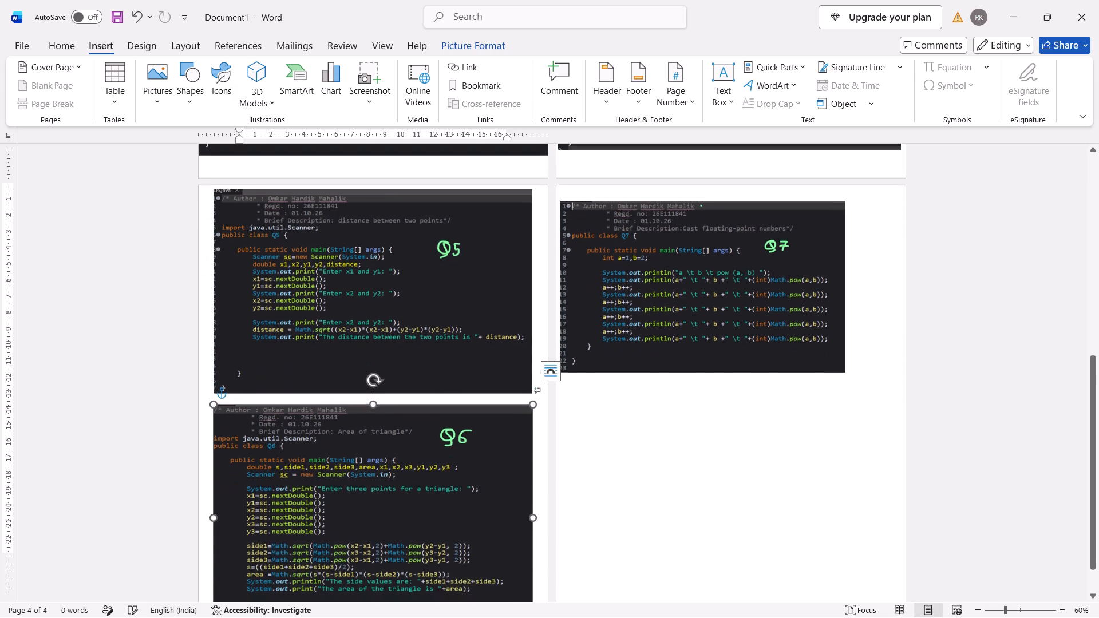
Move the Q7 screenshot close to page four's top edge, widen it on both sides and centre it across the page.
{"action": "scroll", "coordinate": [707, 308], "scroll_direction": "up", "scroll_amount": 1}
{"action": "left_click_drag", "start_coordinate": [691, 335], "coordinate": [704, 330]}
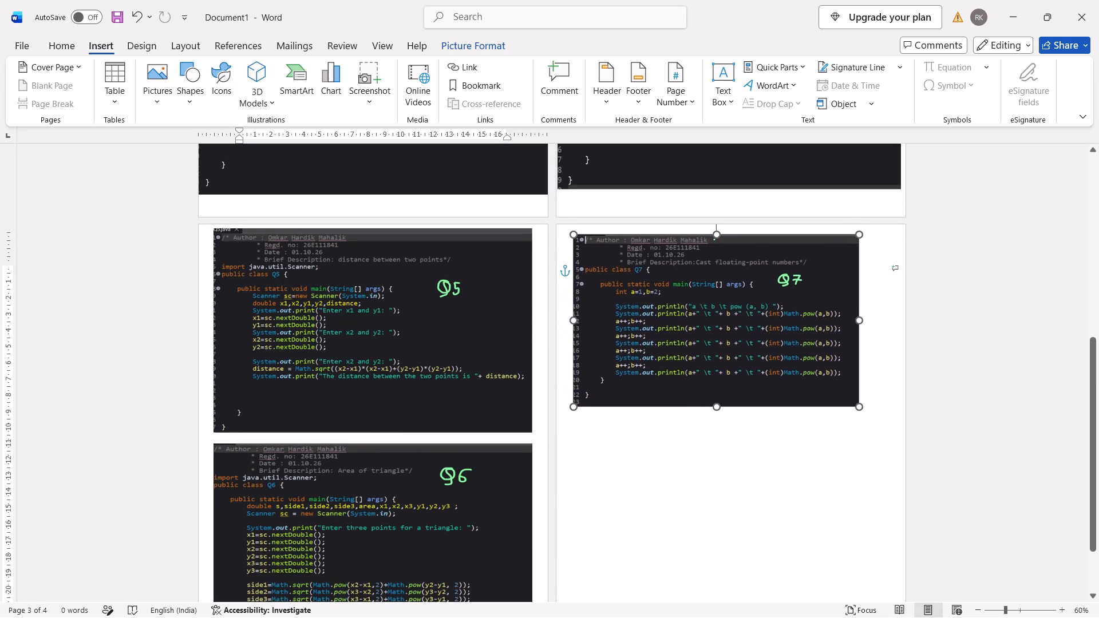
{"action": "left_click_drag", "start_coordinate": [704, 330], "coordinate": [721, 328]}
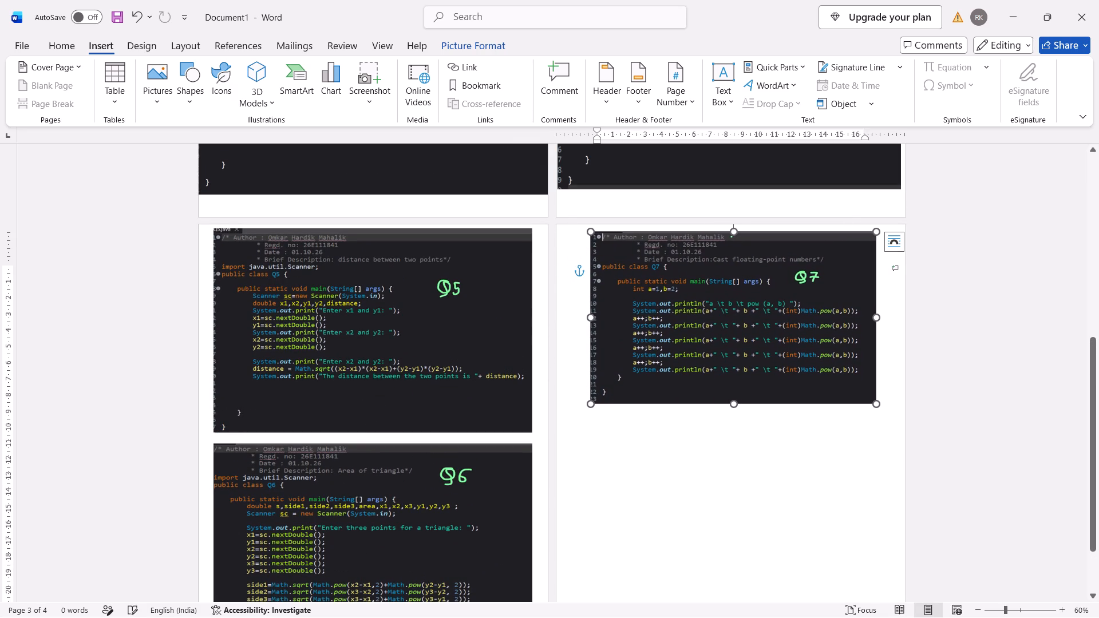
{"action": "left_click", "coordinate": [734, 405]}
{"action": "left_click_drag", "start_coordinate": [879, 320], "coordinate": [895, 318]}
{"action": "left_click_drag", "start_coordinate": [587, 318], "coordinate": [575, 318]}
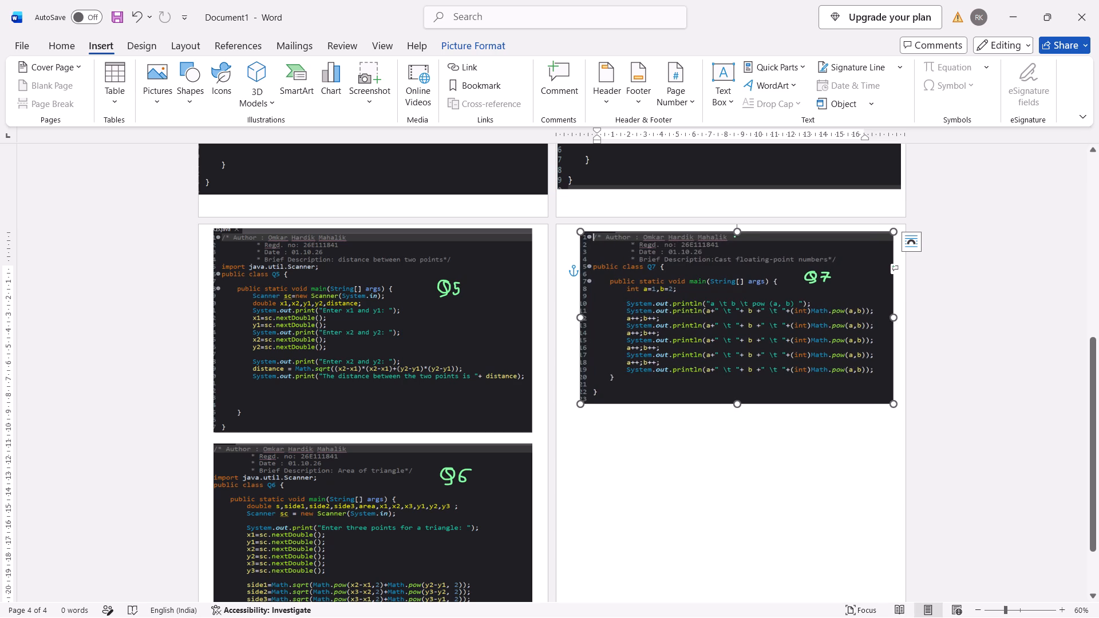
{"action": "left_click_drag", "start_coordinate": [722, 320], "coordinate": [711, 320]}
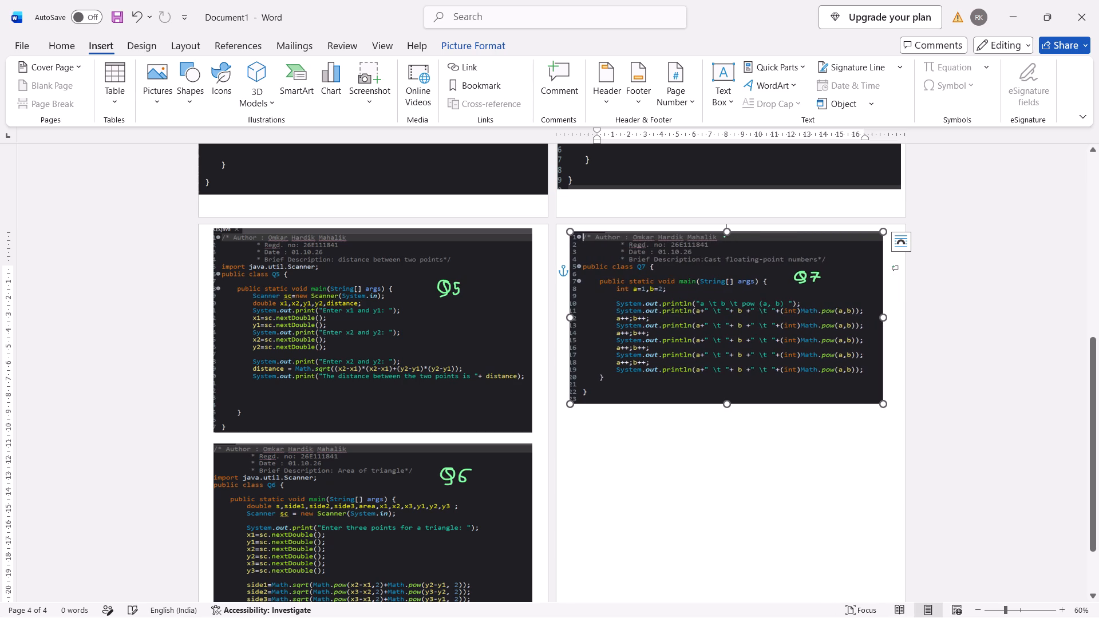
Switch to Eclipse, open Assignment2's Q8.java in place of Q7.java, and expand its collapsed header comment.
{"action": "key", "text": "alt+Tab"}
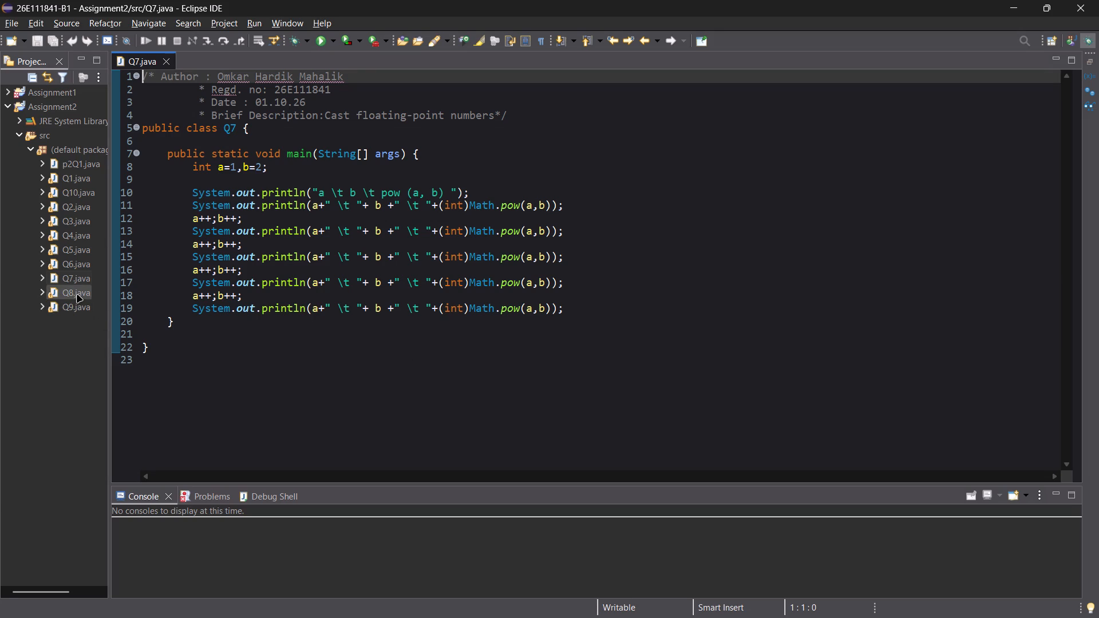
{"action": "middle_click", "coordinate": [77, 295]}
{"action": "double_click", "coordinate": [76, 296]}
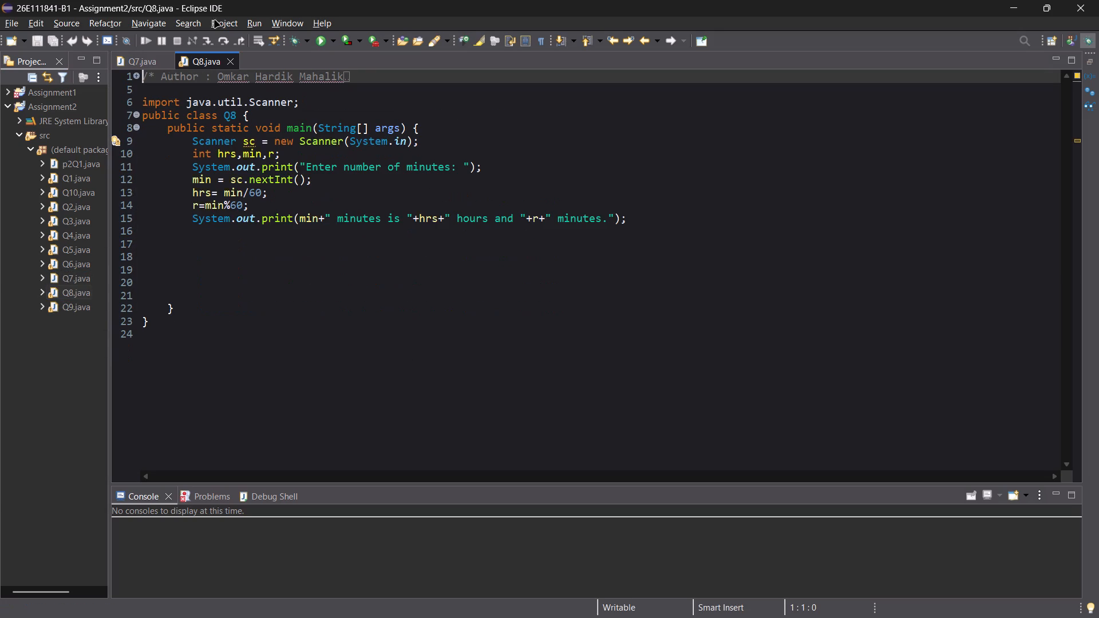
{"action": "middle_click", "coordinate": [147, 59]}
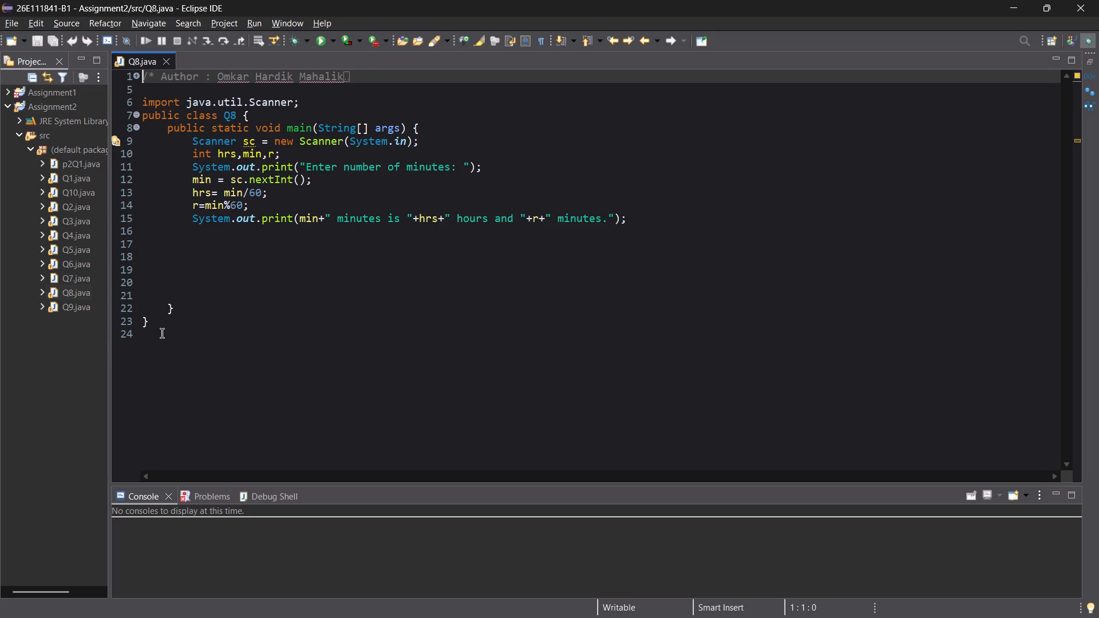
{"action": "left_click", "coordinate": [137, 78]}
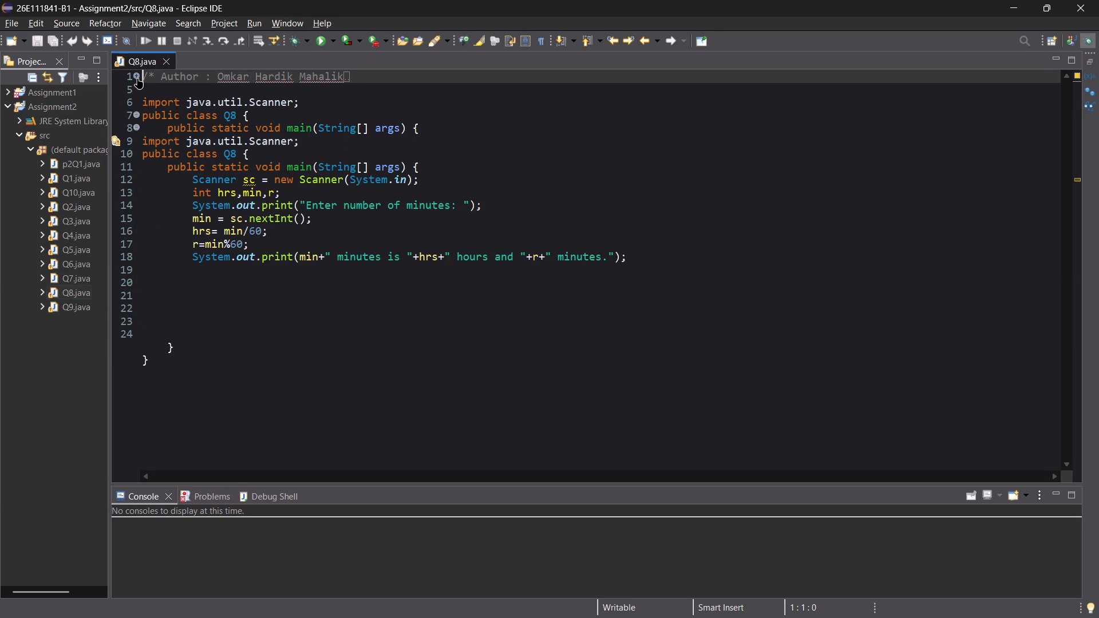
Snip the full Q8 code area, from the header comment down past the closing brace.
{"action": "key", "text": "Print"}
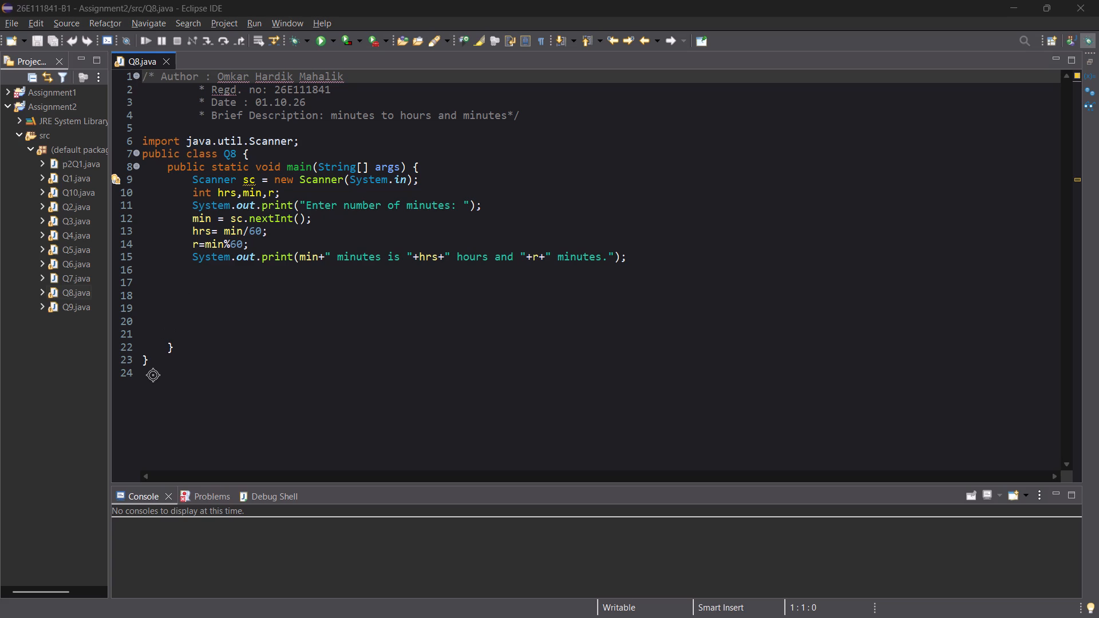
{"action": "left_click_drag", "start_coordinate": [134, 381], "coordinate": [384, 141]}
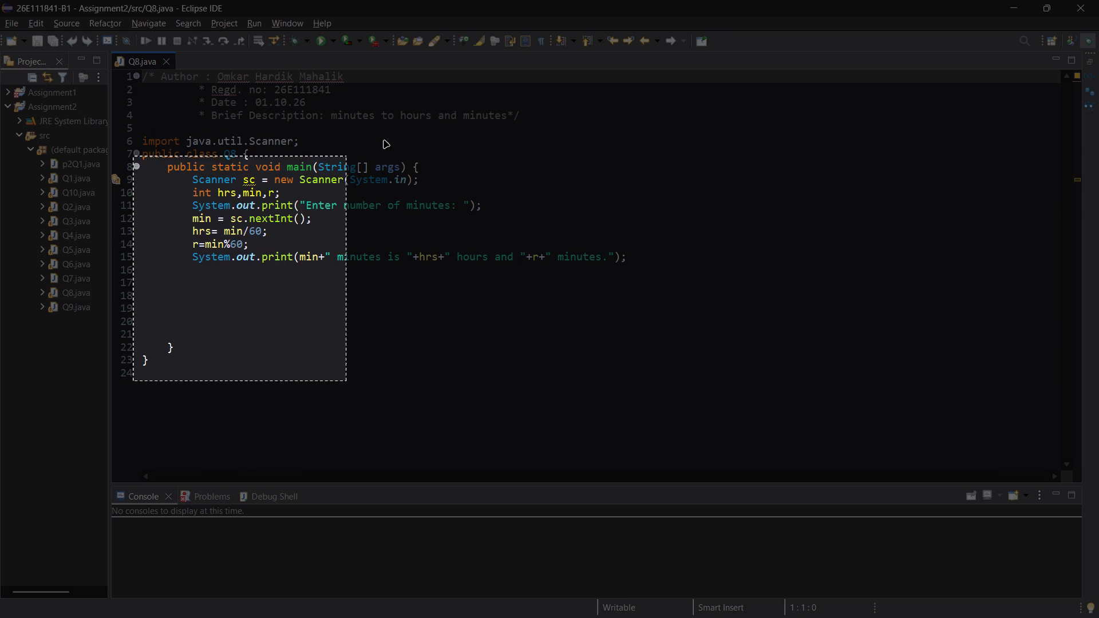
{"action": "left_click_drag", "start_coordinate": [384, 141], "coordinate": [638, 72]}
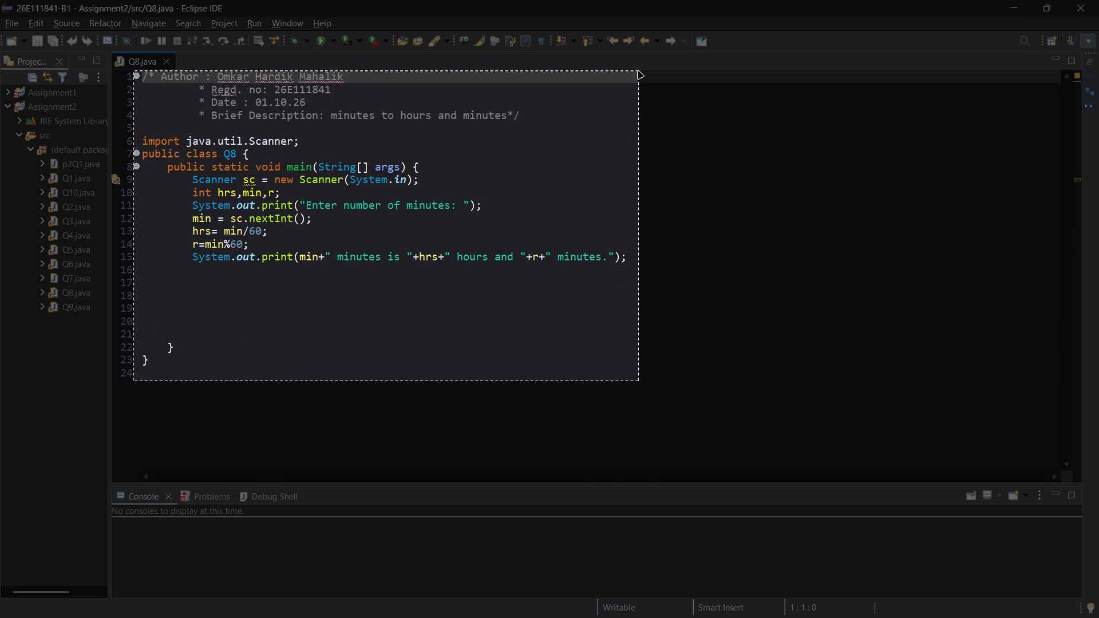
{"action": "left_click_drag", "start_coordinate": [638, 72], "coordinate": [642, 65]}
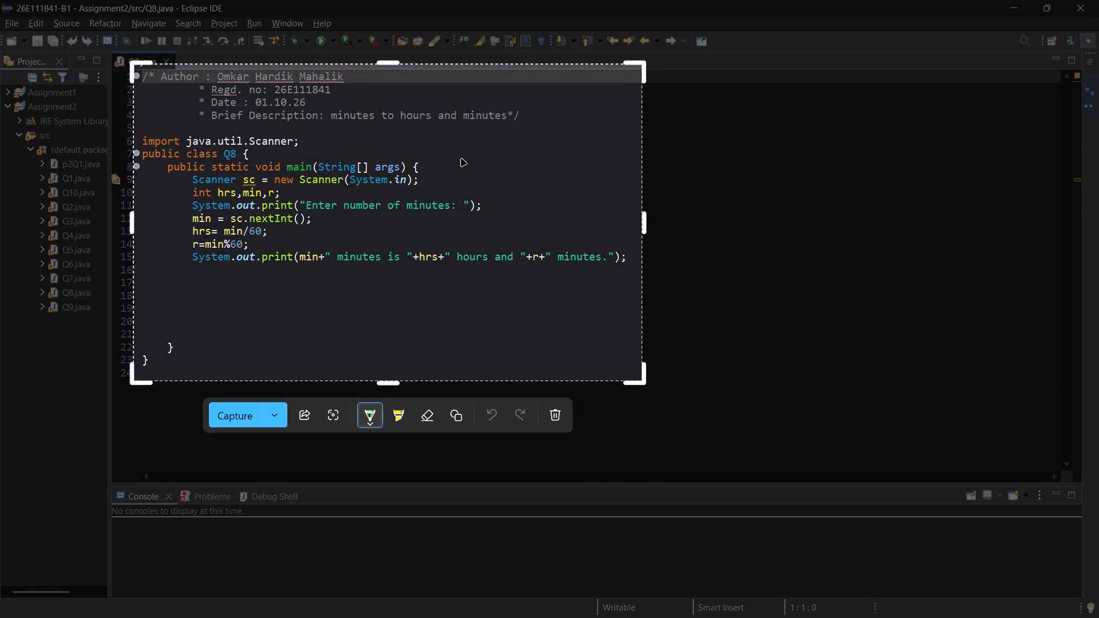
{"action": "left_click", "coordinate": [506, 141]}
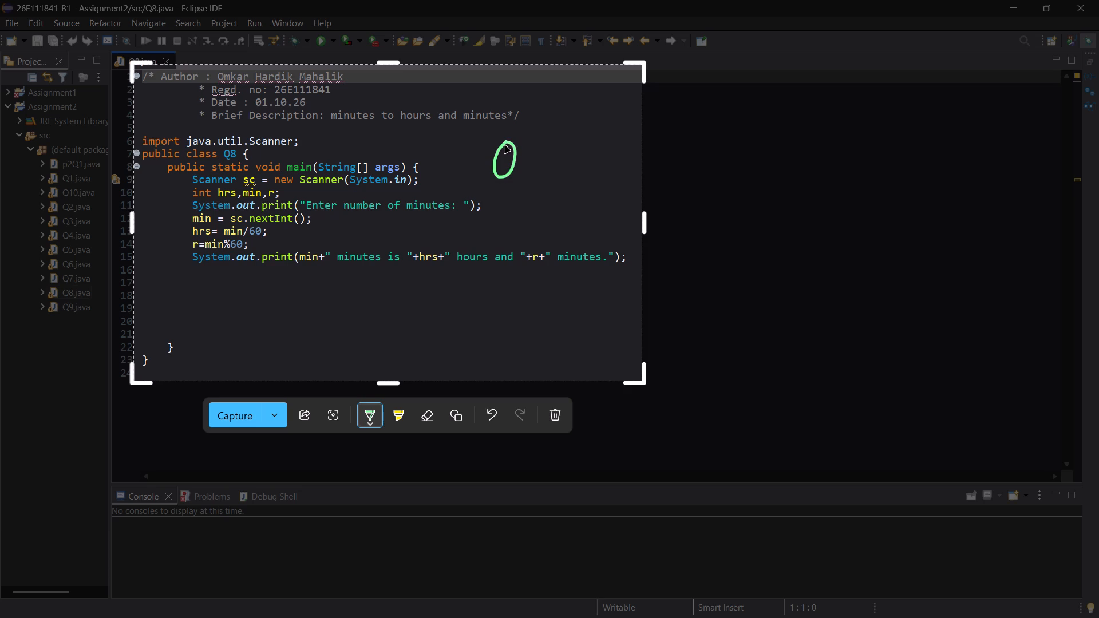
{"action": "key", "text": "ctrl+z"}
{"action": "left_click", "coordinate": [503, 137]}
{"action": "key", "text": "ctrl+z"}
Handwrite the label Q8 in green beside the code in the snip and copy the labelled screenshot.
{"action": "left_click_drag", "start_coordinate": [503, 137], "coordinate": [504, 145]}
{"action": "left_click_drag", "start_coordinate": [504, 145], "coordinate": [507, 164]}
{"action": "left_click", "coordinate": [526, 139]}
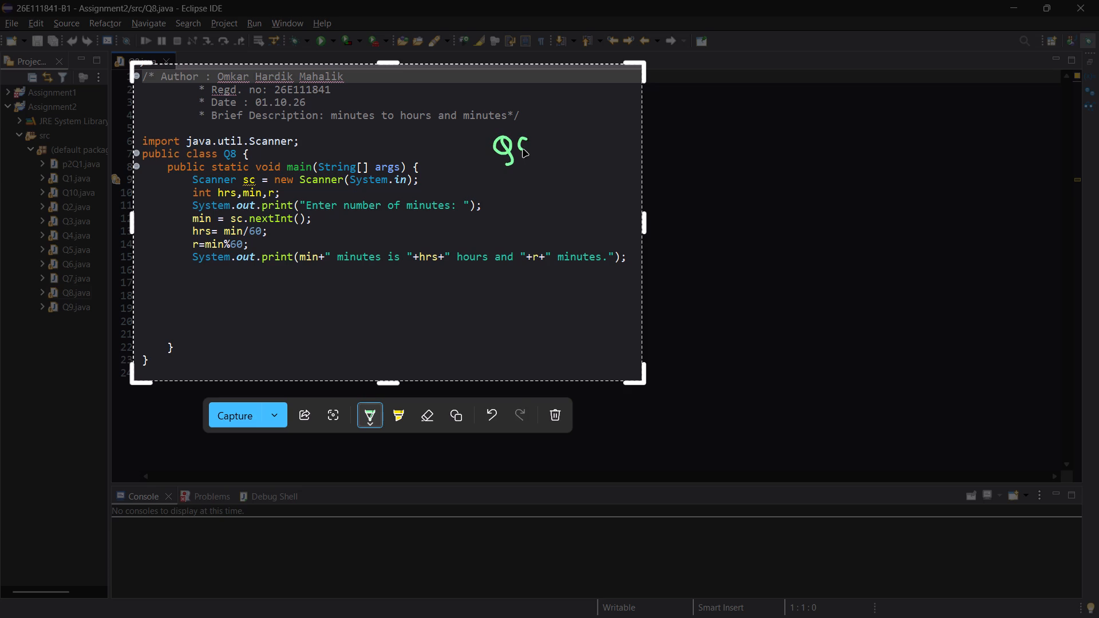
{"action": "left_click", "coordinate": [528, 149]}
{"action": "key", "text": "ctrl+c"}
Switch to Word, paste the Q8 screenshot onto page four and set its layout to In Front of Text.
{"action": "key", "text": "alt+Tab"}
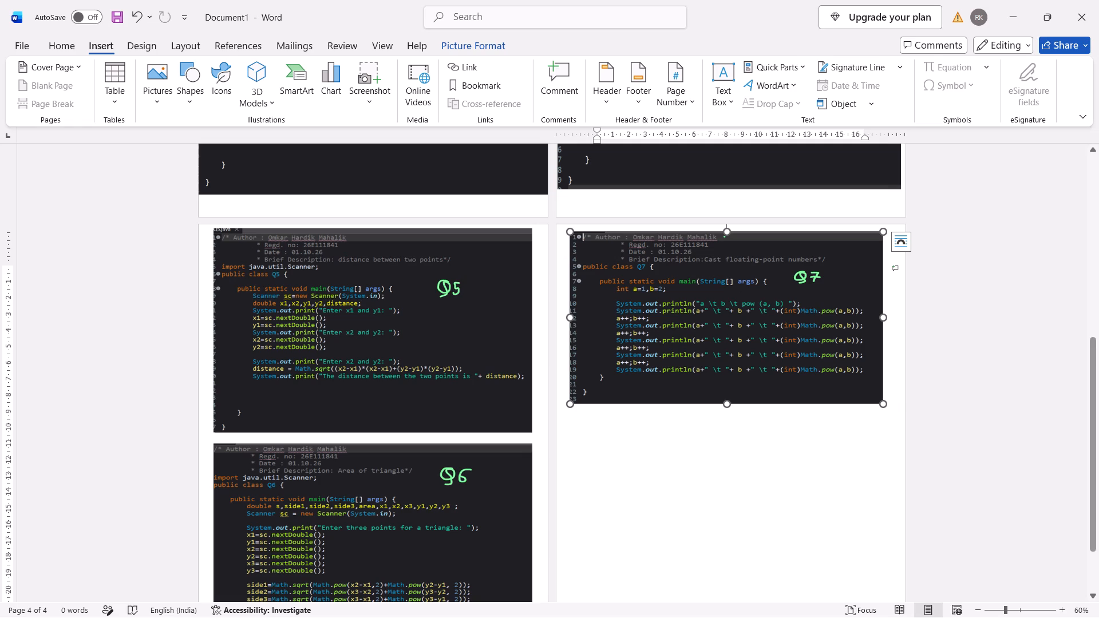
{"action": "left_click", "coordinate": [669, 491], "text": "ctrl"}
{"action": "key", "text": "ctrl+v"}
{"action": "left_click_drag", "start_coordinate": [702, 413], "coordinate": [698, 489]}
{"action": "left_click_drag", "start_coordinate": [683, 407], "coordinate": [696, 504]}
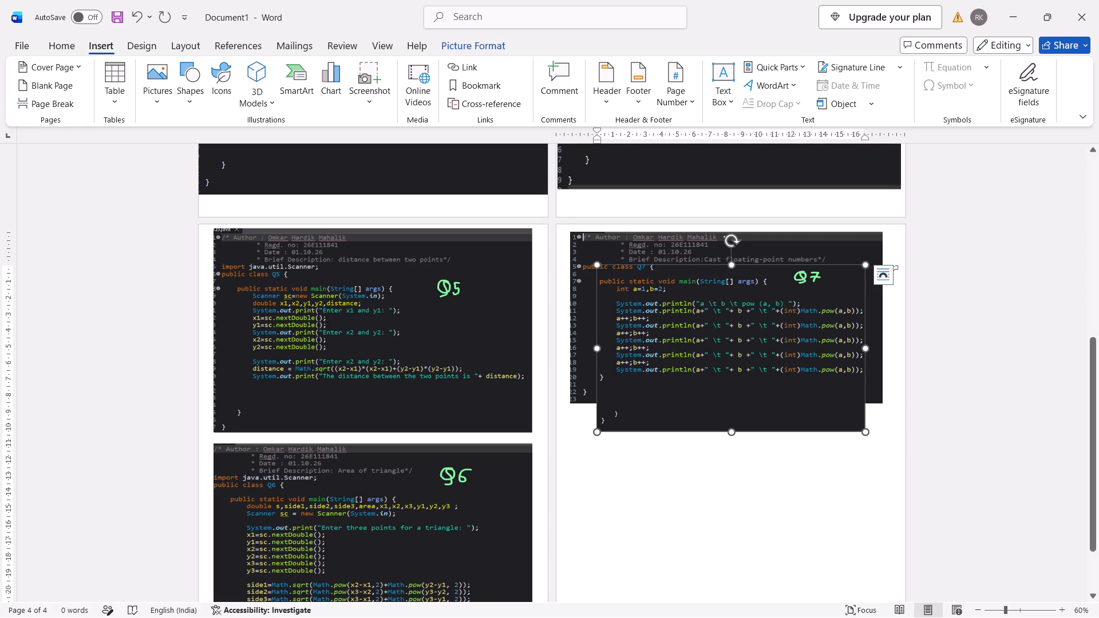
{"action": "left_click", "coordinate": [884, 277]}
{"action": "left_click", "coordinate": [990, 415]}
Move the Q8 screenshot directly beneath Q7 on page four, lining up their left edges.
{"action": "left_click_drag", "start_coordinate": [726, 353], "coordinate": [721, 513]}
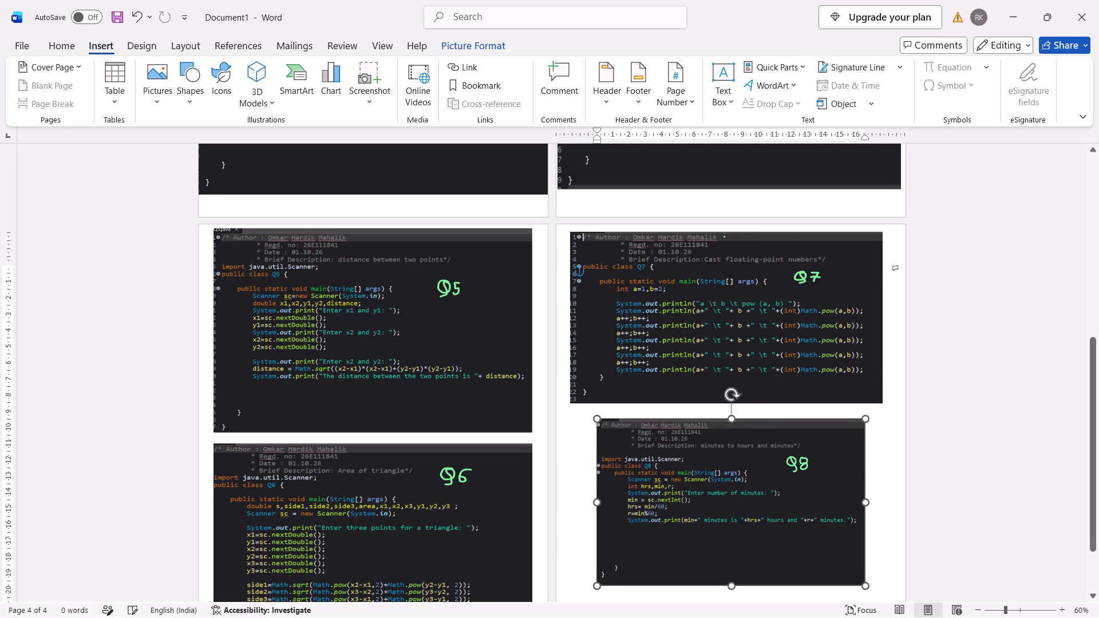
{"action": "left_click_drag", "start_coordinate": [721, 513], "coordinate": [721, 514]}
{"action": "scroll", "coordinate": [898, 430], "scroll_direction": "down", "scroll_amount": 5}
{"action": "left_click_drag", "start_coordinate": [722, 413], "coordinate": [726, 439]}
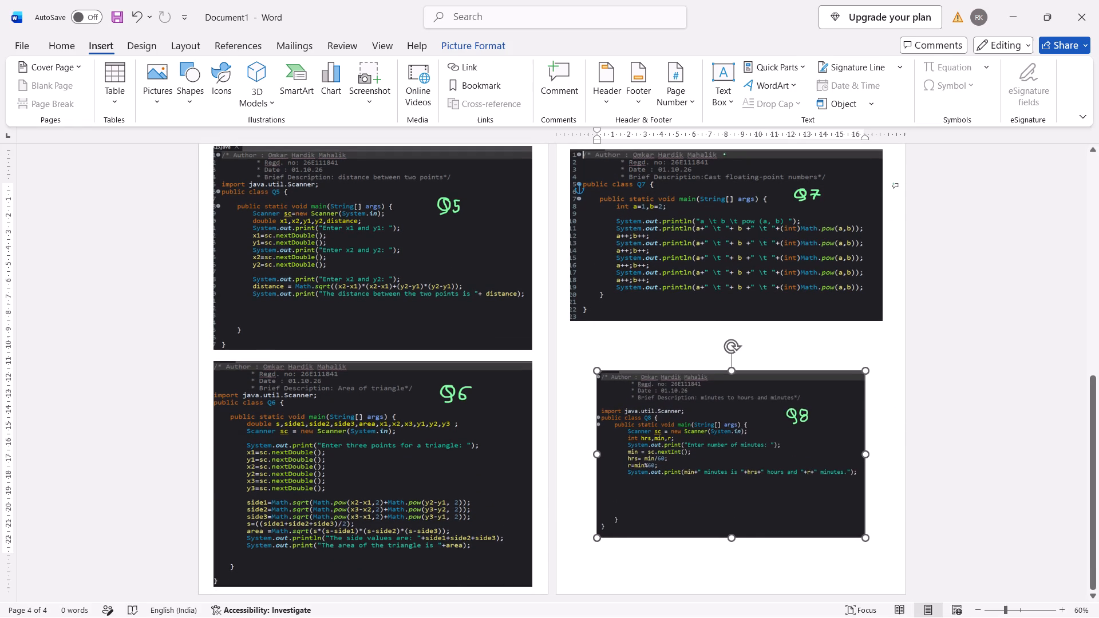
{"action": "left_click_drag", "start_coordinate": [726, 439], "coordinate": [700, 397]}
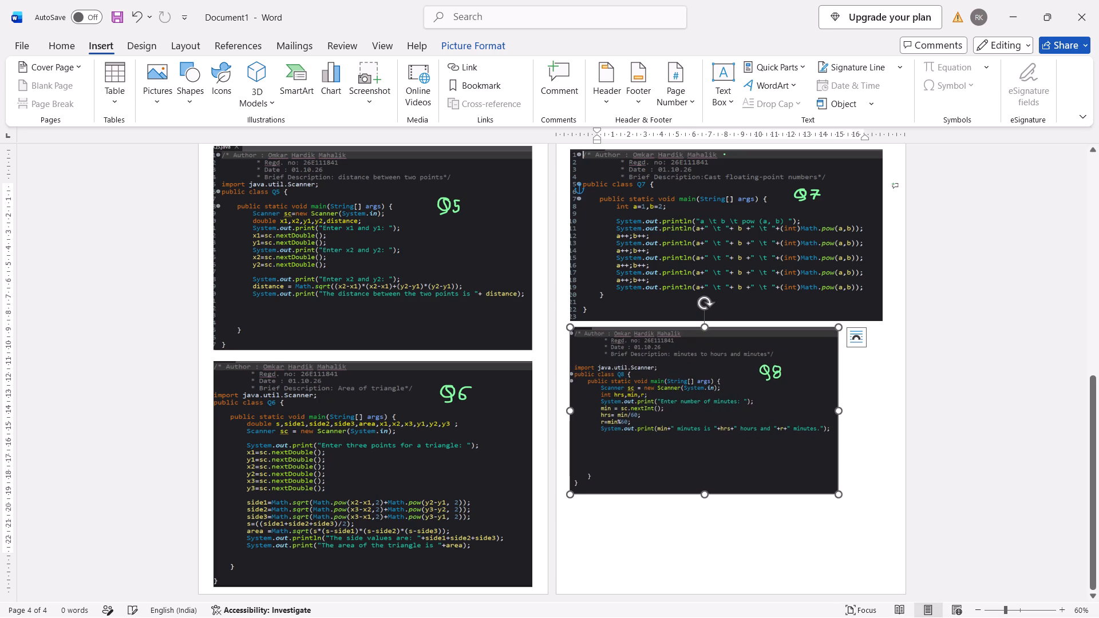
Widen the Q8 screenshot, centre it under Q7 and stretch its bottom edge downward.
{"action": "left_click_drag", "start_coordinate": [840, 411], "coordinate": [868, 413]}
{"action": "left_click_drag", "start_coordinate": [726, 410], "coordinate": [735, 406]}
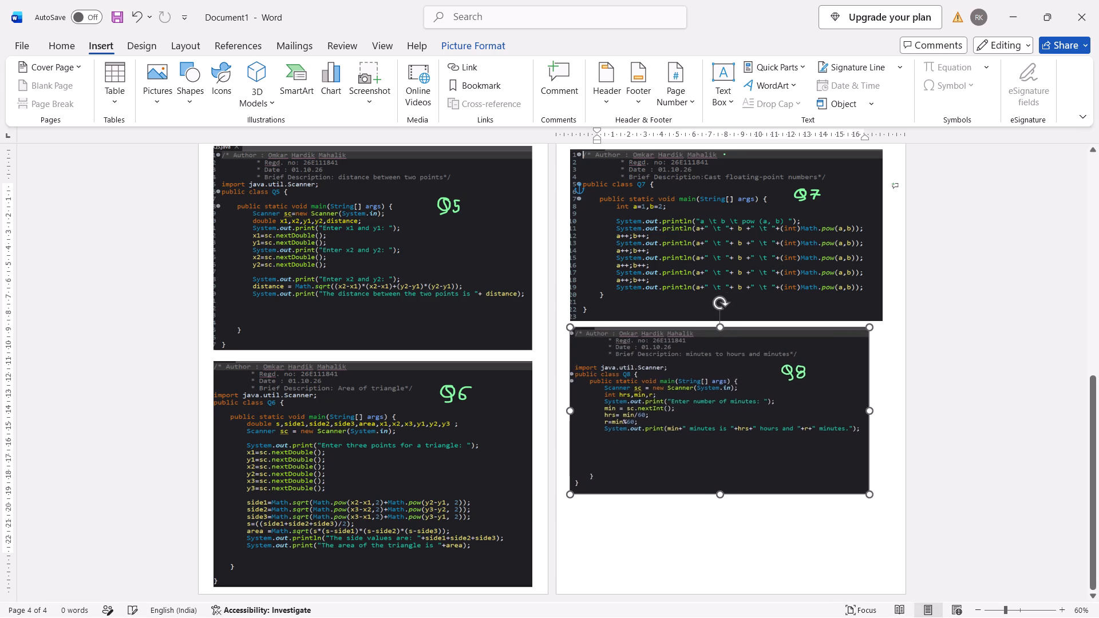
{"action": "left_click_drag", "start_coordinate": [735, 406], "coordinate": [734, 409]}
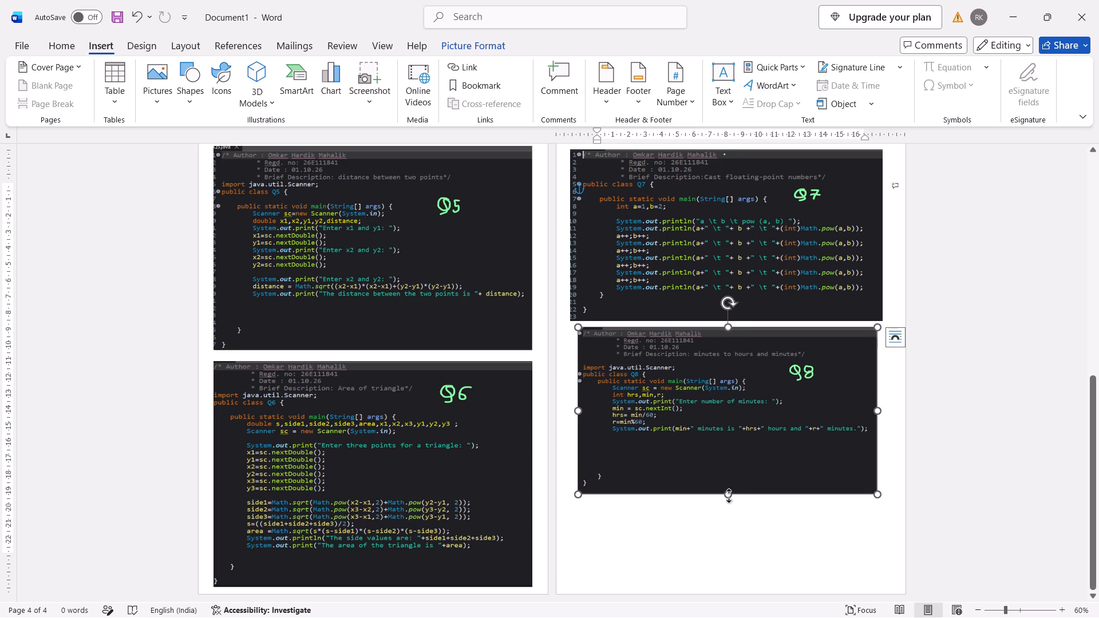
{"action": "left_click_drag", "start_coordinate": [729, 496], "coordinate": [725, 526]}
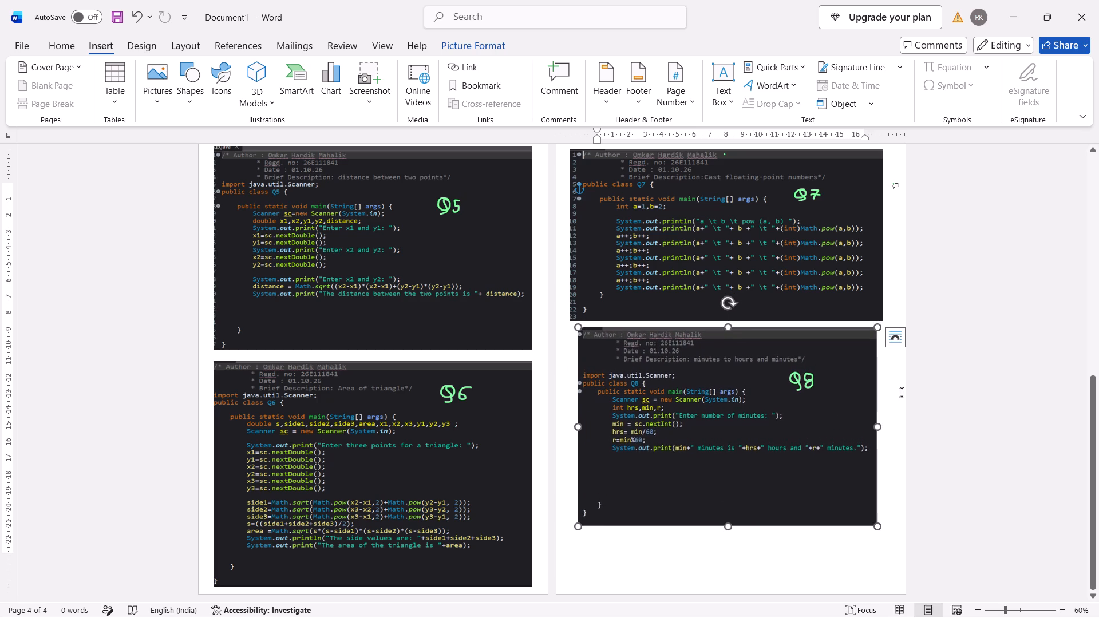
Move the Q8 screenshot down page four to leave a clear gap below Q7.
{"action": "scroll", "coordinate": [1000, 396], "scroll_direction": "down", "scroll_amount": 1}
{"action": "scroll", "coordinate": [748, 442], "scroll_direction": "down", "scroll_amount": 1}
{"action": "left_click_drag", "start_coordinate": [723, 440], "coordinate": [722, 454]}
{"action": "left_click_drag", "start_coordinate": [722, 454], "coordinate": [724, 465]}
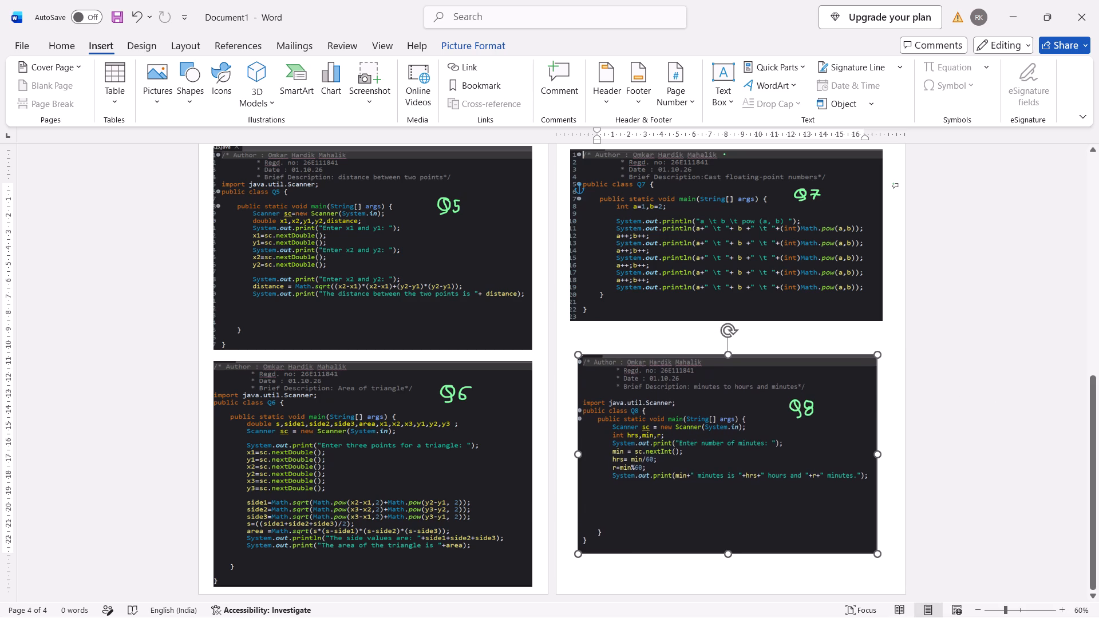
{"action": "left_click_drag", "start_coordinate": [724, 465], "coordinate": [725, 466]}
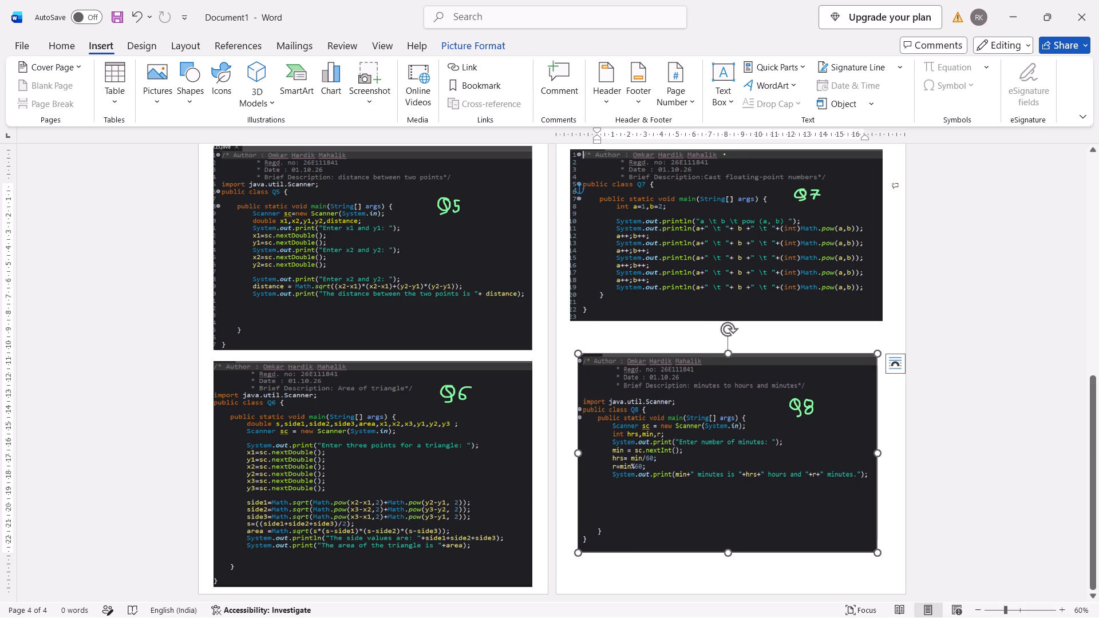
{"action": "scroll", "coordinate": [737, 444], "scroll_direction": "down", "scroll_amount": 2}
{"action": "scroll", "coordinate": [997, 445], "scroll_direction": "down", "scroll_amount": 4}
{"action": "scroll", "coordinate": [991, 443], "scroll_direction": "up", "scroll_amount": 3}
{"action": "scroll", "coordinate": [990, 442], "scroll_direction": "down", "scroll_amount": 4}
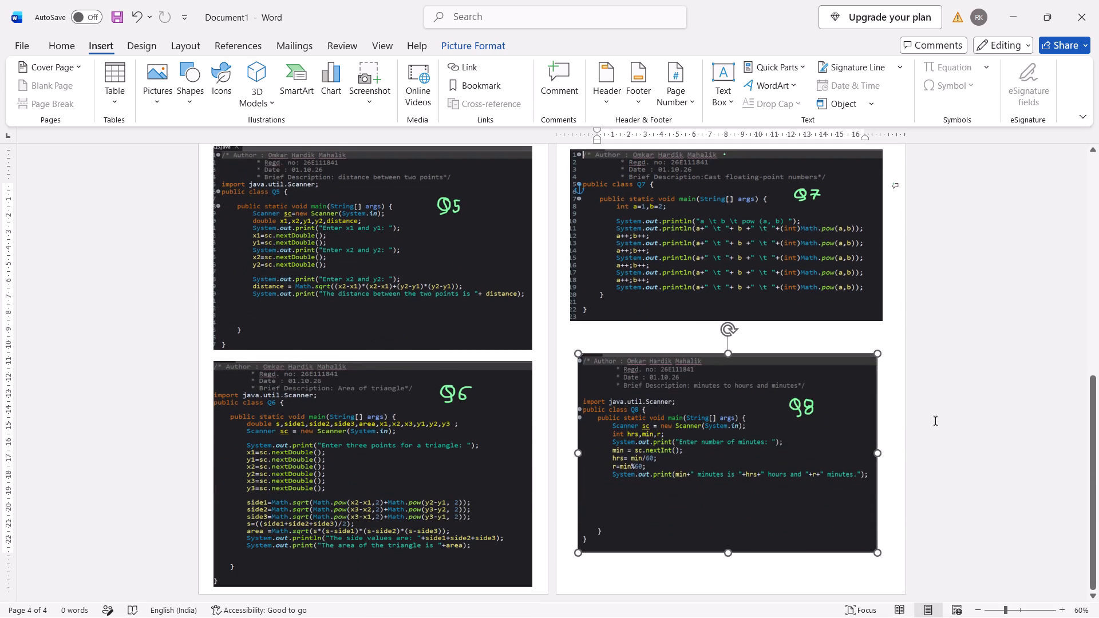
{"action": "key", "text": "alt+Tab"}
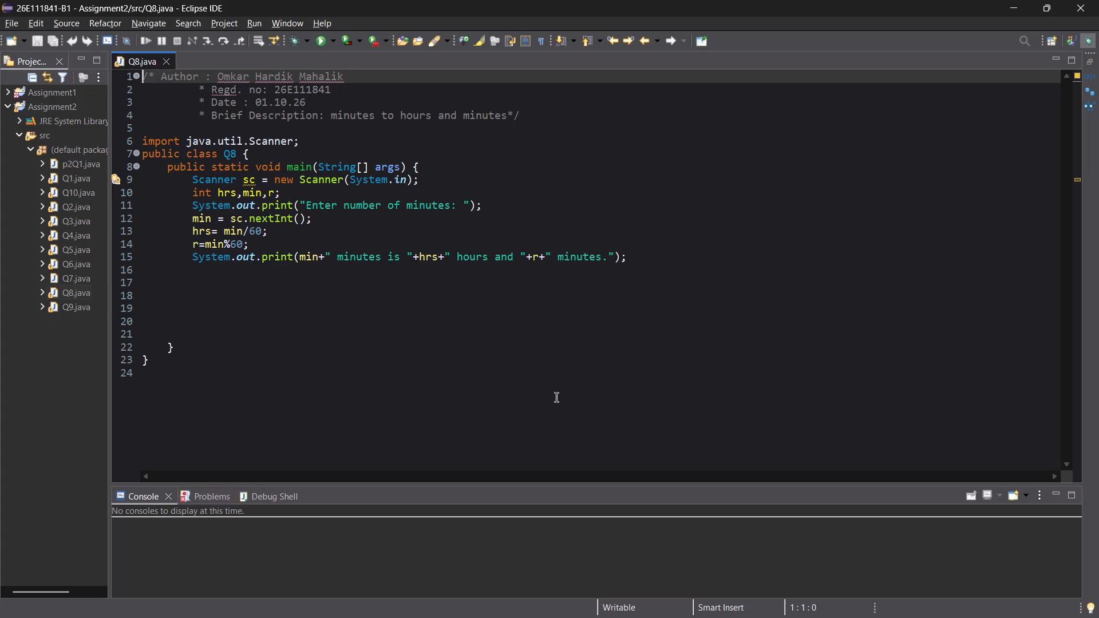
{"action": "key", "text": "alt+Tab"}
Stretch the Q8 screenshot slightly taller and widen it on both sides to match Q7's width.
{"action": "left_click", "coordinate": [739, 272]}
{"action": "left_click", "coordinate": [707, 410]}
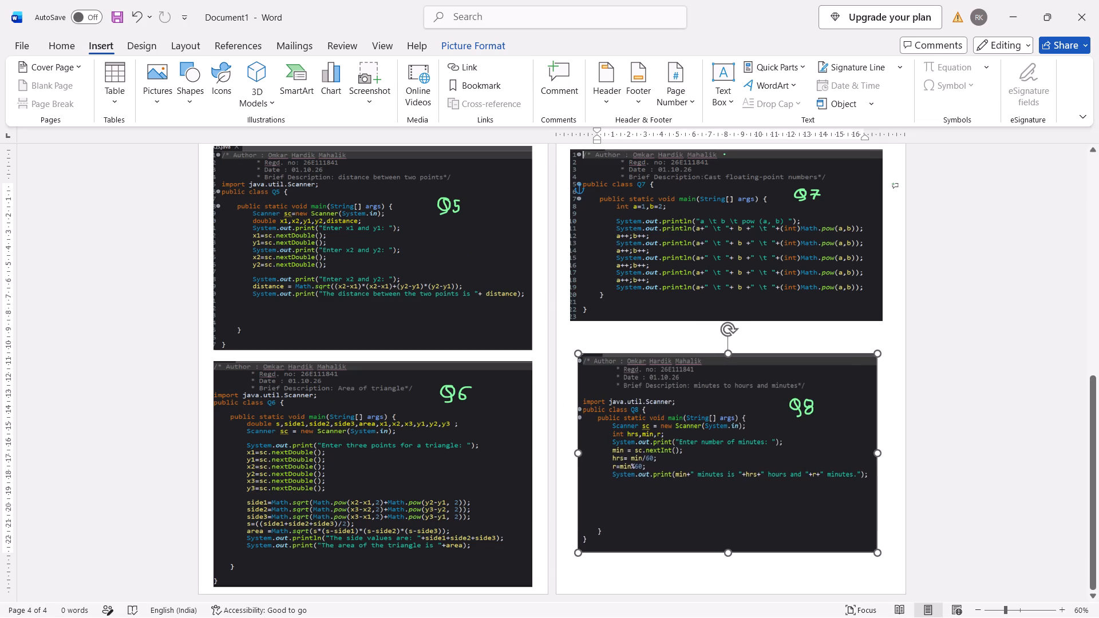
{"action": "left_click_drag", "start_coordinate": [730, 554], "coordinate": [730, 566]}
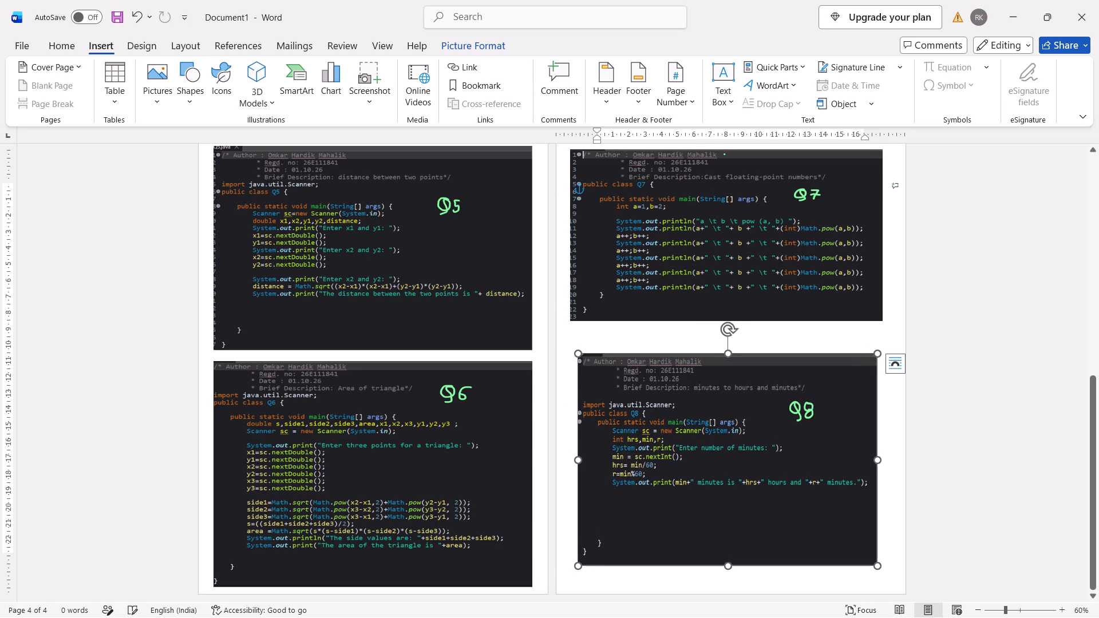
{"action": "left_click", "coordinate": [880, 461]}
{"action": "left_click_drag", "start_coordinate": [578, 458], "coordinate": [576, 458]}
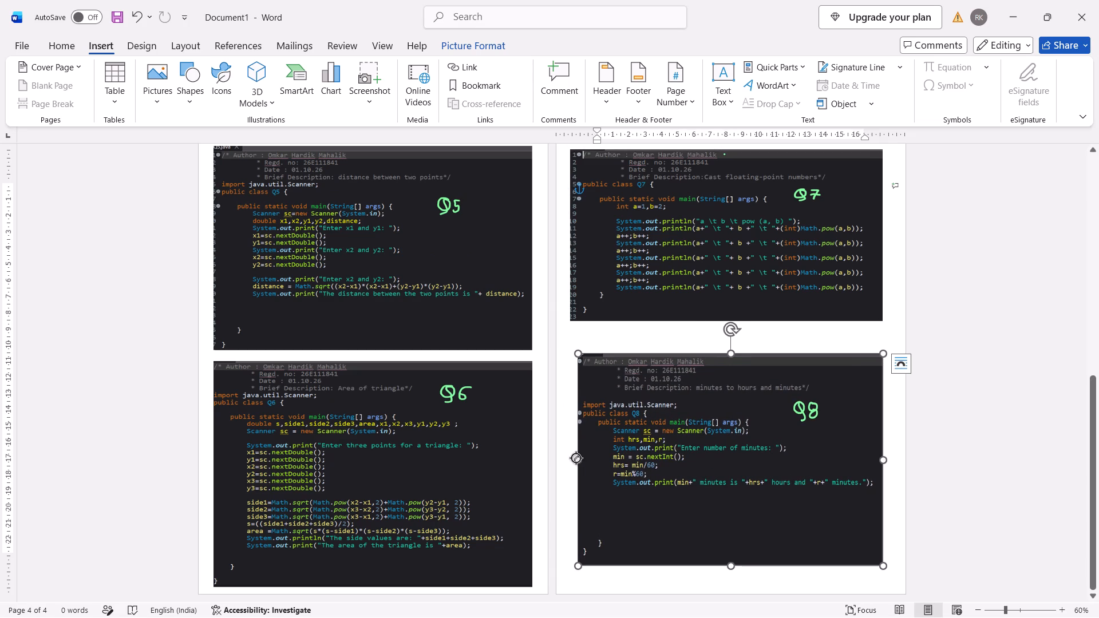
{"action": "left_click_drag", "start_coordinate": [576, 458], "coordinate": [569, 459]}
Apply the In Front of Text layout to the Q7 screenshot and nudge it slightly down from page four's top edge.
{"action": "scroll", "coordinate": [720, 443], "scroll_direction": "down", "scroll_amount": 2}
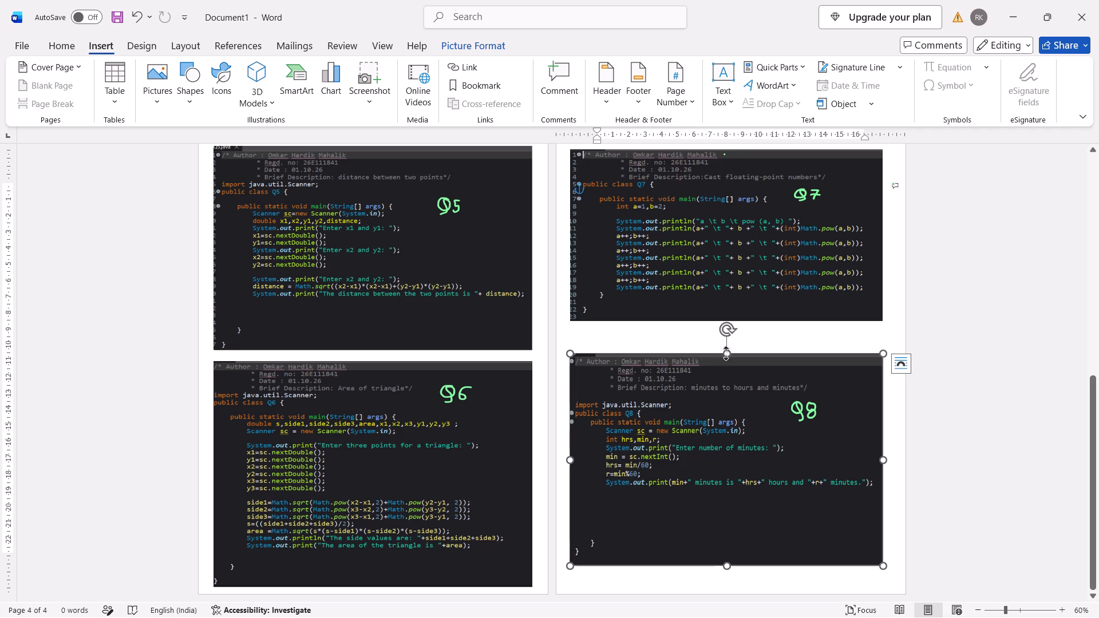
{"action": "scroll", "coordinate": [738, 299], "scroll_direction": "up", "scroll_amount": 2}
{"action": "scroll", "coordinate": [738, 299], "scroll_direction": "down", "scroll_amount": 1}
{"action": "left_click", "coordinate": [738, 299]}
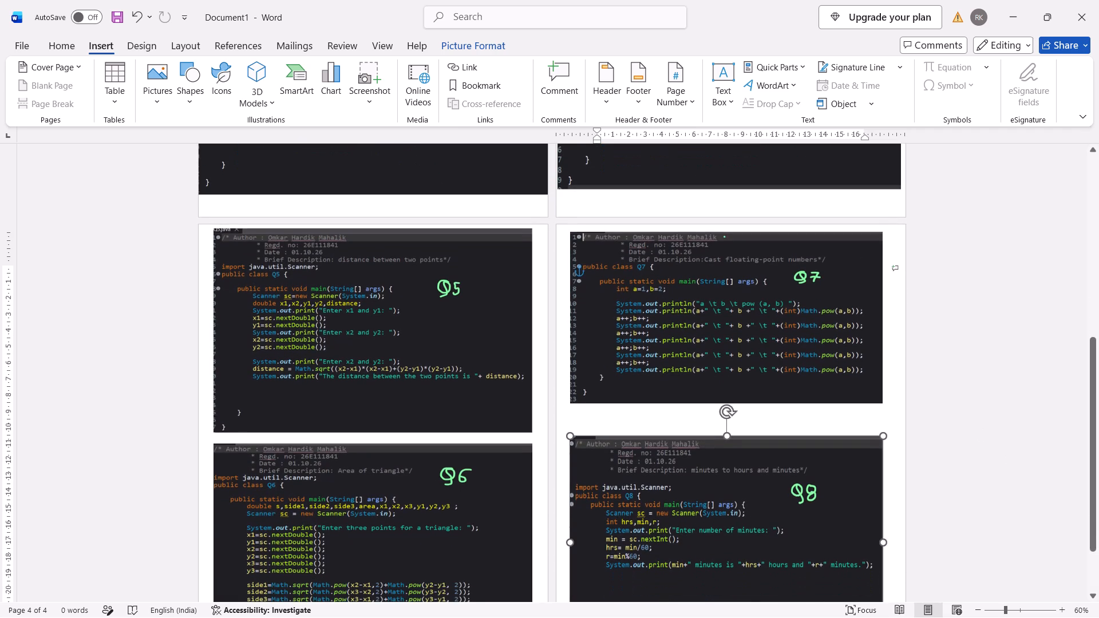
{"action": "left_click_drag", "start_coordinate": [738, 300], "coordinate": [737, 315]}
{"action": "left_click", "coordinate": [893, 249]}
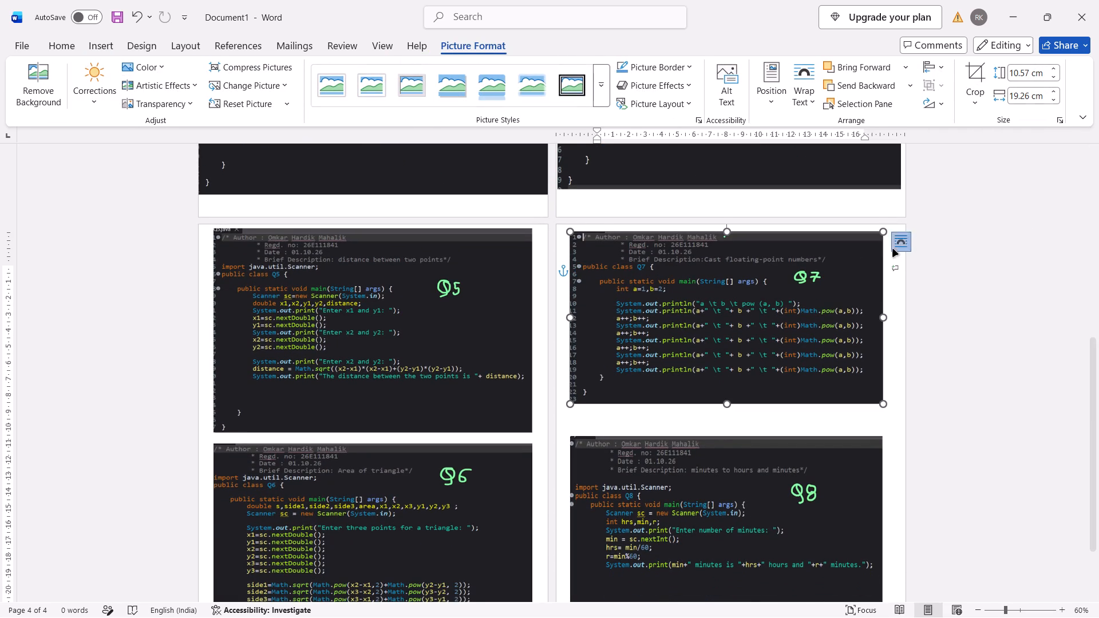
{"action": "left_click", "coordinate": [1003, 385]}
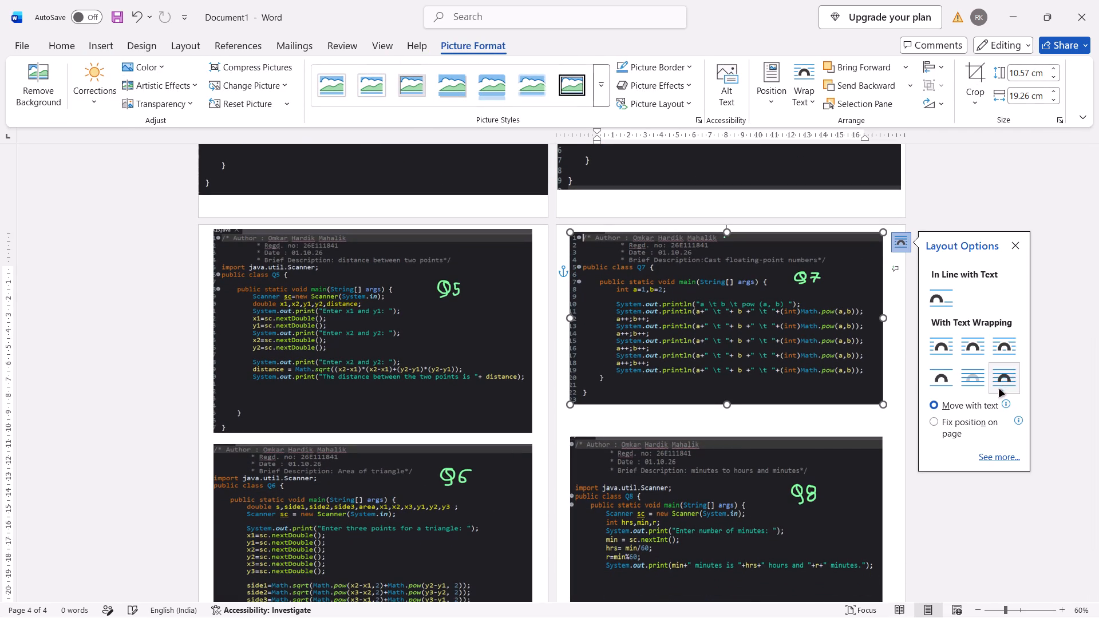
{"action": "left_click_drag", "start_coordinate": [734, 346], "coordinate": [733, 359]}
{"action": "scroll", "coordinate": [971, 350], "scroll_direction": "down", "scroll_amount": 2}
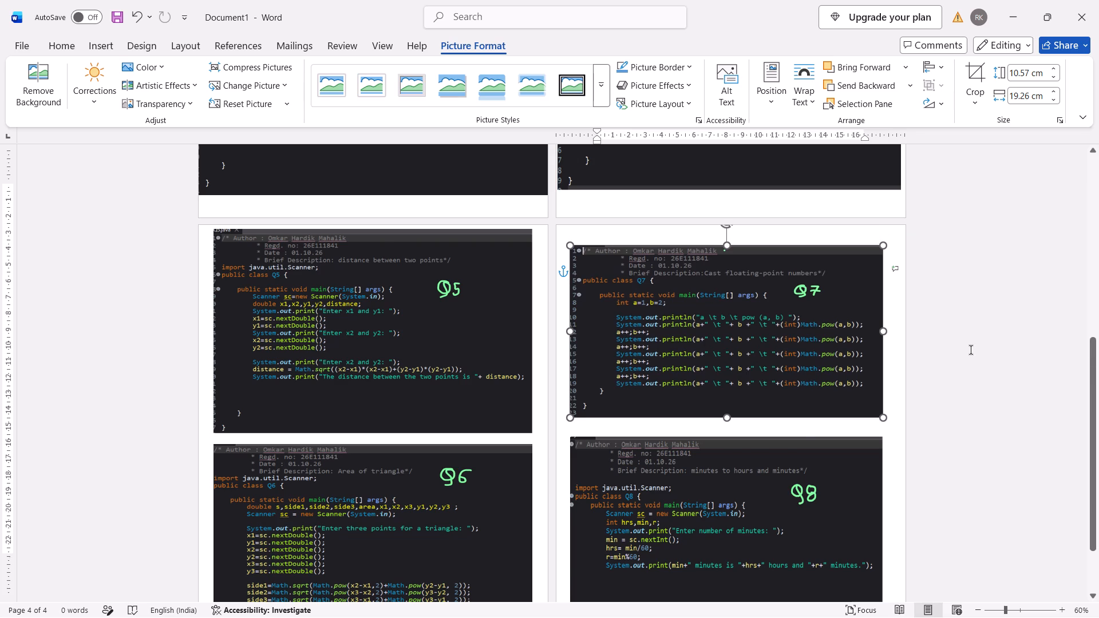
{"action": "scroll", "coordinate": [971, 350], "scroll_direction": "down", "scroll_amount": 1}
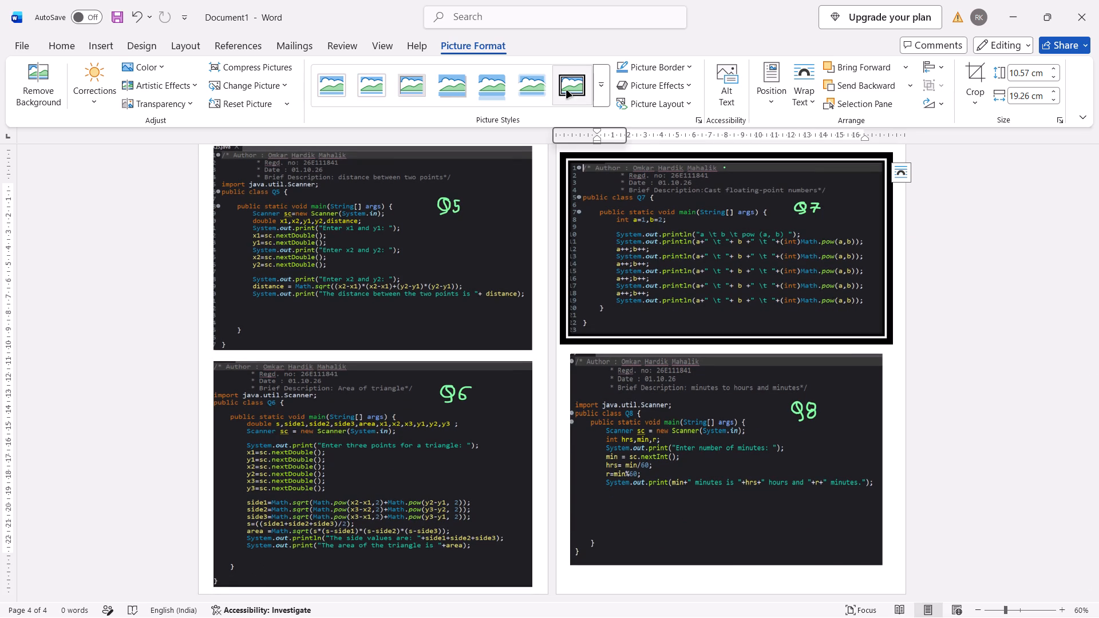
Apply the black double-frame picture style to the Q7, Q8, Q6 and Q5 screenshots.
{"action": "left_click", "coordinate": [567, 91]}
{"action": "left_click", "coordinate": [663, 419]}
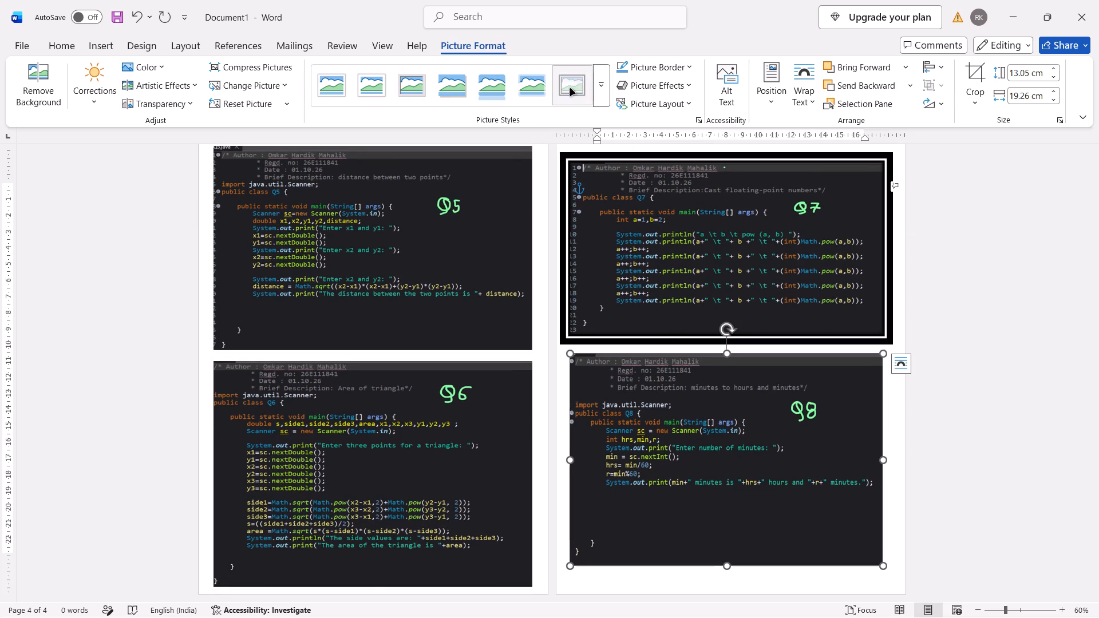
{"action": "left_click", "coordinate": [570, 89]}
{"action": "left_click", "coordinate": [428, 430]}
{"action": "left_click", "coordinate": [572, 85]}
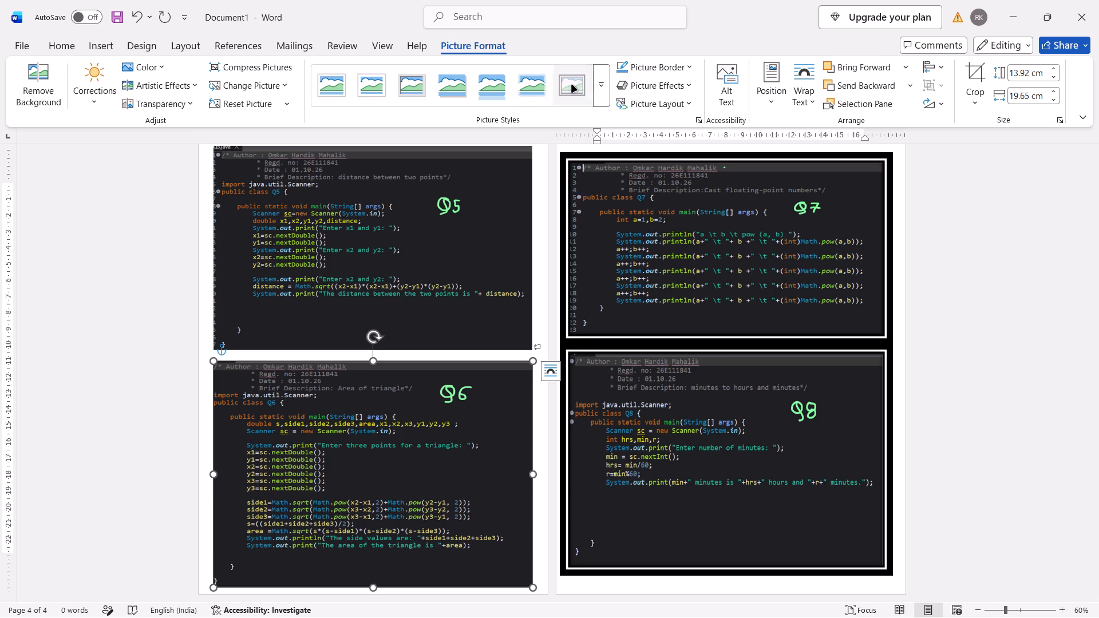
{"action": "left_click", "coordinate": [441, 251]}
{"action": "left_click", "coordinate": [567, 86]}
Apply the same black double-frame picture style to the Q4, Q2, Q3 and Q1 screenshots.
{"action": "scroll", "coordinate": [524, 247], "scroll_direction": "up", "scroll_amount": 3}
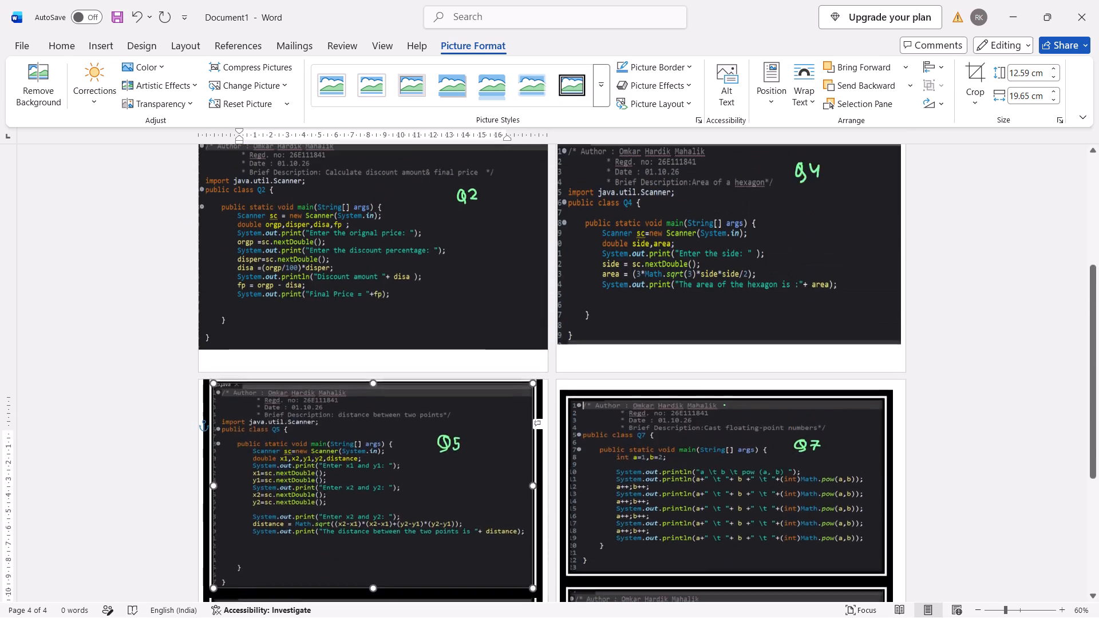
{"action": "scroll", "coordinate": [524, 247], "scroll_direction": "up", "scroll_amount": 1}
{"action": "left_click", "coordinate": [692, 259]}
{"action": "left_click", "coordinate": [570, 86]}
{"action": "left_click", "coordinate": [463, 285]}
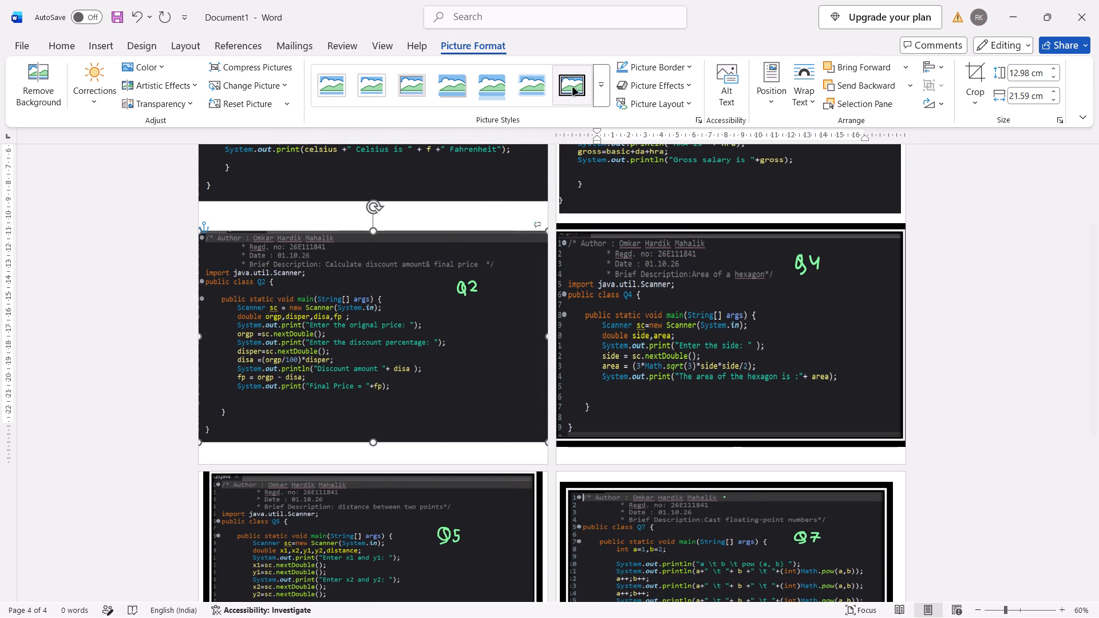
{"action": "left_click", "coordinate": [573, 88]}
{"action": "scroll", "coordinate": [487, 223], "scroll_direction": "up", "scroll_amount": 1}
{"action": "left_click", "coordinate": [664, 271]}
{"action": "left_click", "coordinate": [569, 88]}
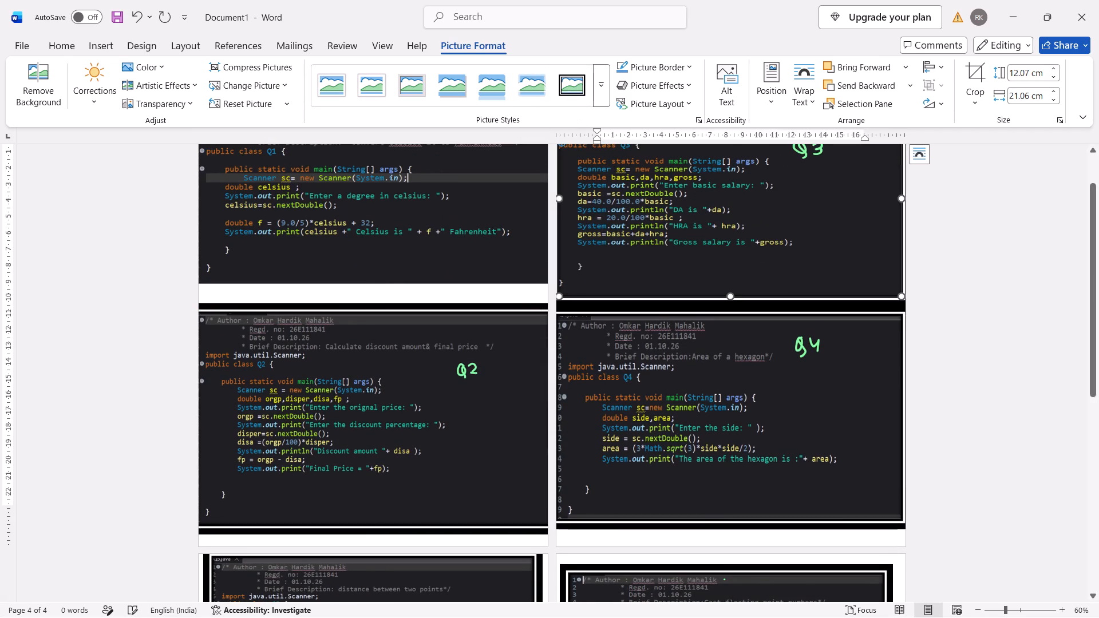
{"action": "left_click", "coordinate": [437, 217]}
{"action": "left_click", "coordinate": [558, 102]}
Shrink the Q3 screenshot on all sides to about 11.5 cm high so its whole frame fits on page two above Q4.
{"action": "scroll", "coordinate": [556, 208], "scroll_direction": "up", "scroll_amount": 4}
{"action": "left_click", "coordinate": [658, 264]}
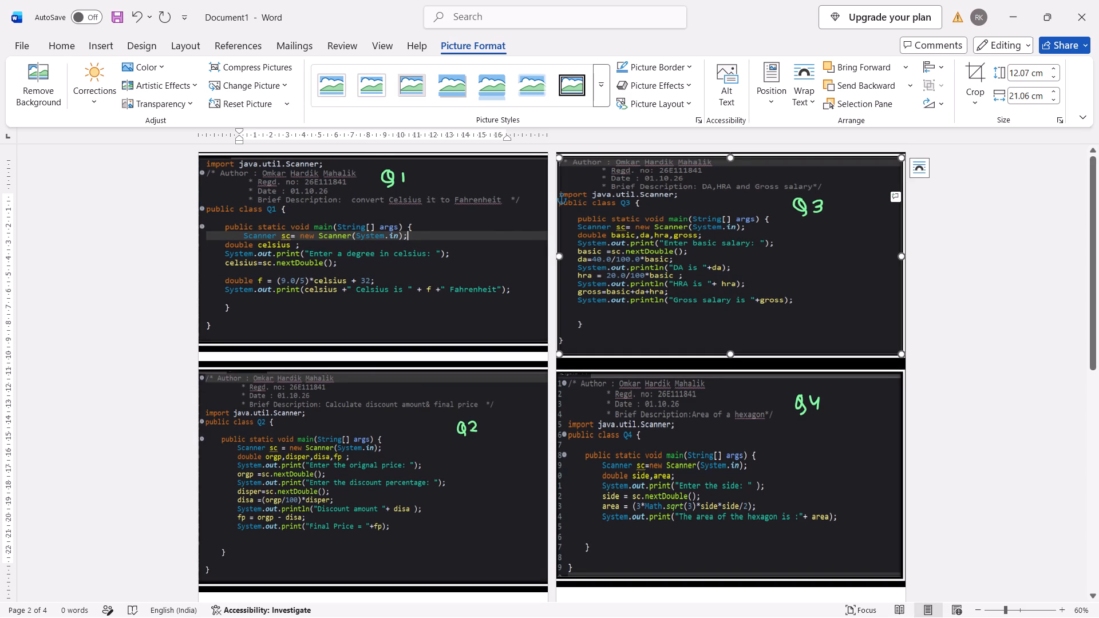
{"action": "left_click", "coordinate": [730, 355]}
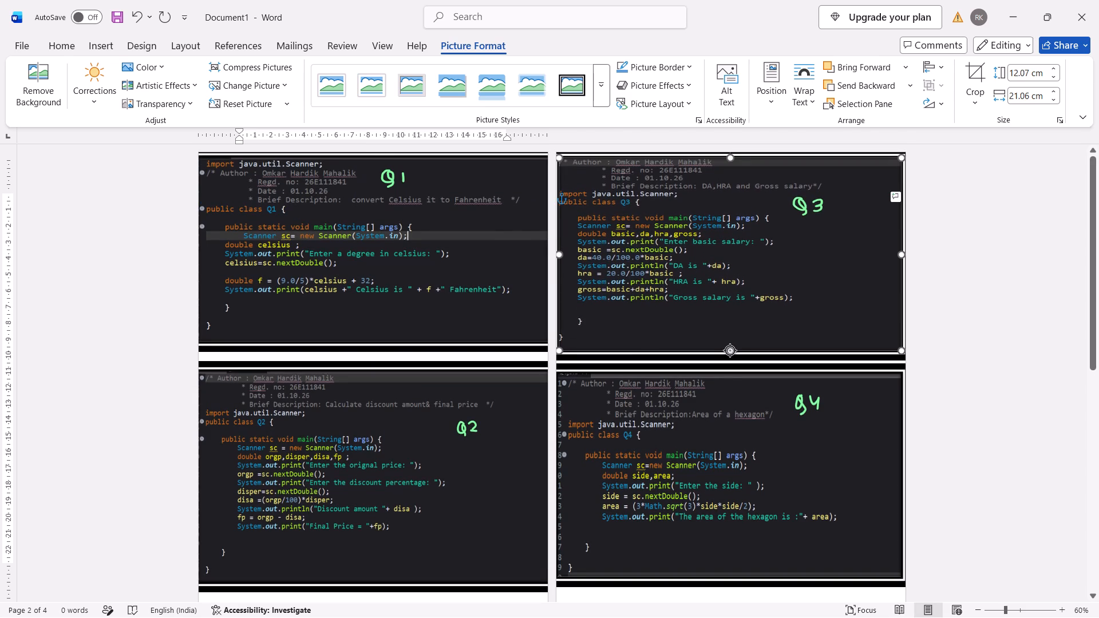
{"action": "left_click_drag", "start_coordinate": [730, 156], "coordinate": [730, 165]}
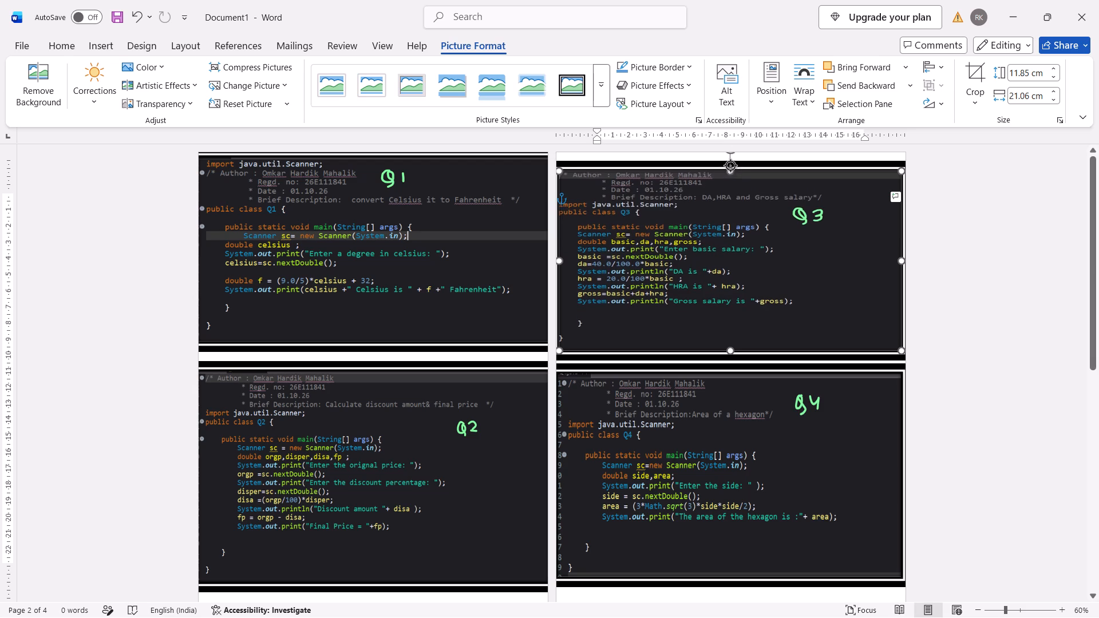
{"action": "left_click_drag", "start_coordinate": [730, 165], "coordinate": [730, 163]}
{"action": "left_click", "coordinate": [561, 259]}
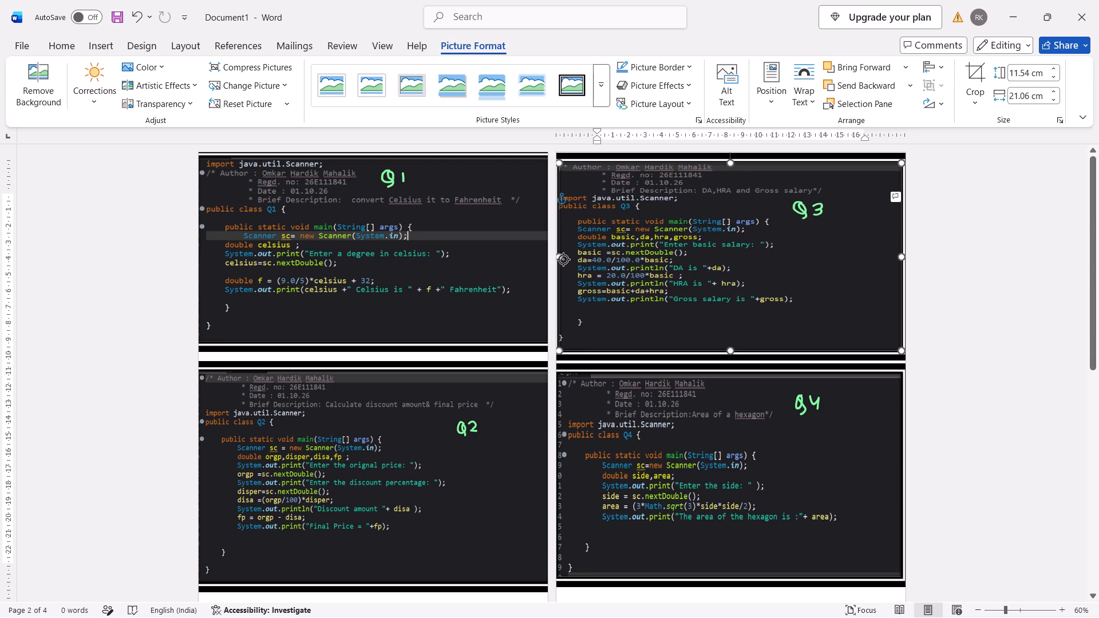
{"action": "left_click_drag", "start_coordinate": [902, 258], "coordinate": [897, 258]}
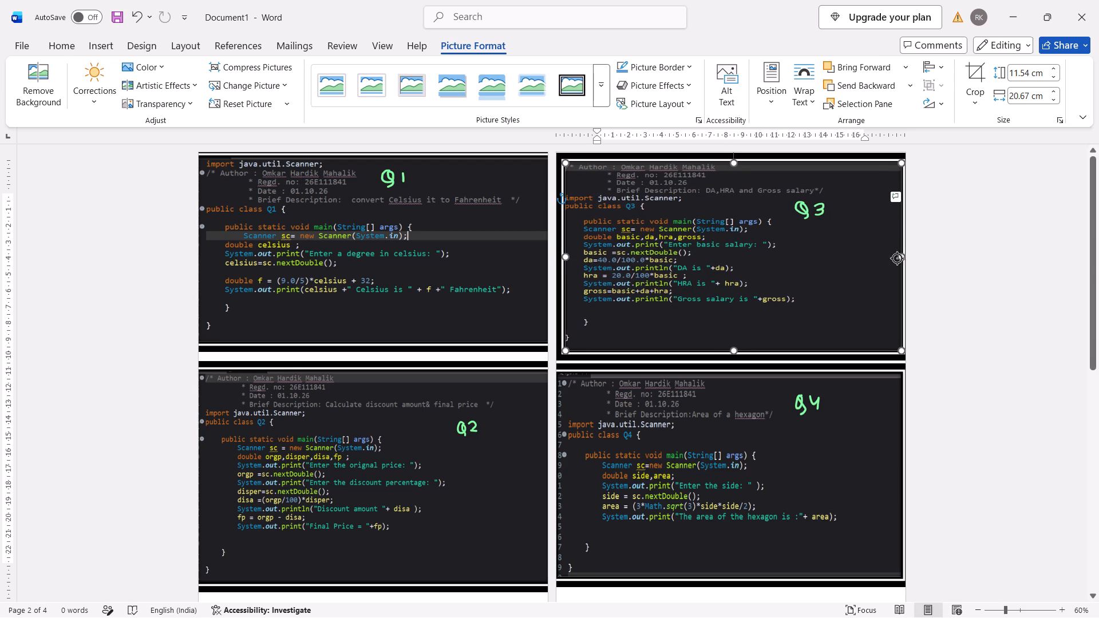
{"action": "left_click_drag", "start_coordinate": [897, 258], "coordinate": [896, 258]}
Narrow the Q1 screenshot to about 20.25 cm, lower its top edge and extend its bottom edge towards Q2, keeping the frame on the page.
{"action": "left_click", "coordinate": [533, 258]}
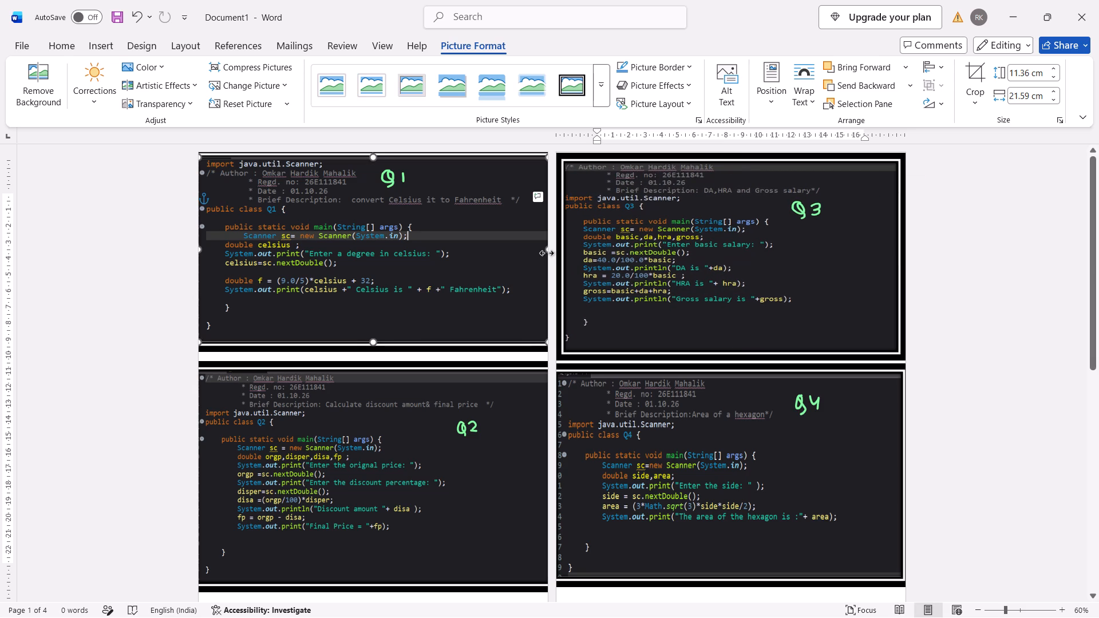
{"action": "left_click_drag", "start_coordinate": [548, 252], "coordinate": [539, 255]}
{"action": "left_click_drag", "start_coordinate": [200, 252], "coordinate": [207, 251]}
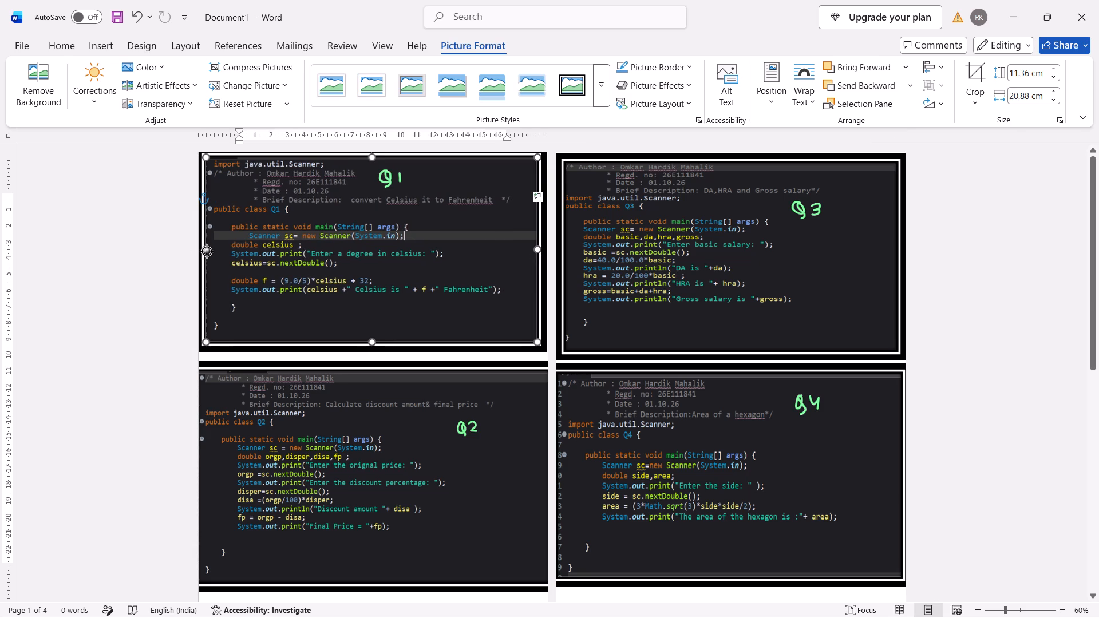
{"action": "left_click_drag", "start_coordinate": [207, 251], "coordinate": [208, 252]}
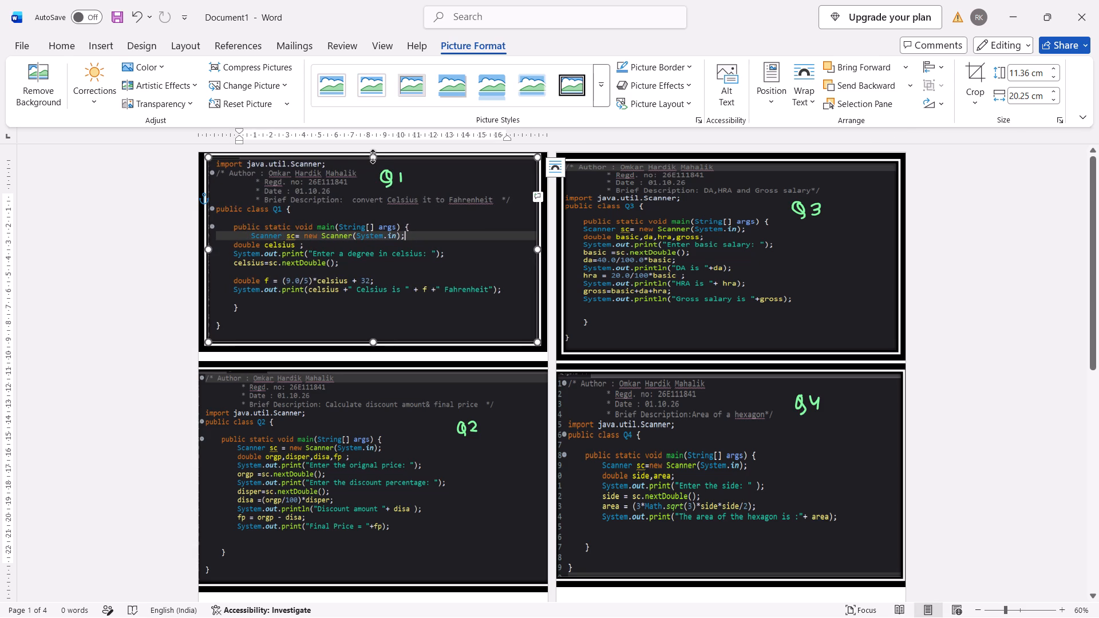
{"action": "left_click_drag", "start_coordinate": [373, 156], "coordinate": [373, 161]}
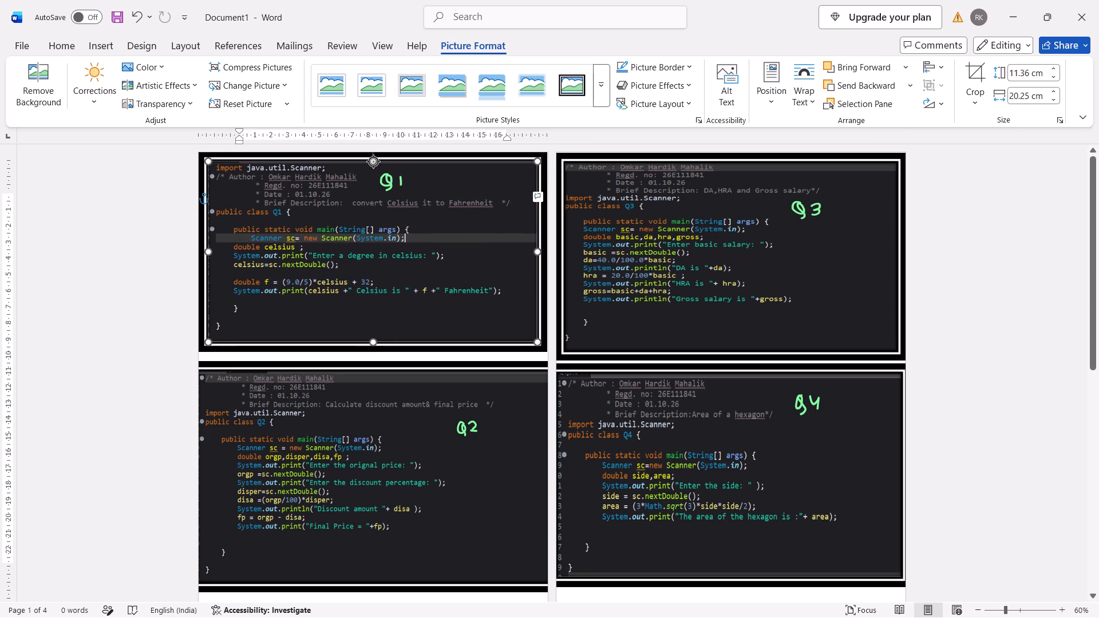
{"action": "left_click_drag", "start_coordinate": [373, 161], "coordinate": [373, 163]}
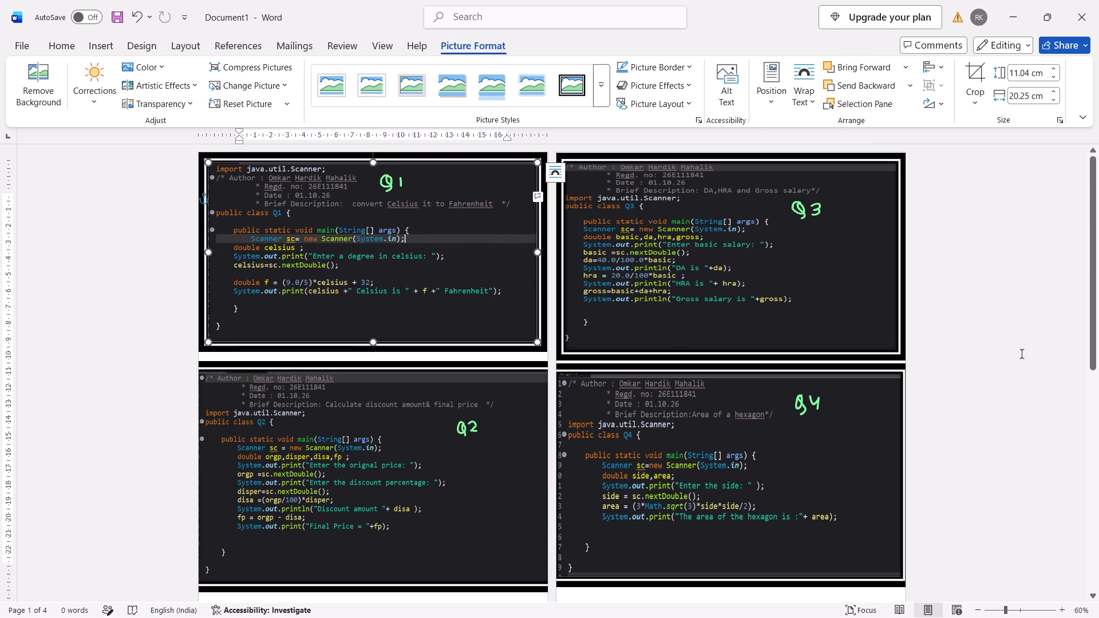
{"action": "left_click", "coordinate": [1022, 354]}
{"action": "left_click", "coordinate": [343, 315]}
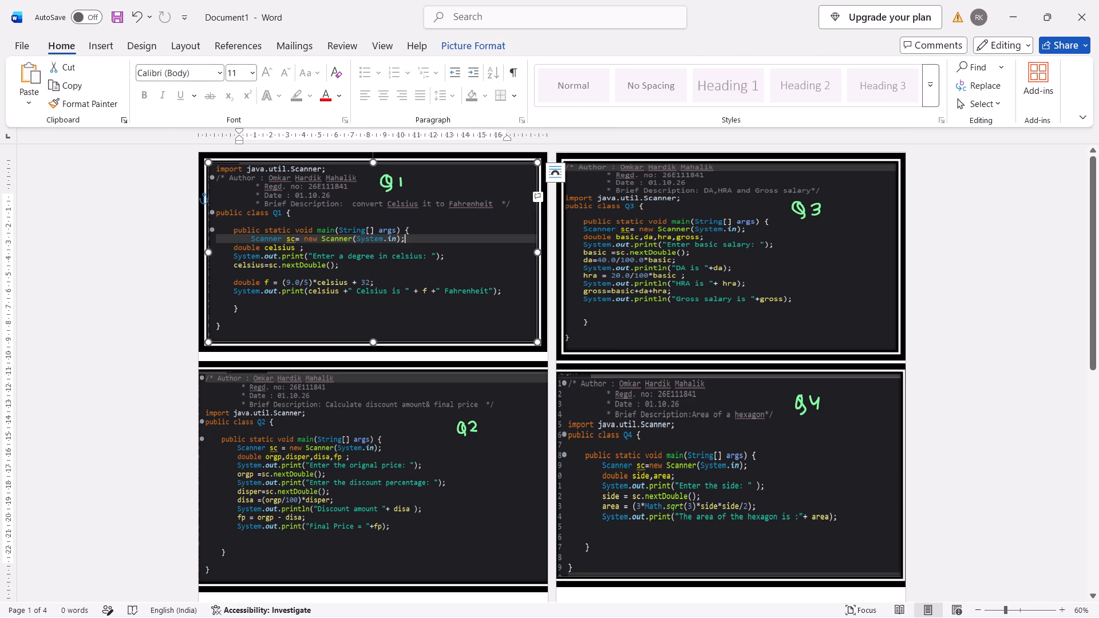
{"action": "left_click_drag", "start_coordinate": [373, 342], "coordinate": [371, 350]}
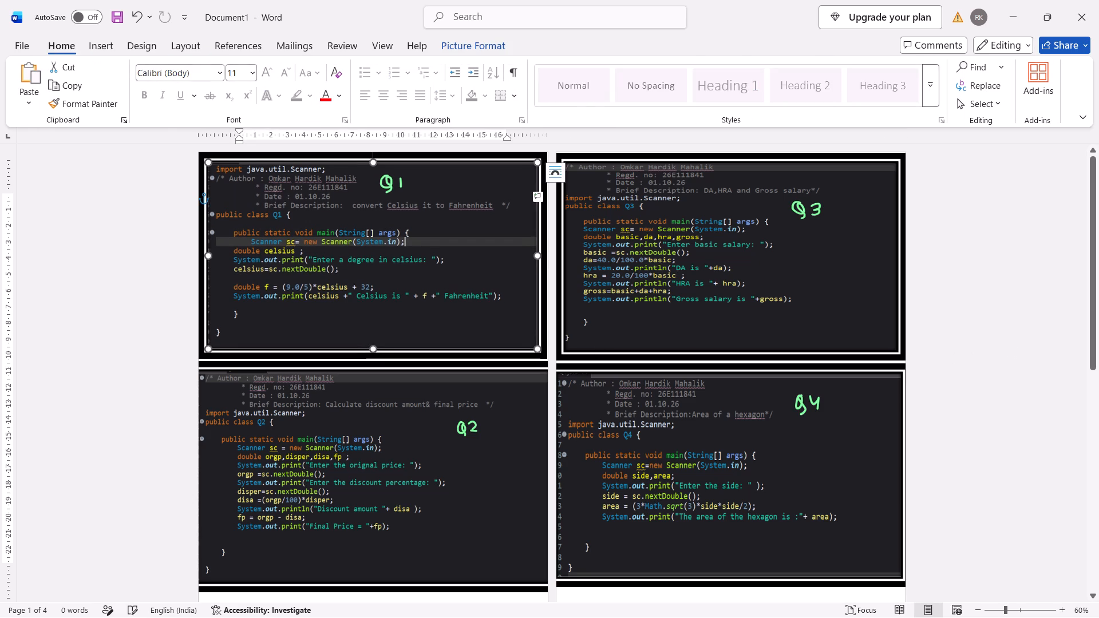
Raise the bottom edge of the Q5 screenshot slightly to make room for the frames between Q5 and Q6.
{"action": "scroll", "coordinate": [1002, 363], "scroll_direction": "down", "scroll_amount": 4}
{"action": "scroll", "coordinate": [946, 356], "scroll_direction": "down", "scroll_amount": 1}
{"action": "left_click", "coordinate": [411, 295]}
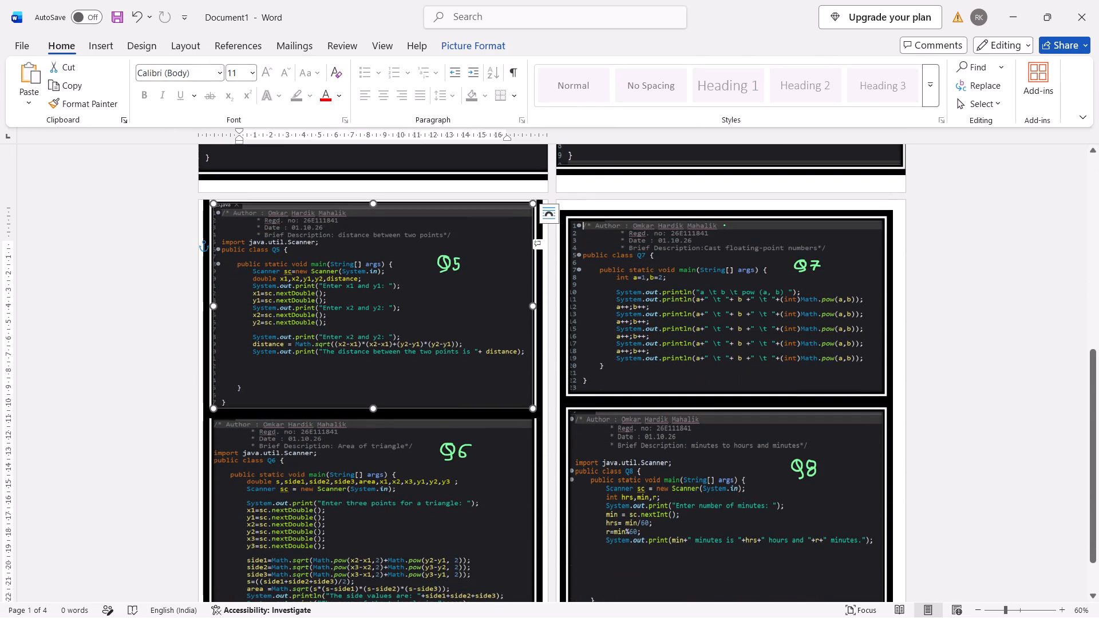
{"action": "left_click", "coordinate": [430, 293]}
{"action": "left_click_drag", "start_coordinate": [374, 410], "coordinate": [374, 404]}
Move the Q8 screenshot slightly down page four to leave a thin gap between its frame and Q7's.
{"action": "scroll", "coordinate": [369, 456], "scroll_direction": "down", "scroll_amount": 4}
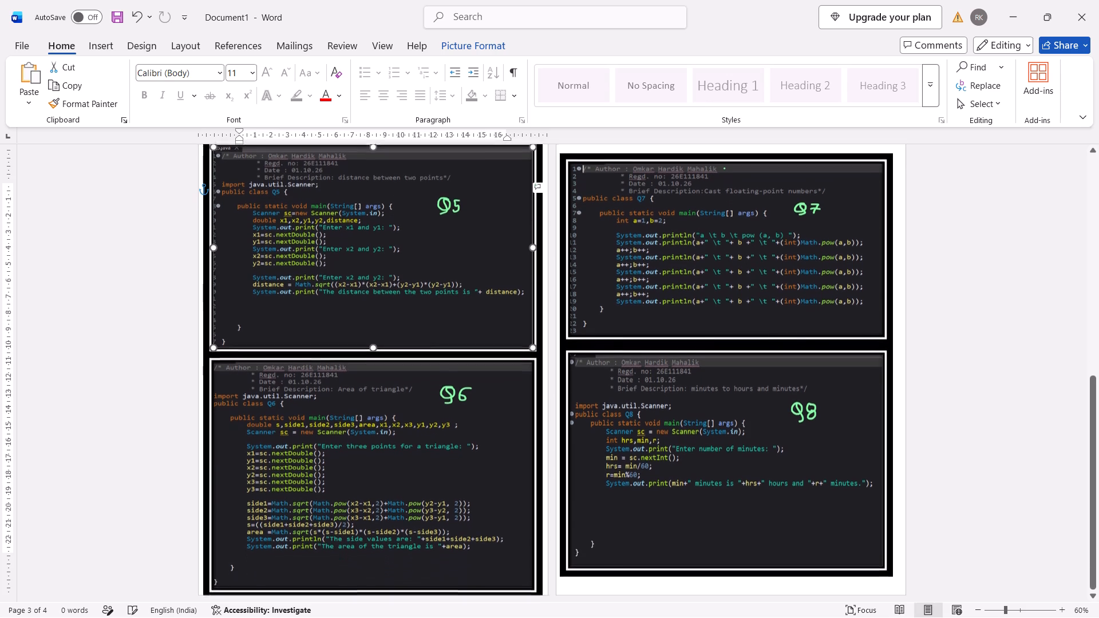
{"action": "scroll", "coordinate": [369, 456], "scroll_direction": "down", "scroll_amount": 2}
{"action": "left_click", "coordinate": [745, 455]}
{"action": "scroll", "coordinate": [959, 443], "scroll_direction": "down", "scroll_amount": 2}
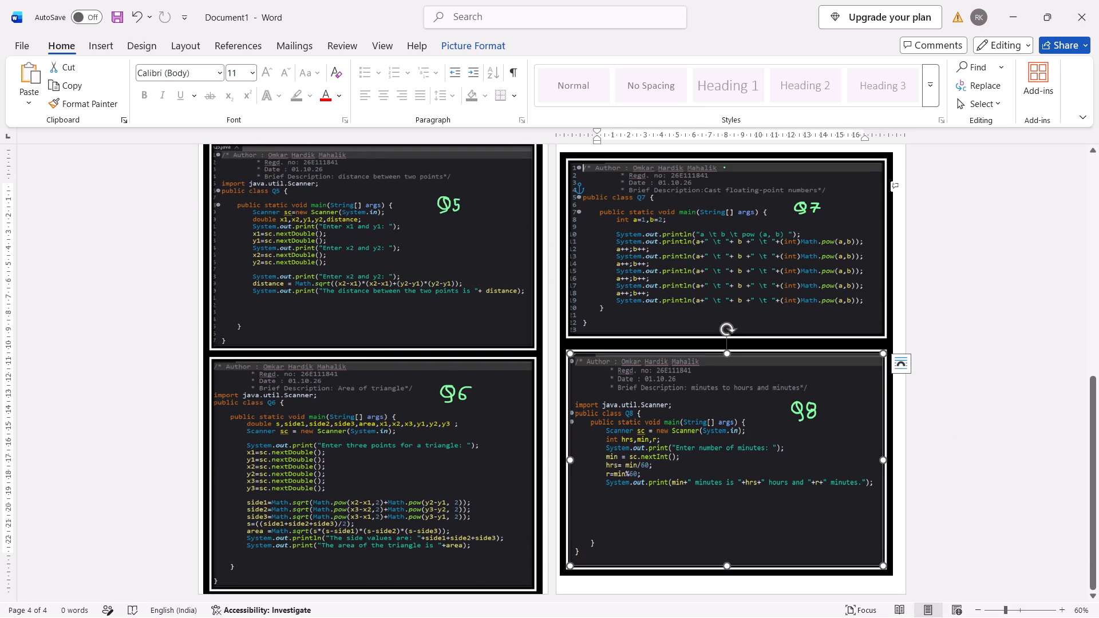
{"action": "left_click_drag", "start_coordinate": [693, 442], "coordinate": [693, 451]}
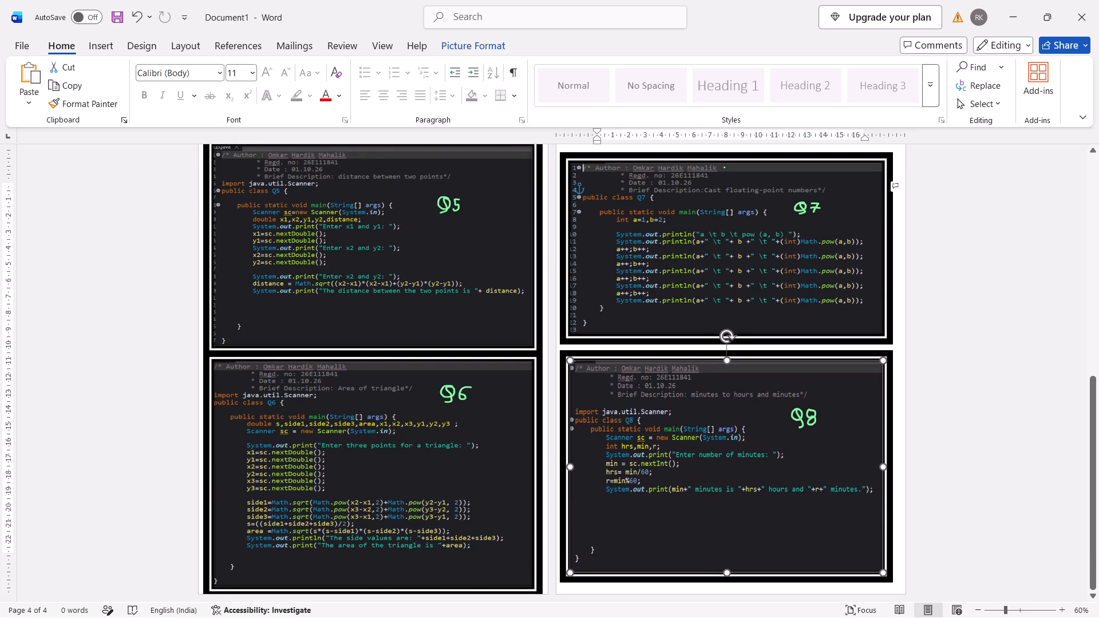
{"action": "left_click_drag", "start_coordinate": [693, 451], "coordinate": [693, 450]}
Stretch the Q7 screenshot's top edge up to page four's top, keeping its width aligned with Q8.
{"action": "scroll", "coordinate": [812, 248], "scroll_direction": "up", "scroll_amount": 2}
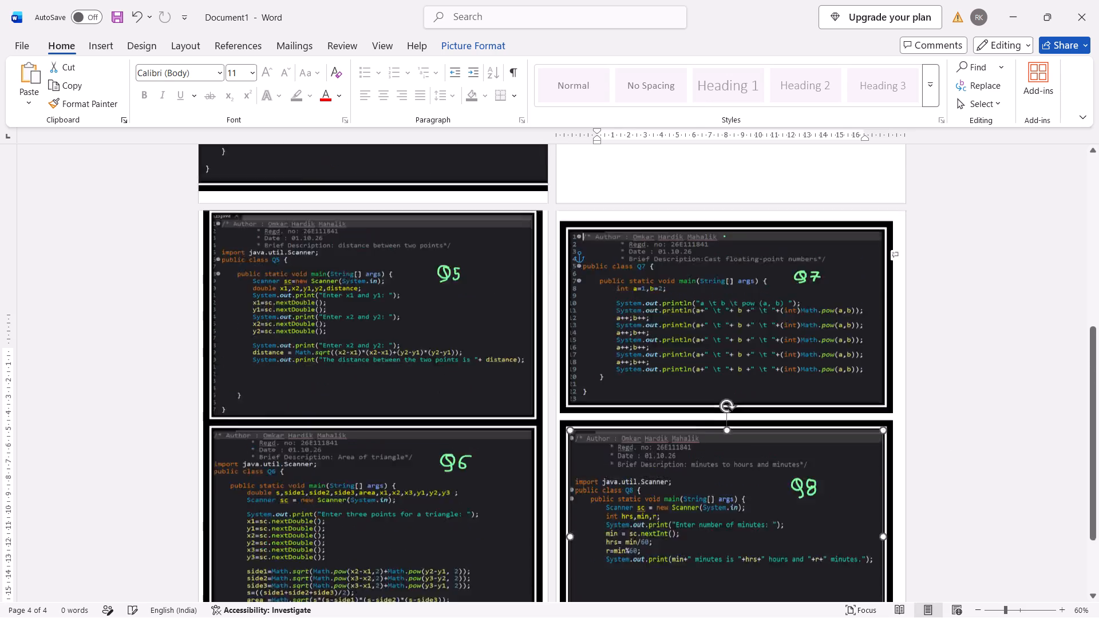
{"action": "left_click", "coordinate": [703, 374]}
{"action": "left_click_drag", "start_coordinate": [572, 327], "coordinate": [566, 318]}
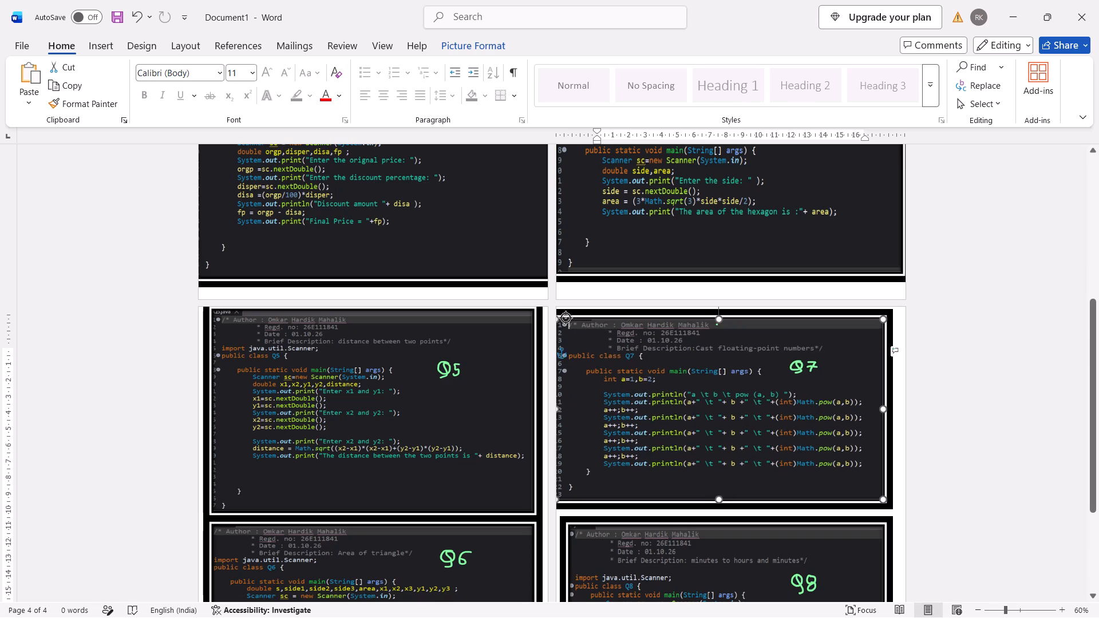
{"action": "left_click_drag", "start_coordinate": [566, 318], "coordinate": [581, 328]}
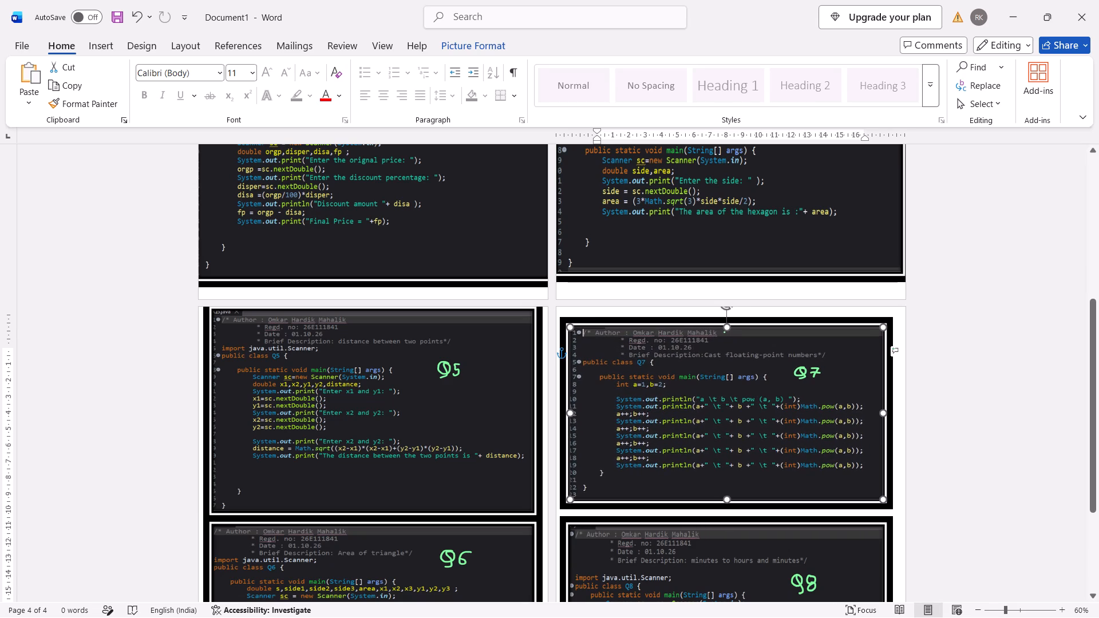
{"action": "left_click_drag", "start_coordinate": [726, 327], "coordinate": [726, 315]}
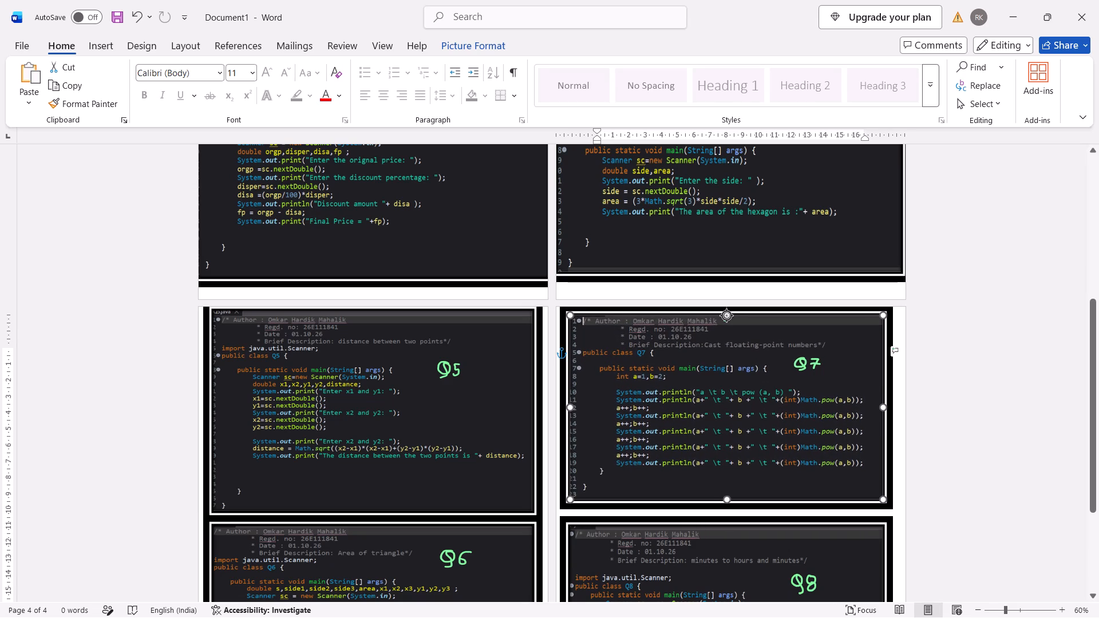
{"action": "left_click_drag", "start_coordinate": [726, 315], "coordinate": [726, 319]}
{"action": "left_click", "coordinate": [741, 410]}
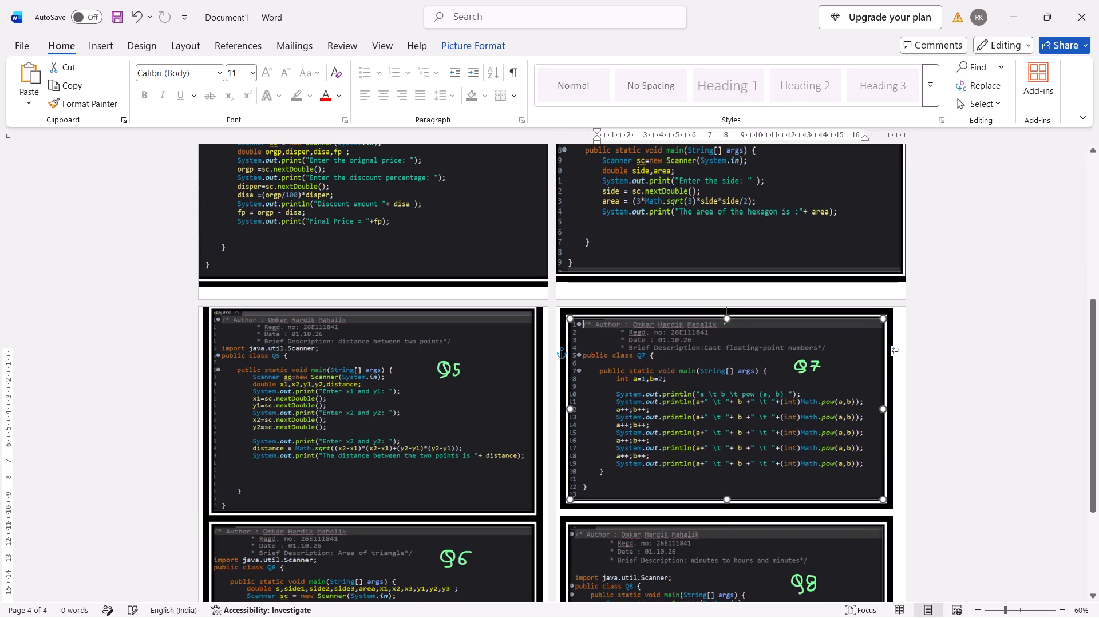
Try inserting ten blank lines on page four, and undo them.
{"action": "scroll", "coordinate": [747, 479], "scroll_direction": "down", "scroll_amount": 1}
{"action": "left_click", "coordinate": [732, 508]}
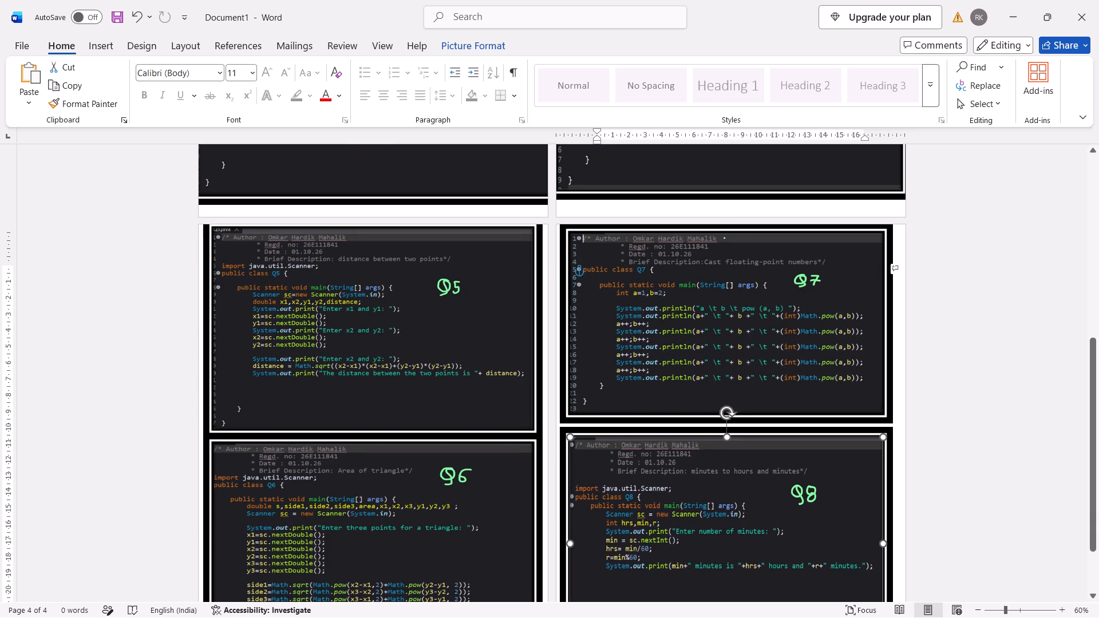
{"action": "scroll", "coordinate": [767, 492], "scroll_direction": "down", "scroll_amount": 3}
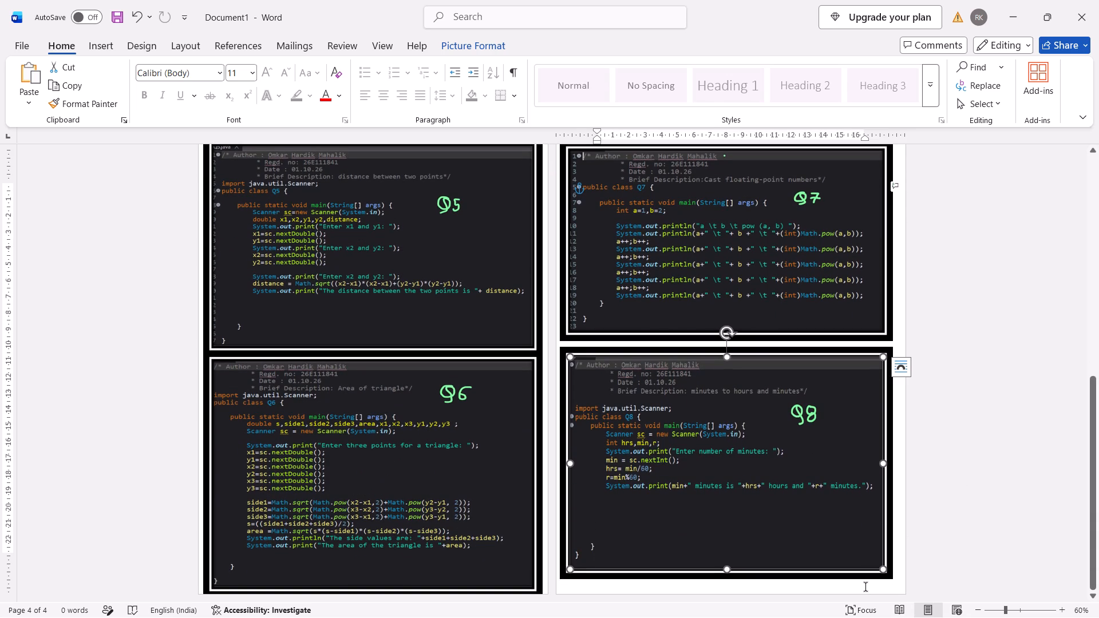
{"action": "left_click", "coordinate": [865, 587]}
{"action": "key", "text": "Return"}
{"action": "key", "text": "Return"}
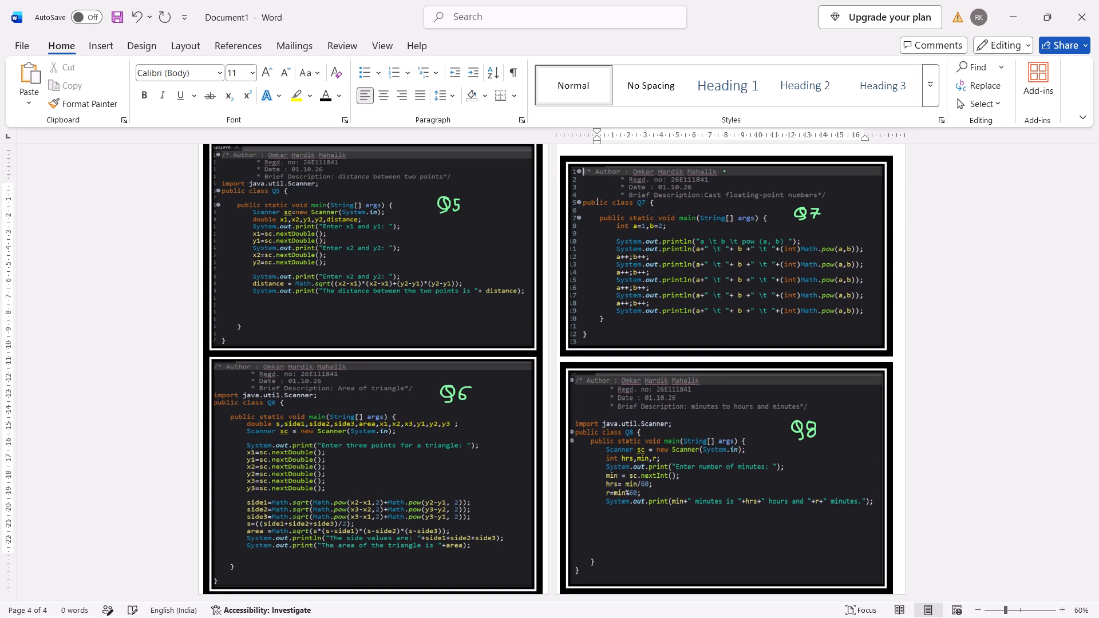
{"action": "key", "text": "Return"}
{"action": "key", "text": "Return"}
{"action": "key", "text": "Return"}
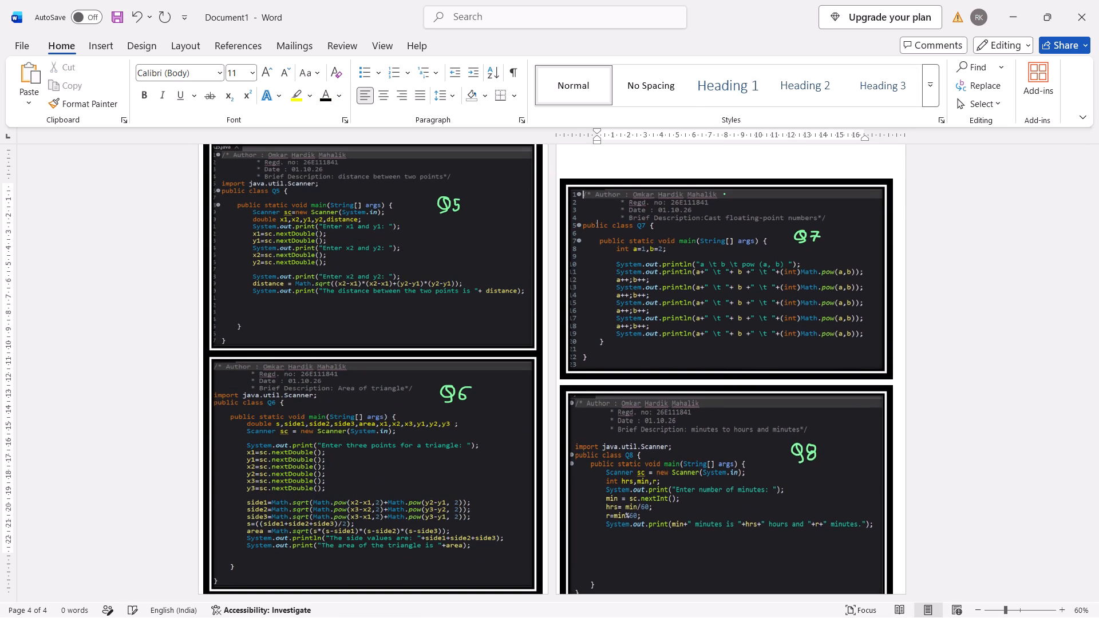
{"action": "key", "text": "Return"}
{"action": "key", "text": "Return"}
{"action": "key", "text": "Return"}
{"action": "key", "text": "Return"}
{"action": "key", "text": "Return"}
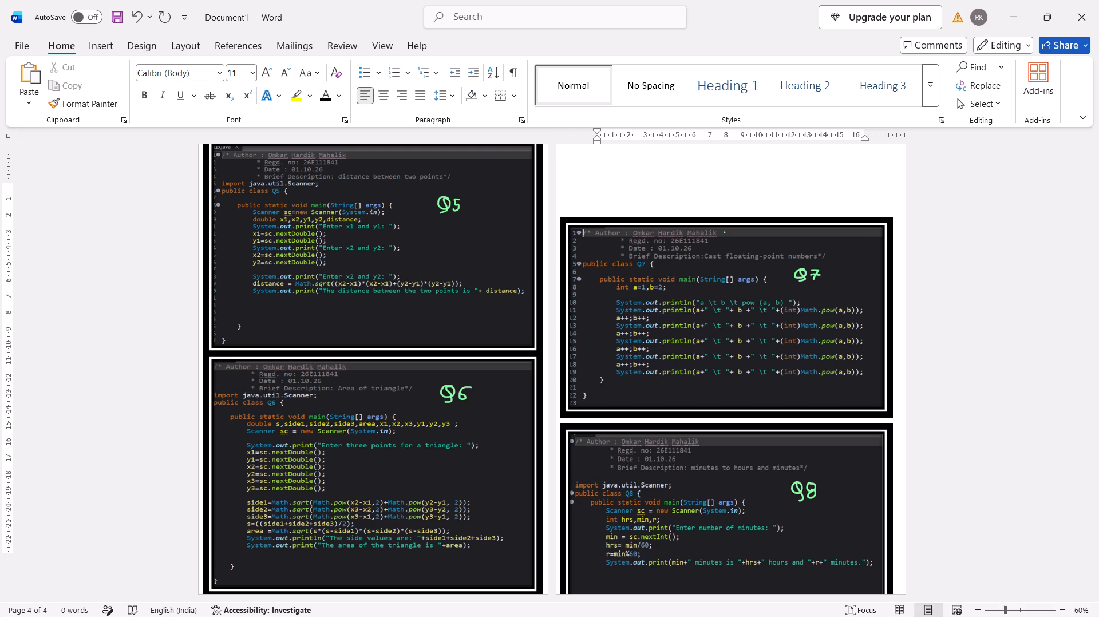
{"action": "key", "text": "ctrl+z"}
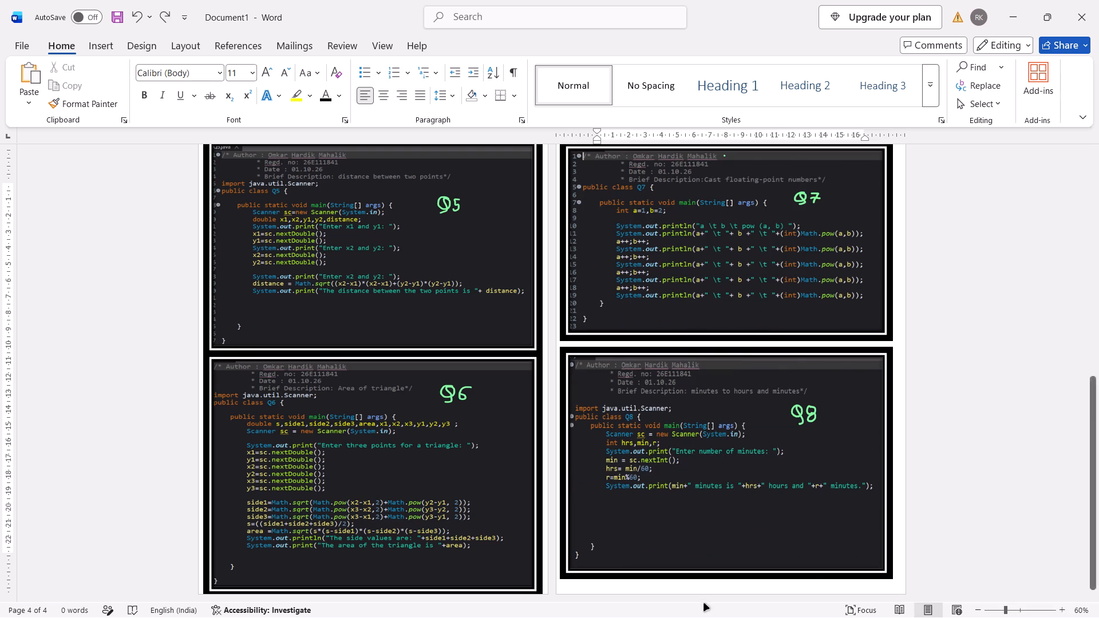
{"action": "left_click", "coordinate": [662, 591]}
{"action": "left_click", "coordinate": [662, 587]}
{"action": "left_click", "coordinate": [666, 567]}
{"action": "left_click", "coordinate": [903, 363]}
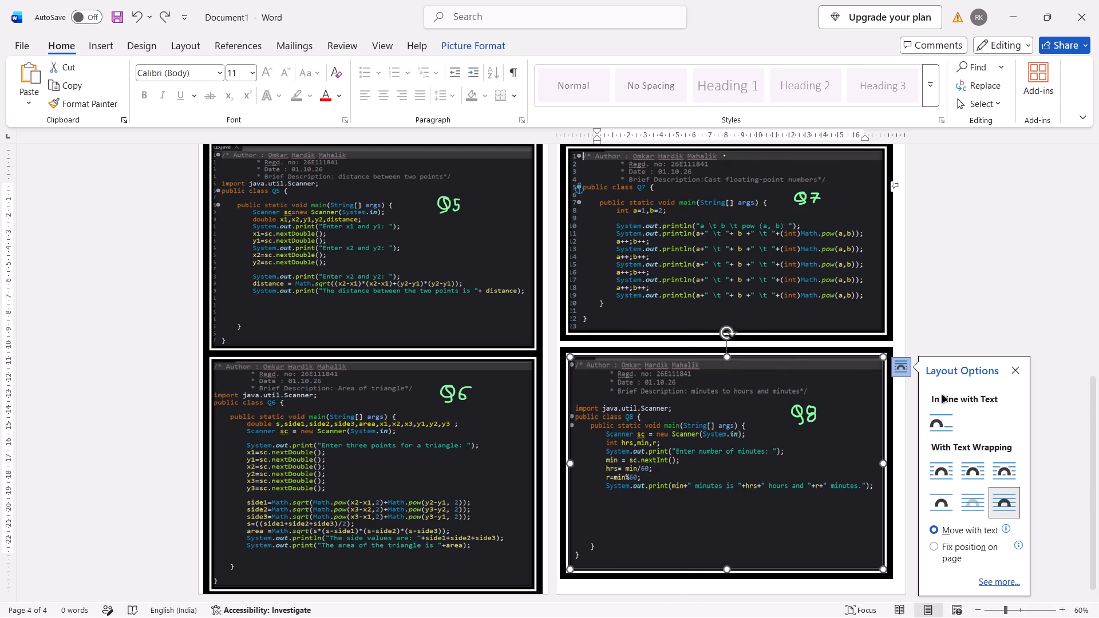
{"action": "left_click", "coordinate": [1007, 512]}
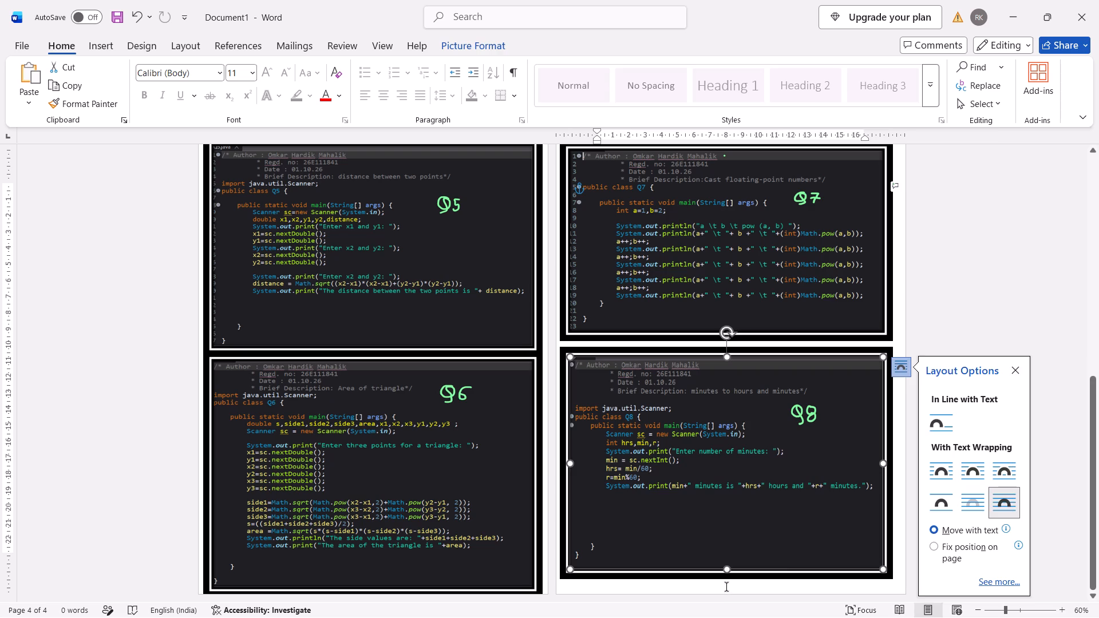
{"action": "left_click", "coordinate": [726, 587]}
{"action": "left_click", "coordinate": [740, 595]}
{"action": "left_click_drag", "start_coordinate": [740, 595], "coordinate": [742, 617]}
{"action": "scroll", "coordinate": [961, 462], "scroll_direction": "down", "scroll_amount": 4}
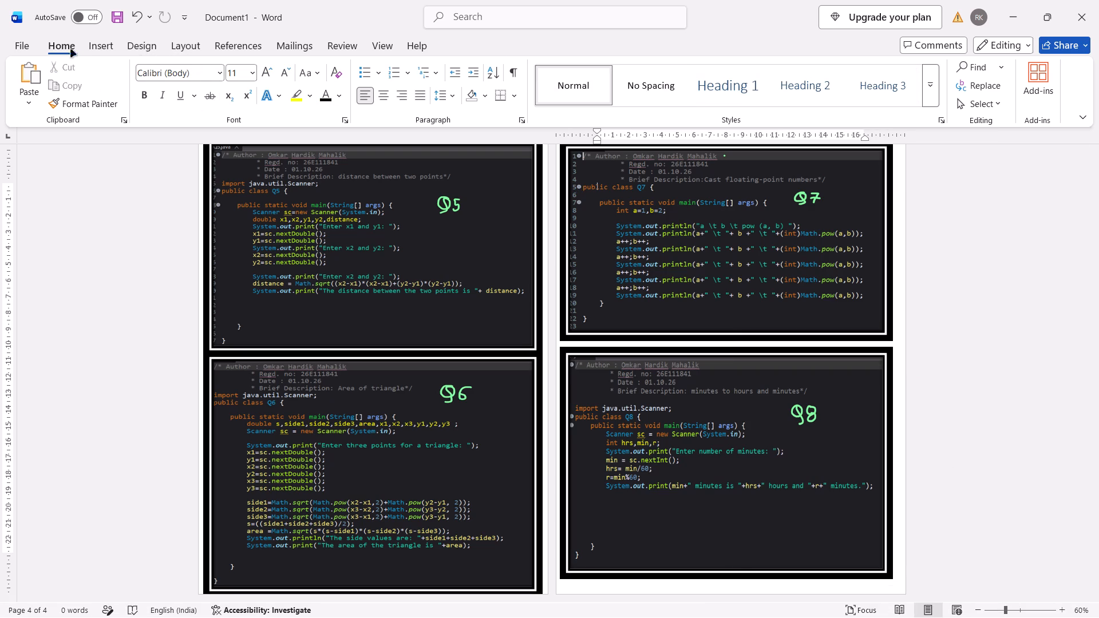
Insert a blank page to give the document a fifth page.
{"action": "left_click", "coordinate": [96, 46]}
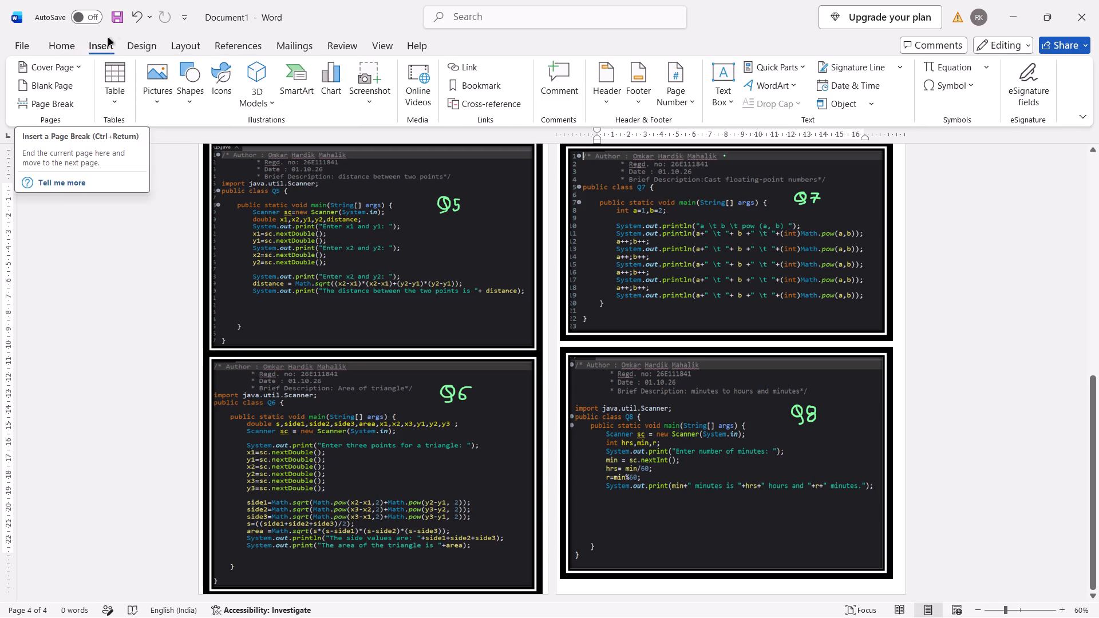
{"action": "left_click", "coordinate": [52, 84]}
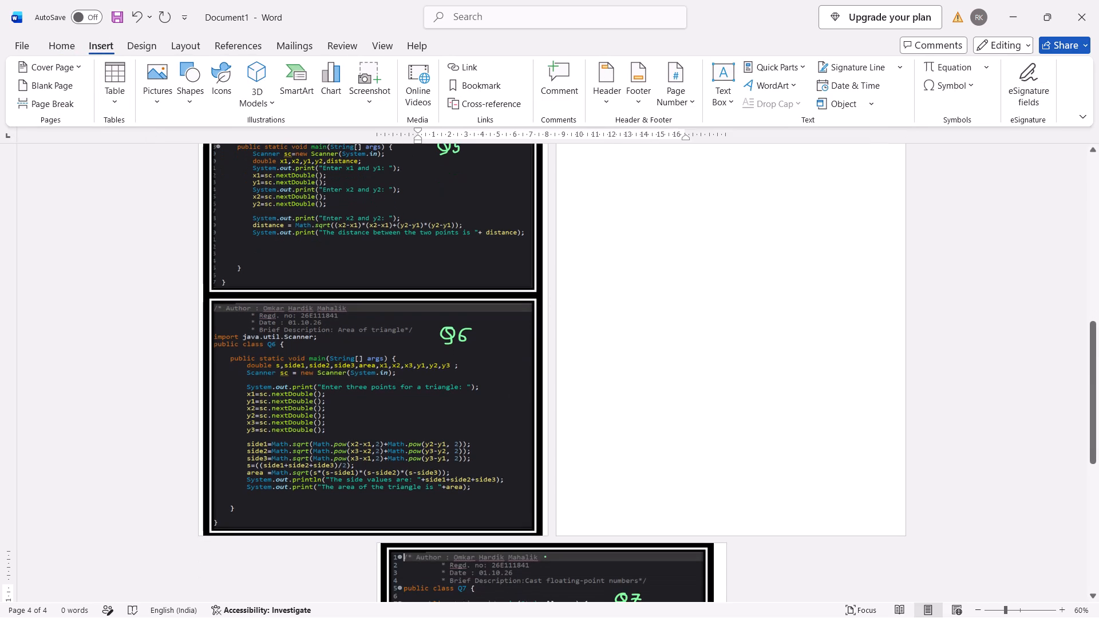
Move the displaced Q7 screenshot back to the top of page four, beside Q5.
{"action": "scroll", "coordinate": [571, 558], "scroll_direction": "down", "scroll_amount": 5}
{"action": "scroll", "coordinate": [567, 533], "scroll_direction": "up", "scroll_amount": 3}
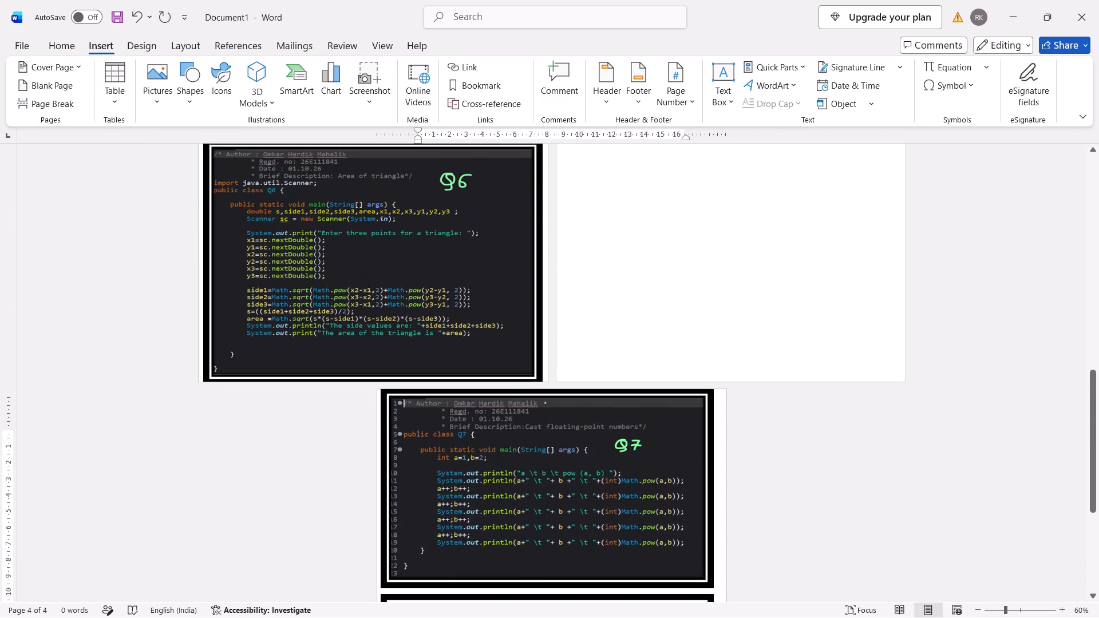
{"action": "left_click_drag", "start_coordinate": [495, 494], "coordinate": [652, 213]}
{"action": "scroll", "coordinate": [851, 399], "scroll_direction": "up", "scroll_amount": 5}
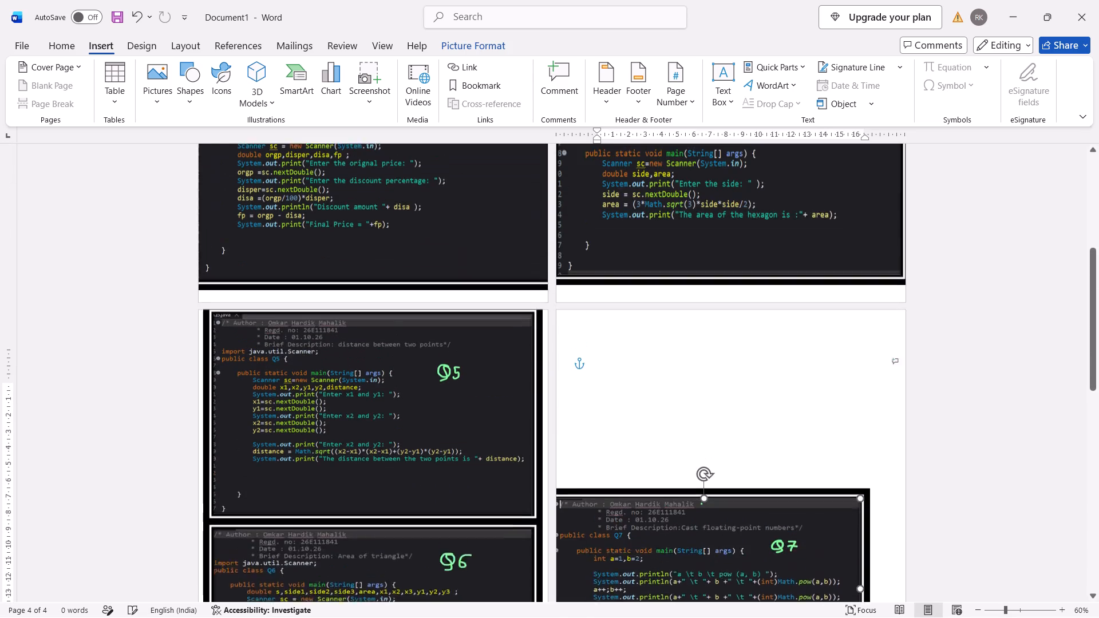
{"action": "left_click_drag", "start_coordinate": [715, 560], "coordinate": [738, 383]}
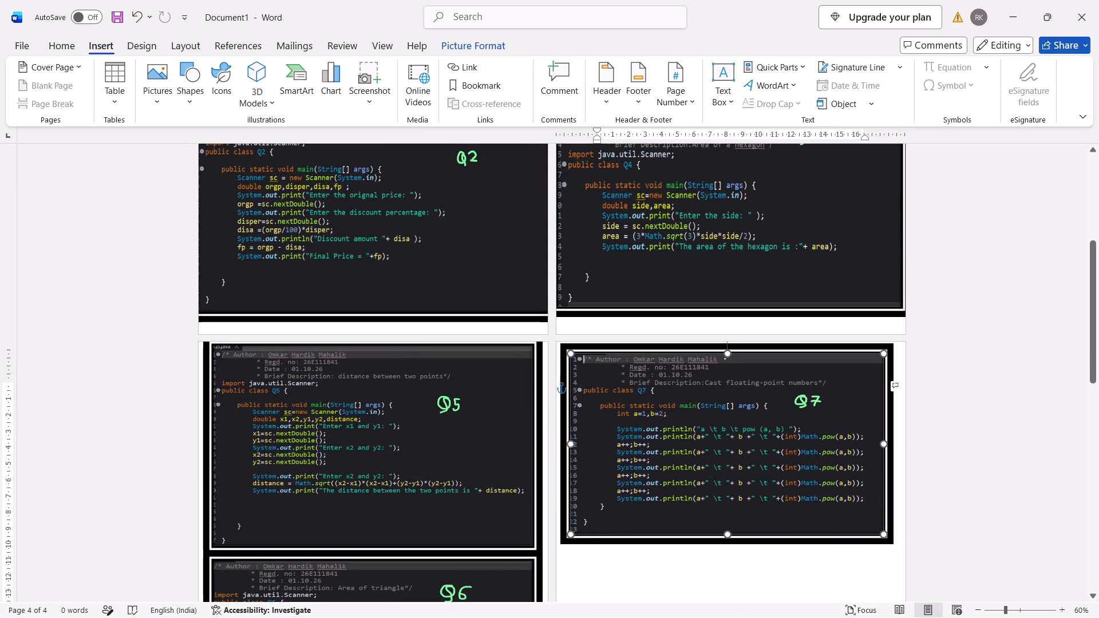
{"action": "left_click_drag", "start_coordinate": [738, 383], "coordinate": [738, 384]}
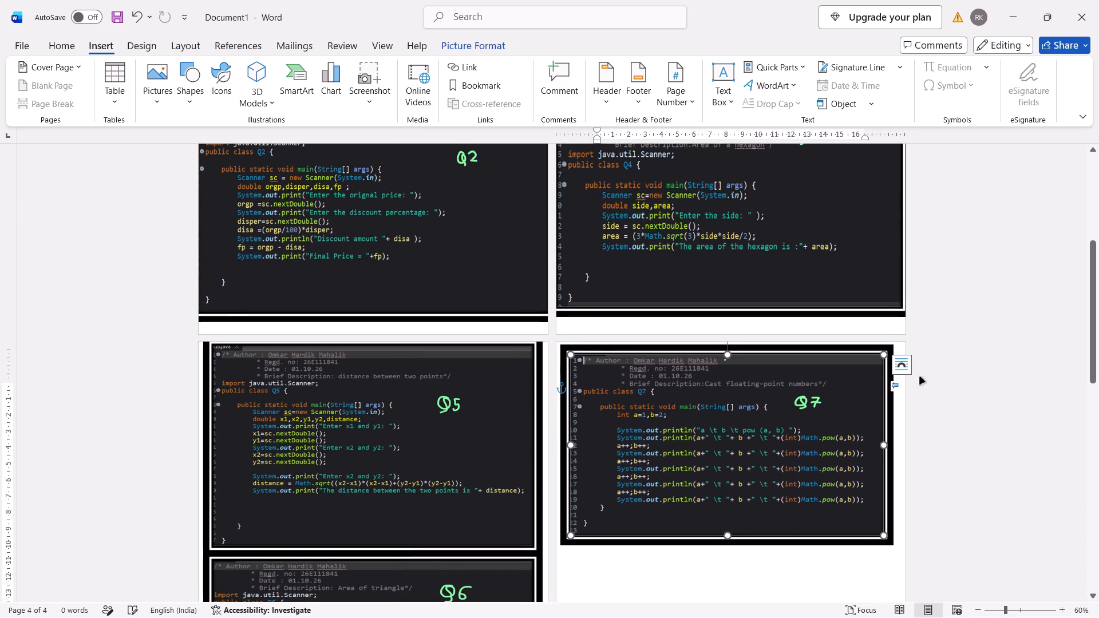
Move the Q8 screenshot back onto page four, aligned under Q7 with a thin gap between their frames.
{"action": "scroll", "coordinate": [920, 377], "scroll_direction": "down", "scroll_amount": 5}
{"action": "left_click_drag", "start_coordinate": [587, 600], "coordinate": [682, 260]}
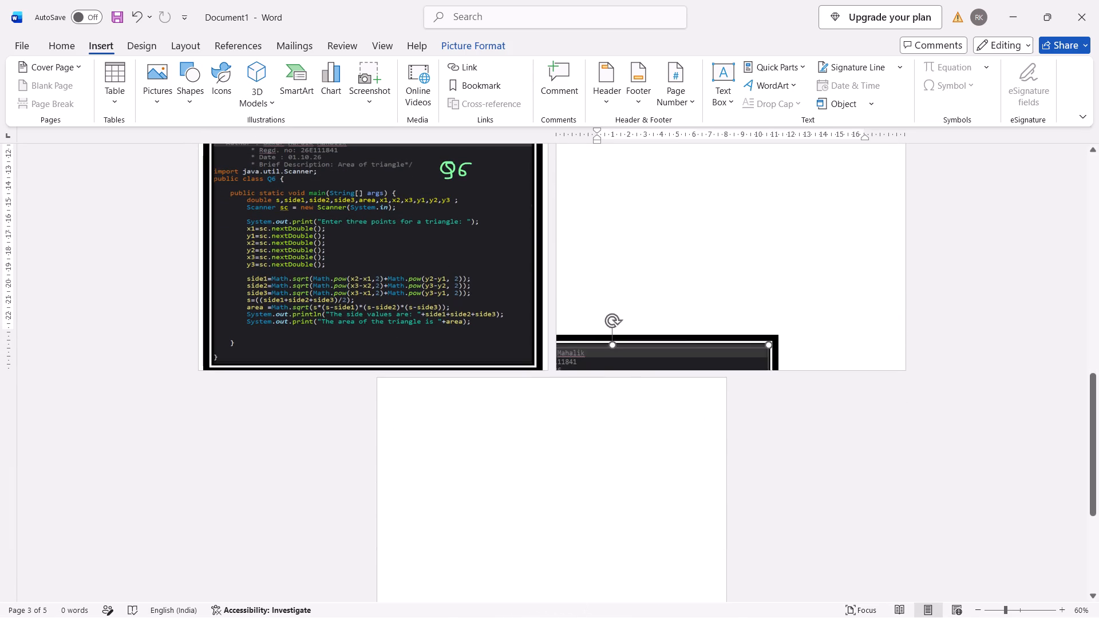
{"action": "left_click_drag", "start_coordinate": [682, 260], "coordinate": [790, 161]}
{"action": "scroll", "coordinate": [959, 330], "scroll_direction": "up", "scroll_amount": 3}
{"action": "left_click_drag", "start_coordinate": [803, 498], "coordinate": [766, 471]}
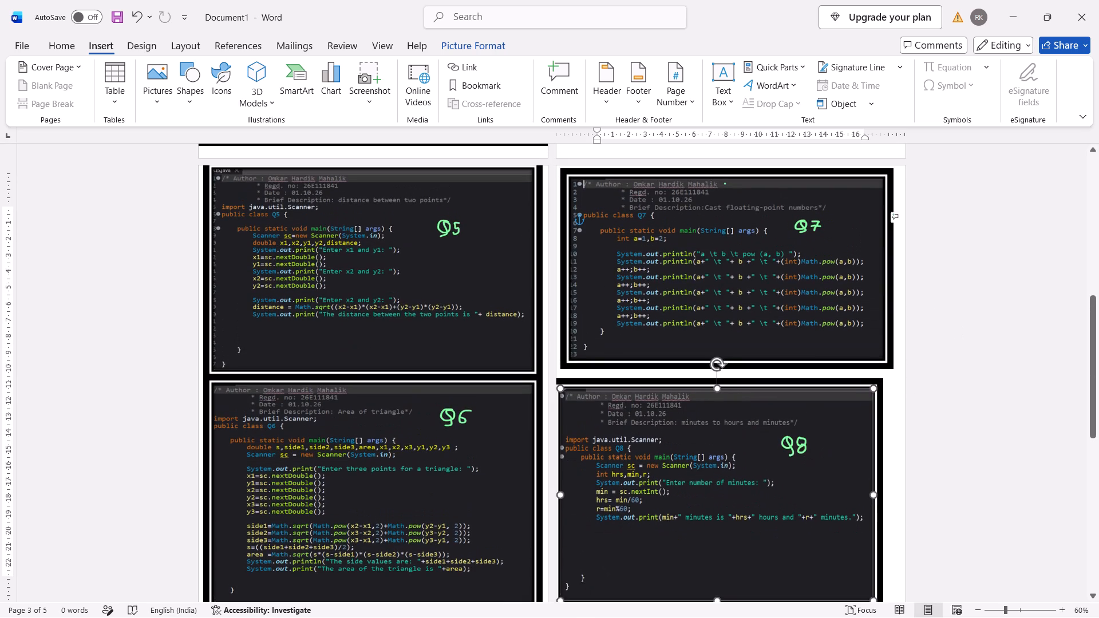
{"action": "left_click_drag", "start_coordinate": [766, 471], "coordinate": [782, 469]}
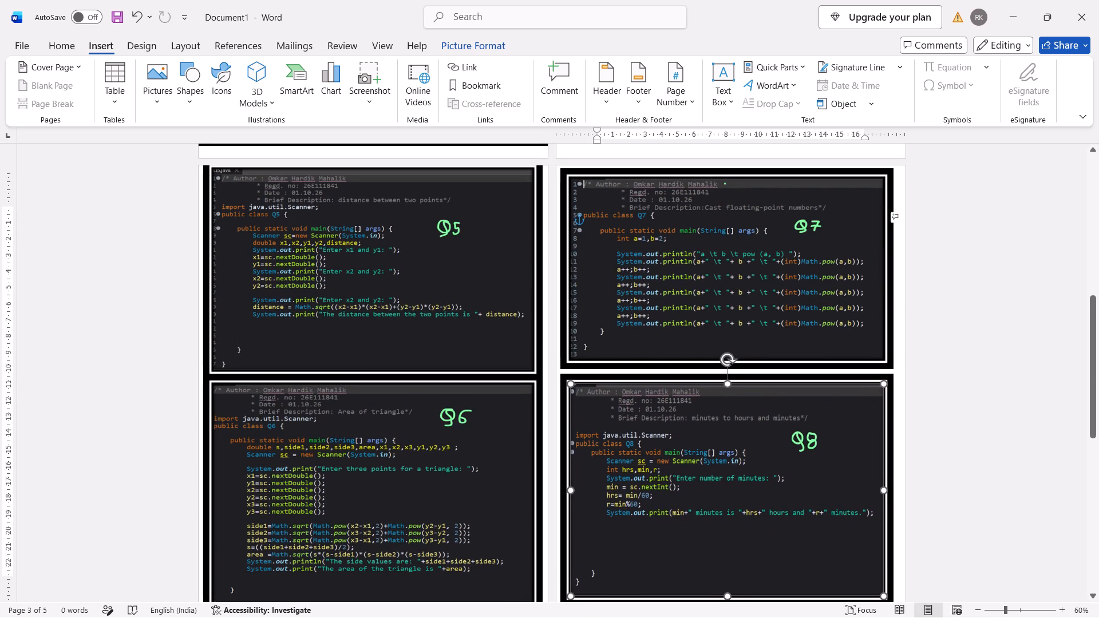
{"action": "left_click_drag", "start_coordinate": [782, 469], "coordinate": [782, 470]}
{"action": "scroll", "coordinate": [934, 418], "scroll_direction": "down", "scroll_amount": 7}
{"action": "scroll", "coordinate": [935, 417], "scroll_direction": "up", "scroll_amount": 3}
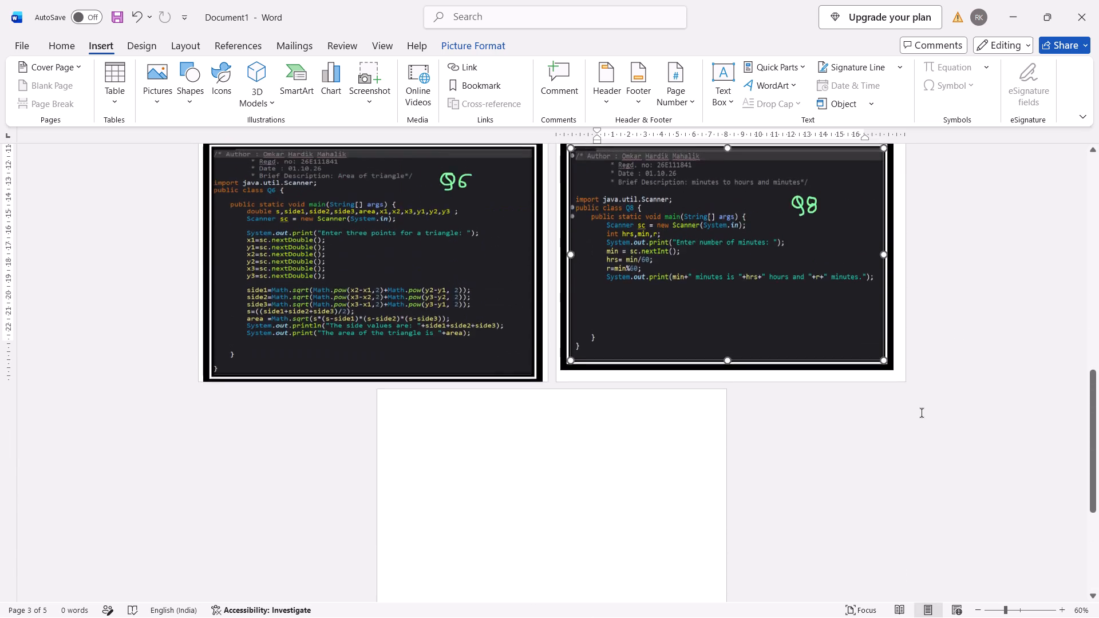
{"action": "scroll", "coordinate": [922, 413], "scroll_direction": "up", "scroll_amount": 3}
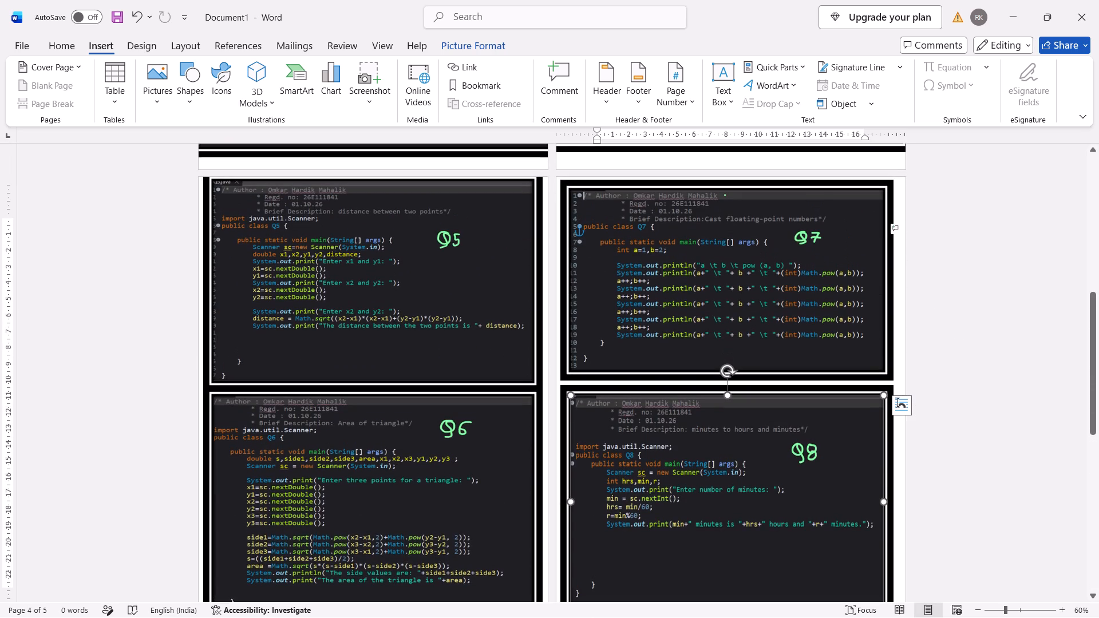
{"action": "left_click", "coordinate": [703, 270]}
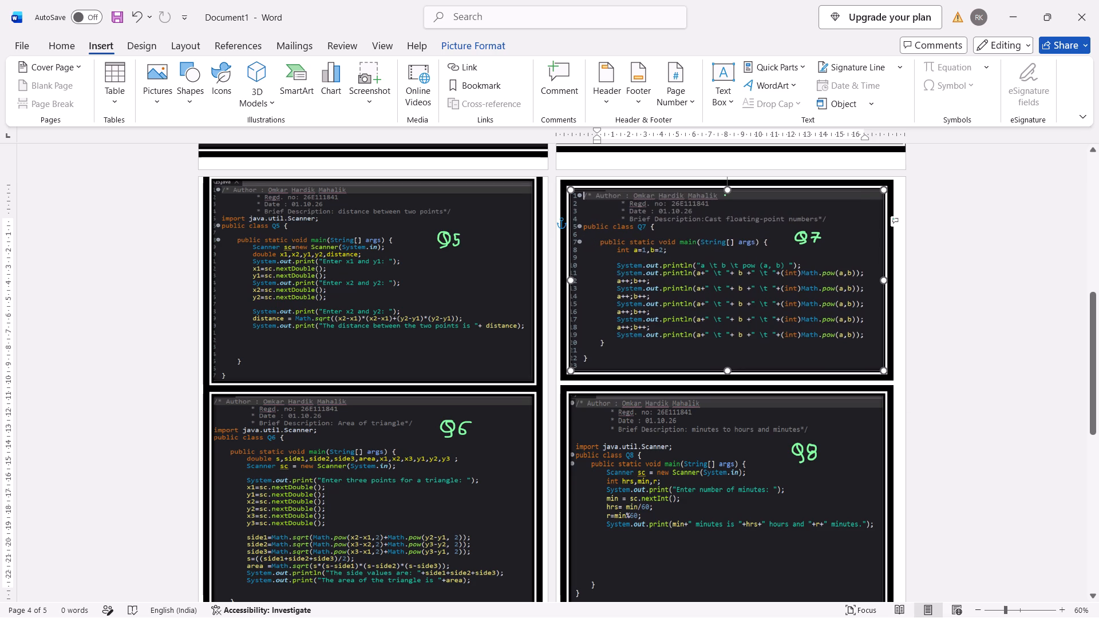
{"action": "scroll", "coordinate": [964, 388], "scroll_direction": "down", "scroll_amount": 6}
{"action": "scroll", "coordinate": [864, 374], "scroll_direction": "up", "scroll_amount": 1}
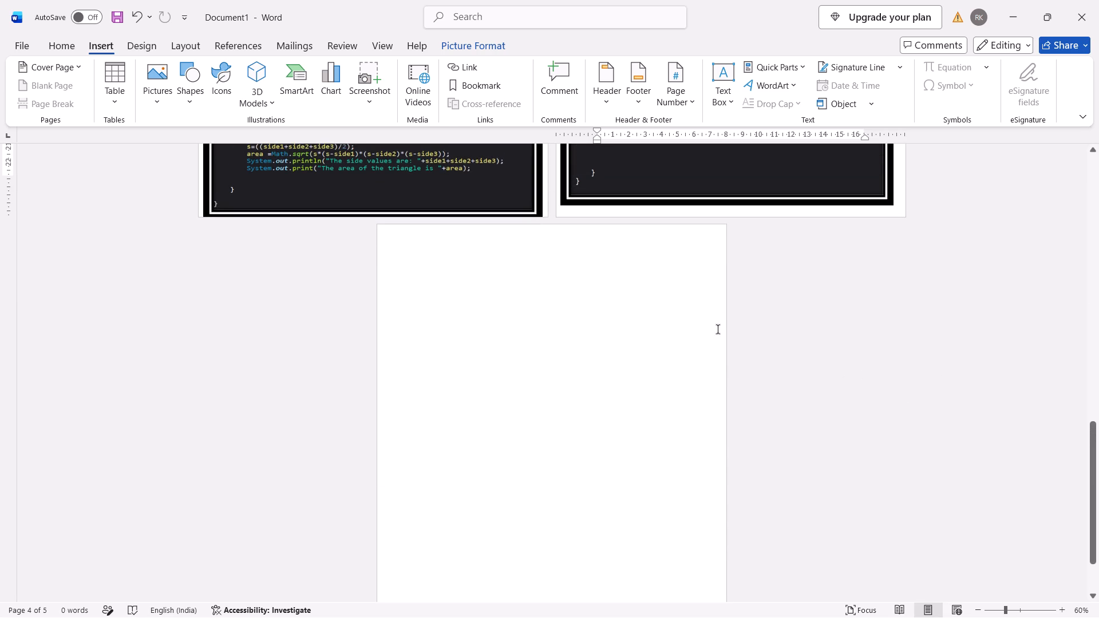
Switch to Eclipse and open Q9.java and Q10.java, leaving only those two files open.
{"action": "key", "text": "alt+Tab"}
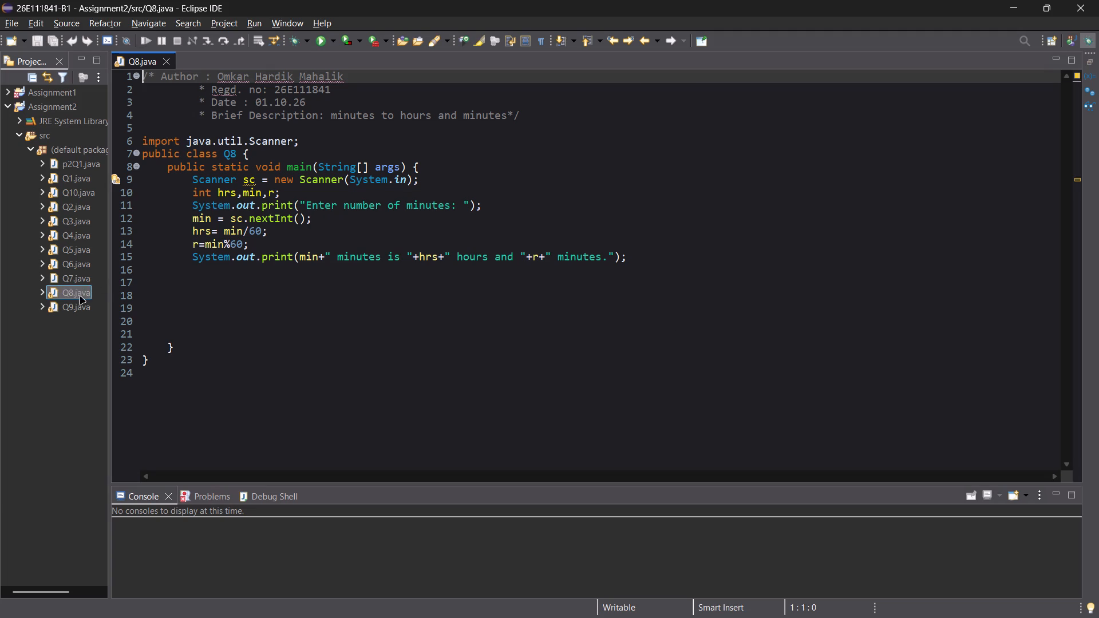
{"action": "double_click", "coordinate": [79, 302]}
{"action": "double_click", "coordinate": [76, 181]}
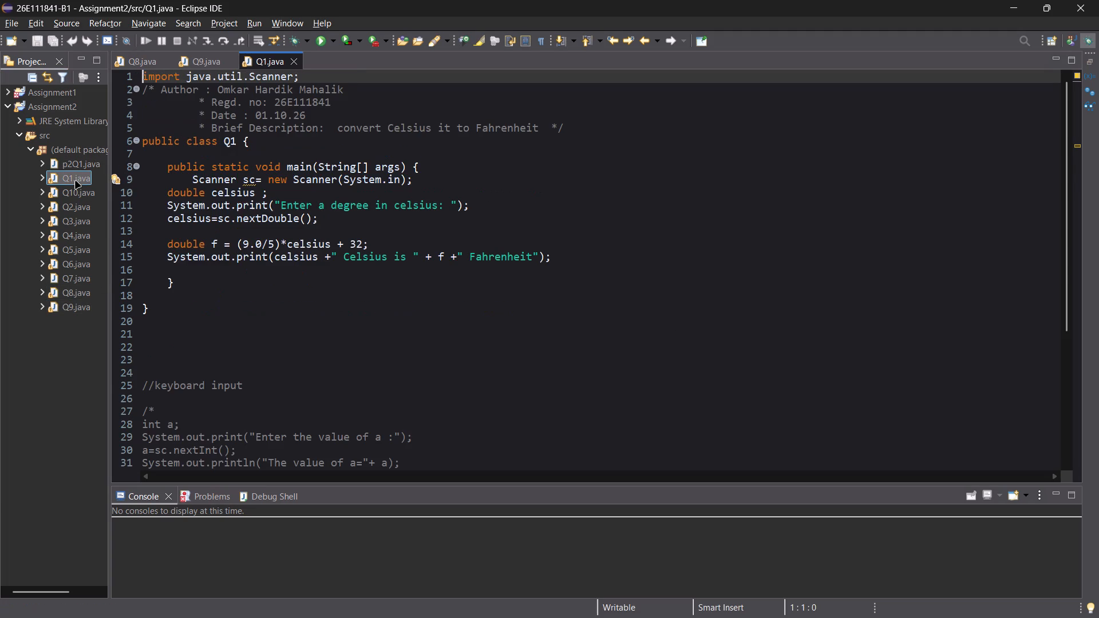
{"action": "double_click", "coordinate": [75, 193]}
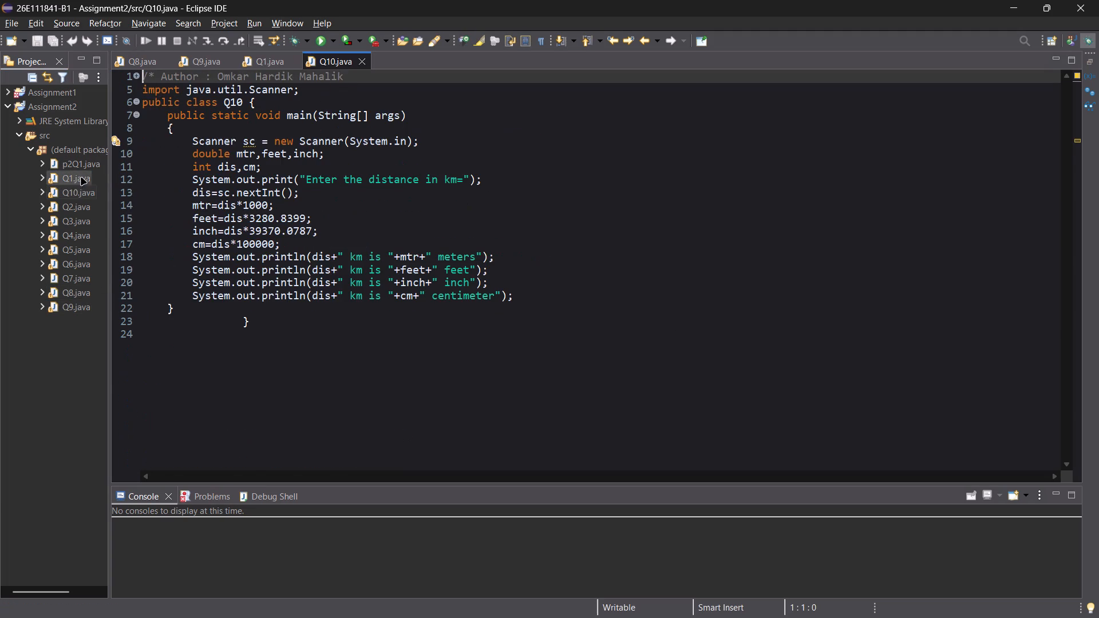
{"action": "middle_click", "coordinate": [270, 65]}
{"action": "middle_click", "coordinate": [129, 56]}
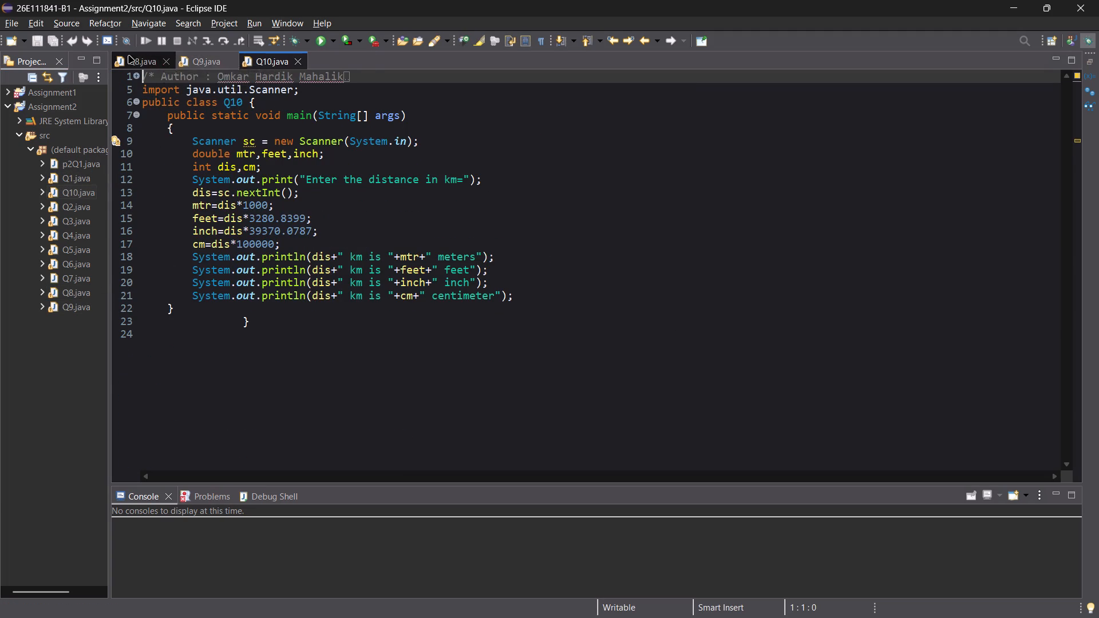
{"action": "left_click", "coordinate": [156, 70]}
{"action": "left_click", "coordinate": [156, 62]}
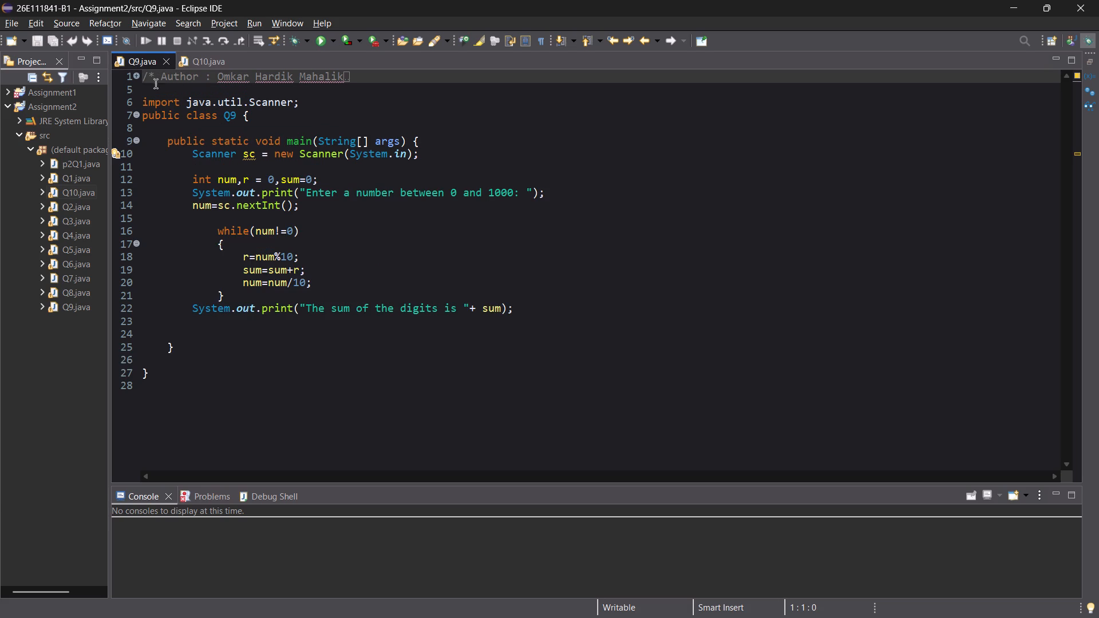
Expand the header comment in Q9.java and copy a screen snip of the whole Q9 program.
{"action": "left_click", "coordinate": [135, 76]}
{"action": "left_click", "coordinate": [481, 145]}
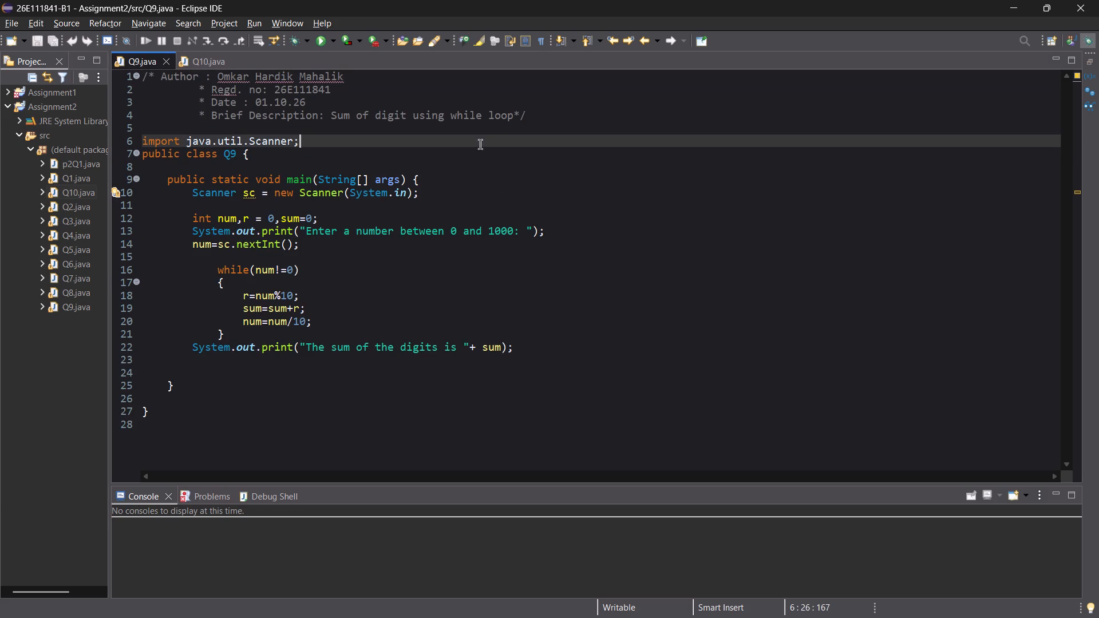
{"action": "left_click", "coordinate": [479, 134]}
{"action": "key", "text": "Print"}
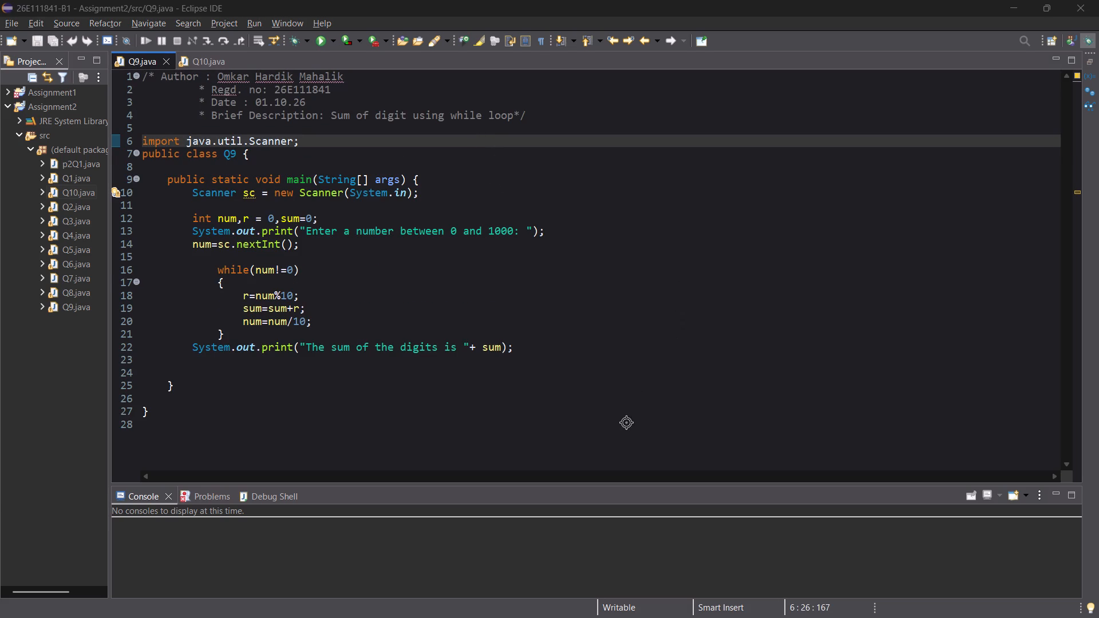
{"action": "left_click_drag", "start_coordinate": [125, 427], "coordinate": [569, 51]}
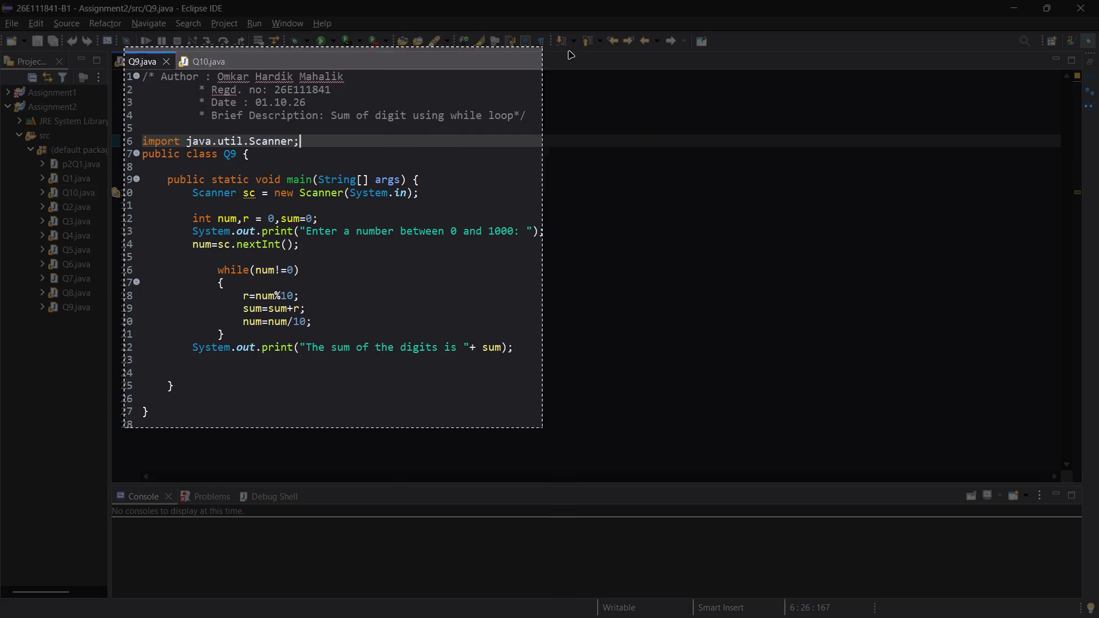
{"action": "left_click_drag", "start_coordinate": [569, 51], "coordinate": [601, 73]}
{"action": "key", "text": "ctrl+c"}
Switch to Word and paste the Q9 screenshot onto the blank fifth page.
{"action": "key", "text": "alt+Tab"}
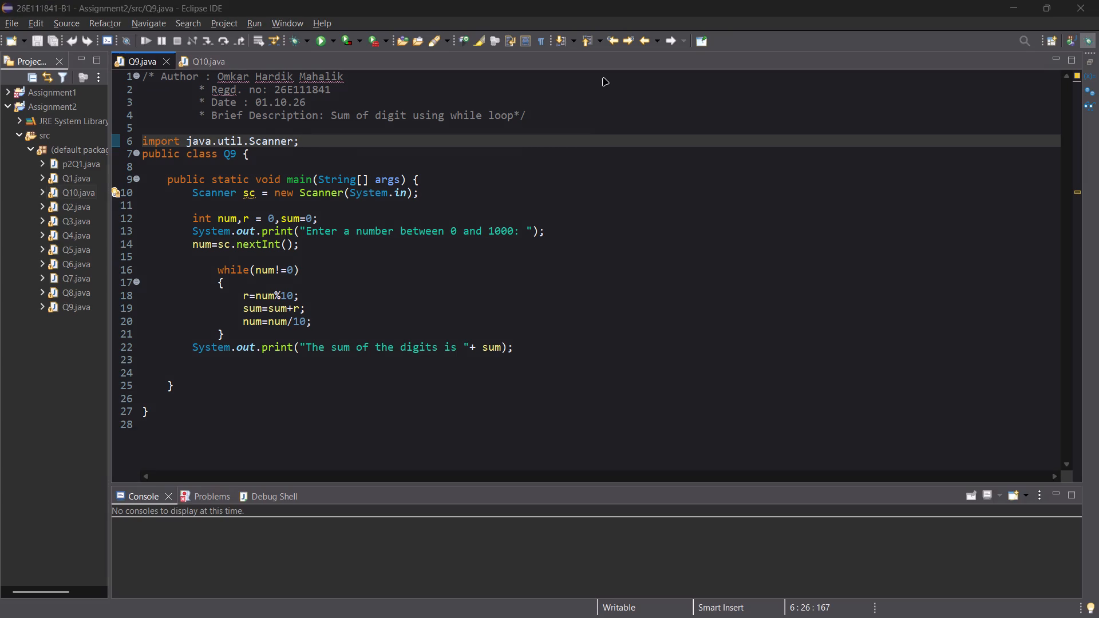
{"action": "left_click", "coordinate": [558, 267]}
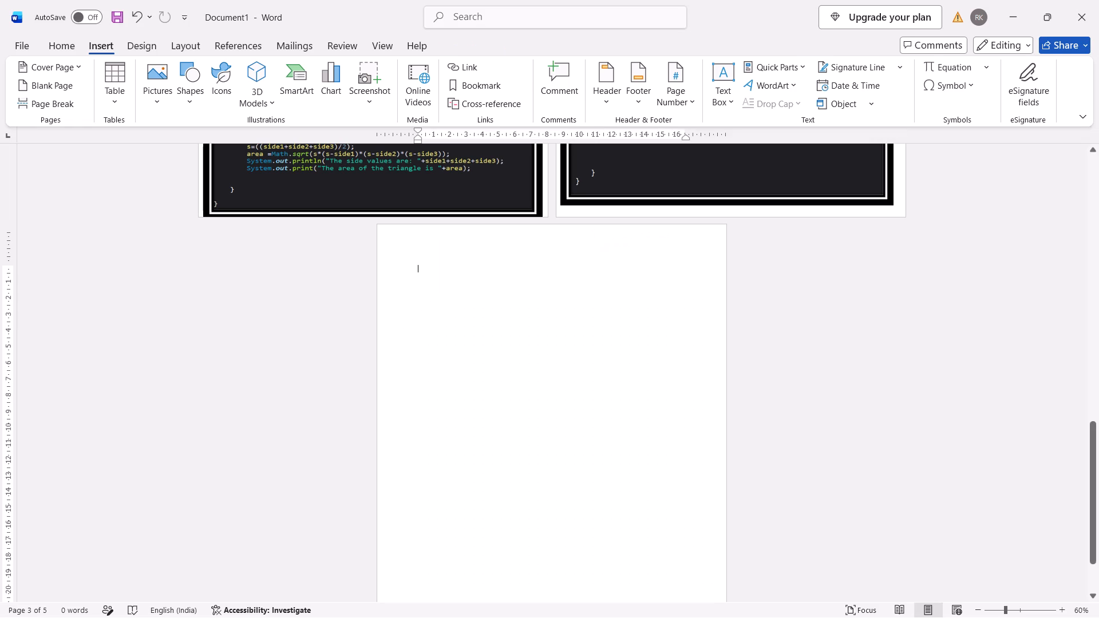
{"action": "key", "text": "ctrl+v"}
Apply the black double-frame picture style to the Q9 screenshot.
{"action": "left_click", "coordinate": [548, 334]}
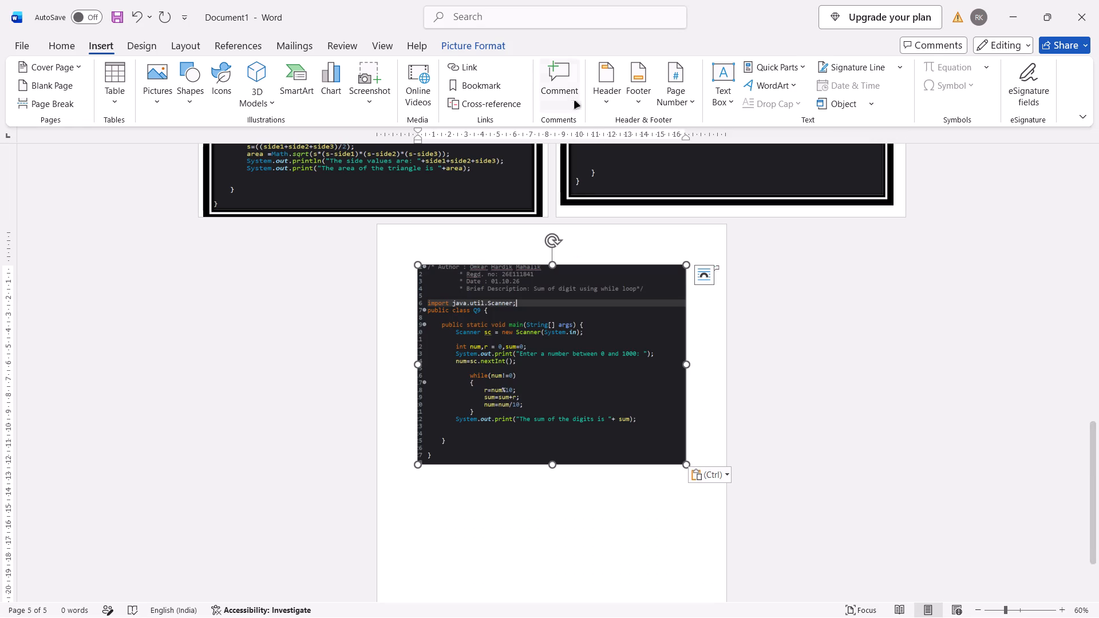
{"action": "double_click", "coordinate": [550, 323]}
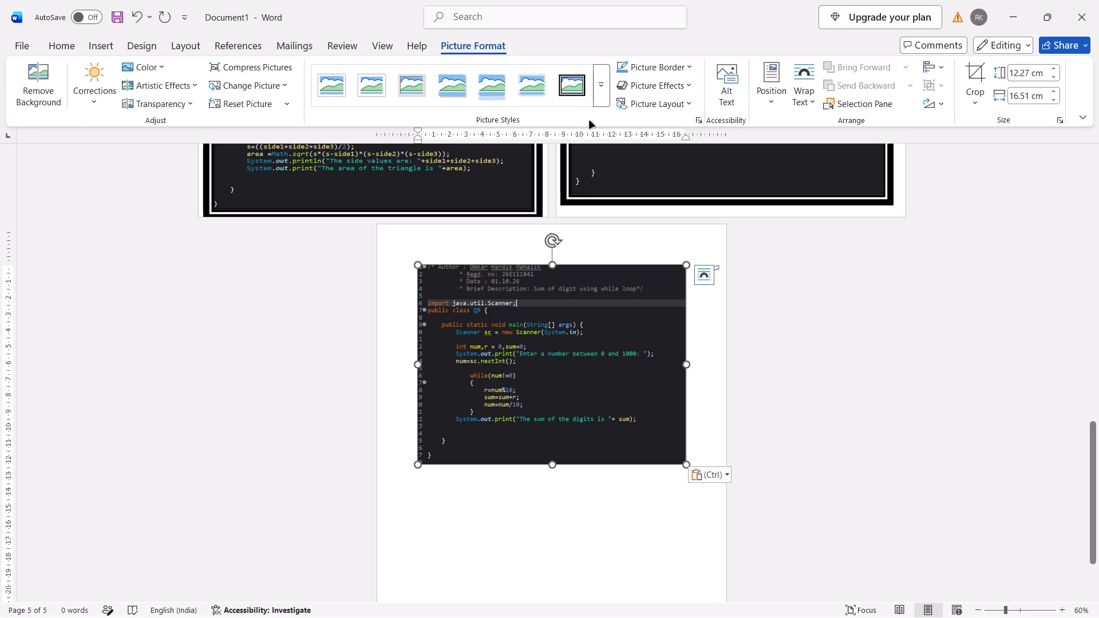
{"action": "left_click", "coordinate": [578, 81]}
Set the Q9 screenshot's wrapping to In Front of Text and move it to page five's top-left corner.
{"action": "left_click_drag", "start_coordinate": [579, 320], "coordinate": [551, 292]}
{"action": "left_click", "coordinate": [718, 292]}
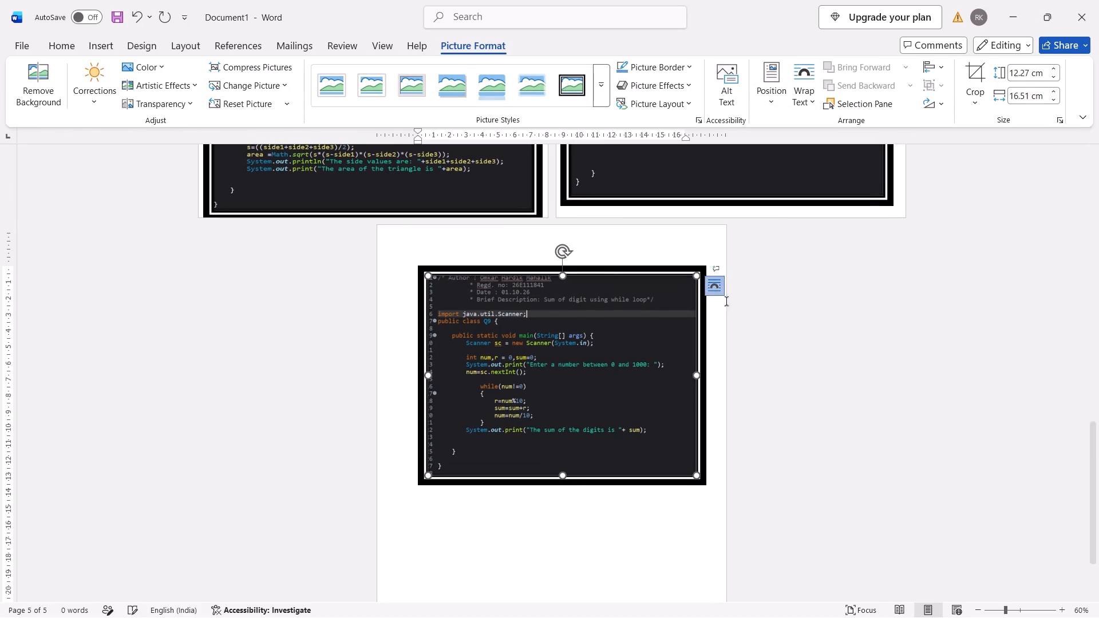
{"action": "left_click", "coordinate": [816, 419]}
{"action": "left_click_drag", "start_coordinate": [547, 378], "coordinate": [509, 339]}
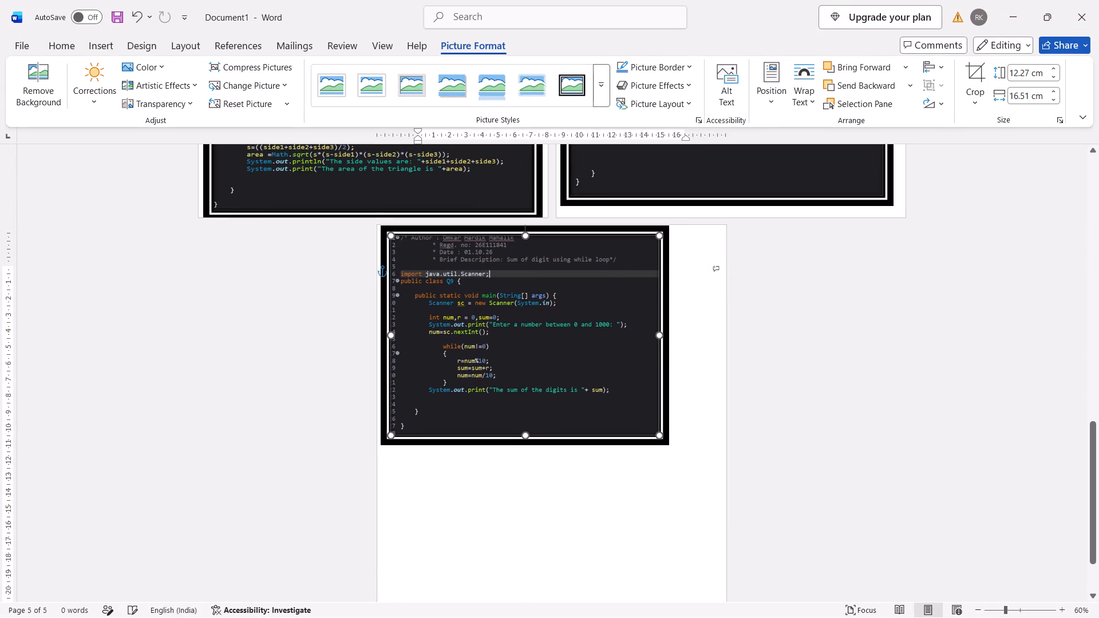
{"action": "left_click_drag", "start_coordinate": [509, 339], "coordinate": [511, 339]}
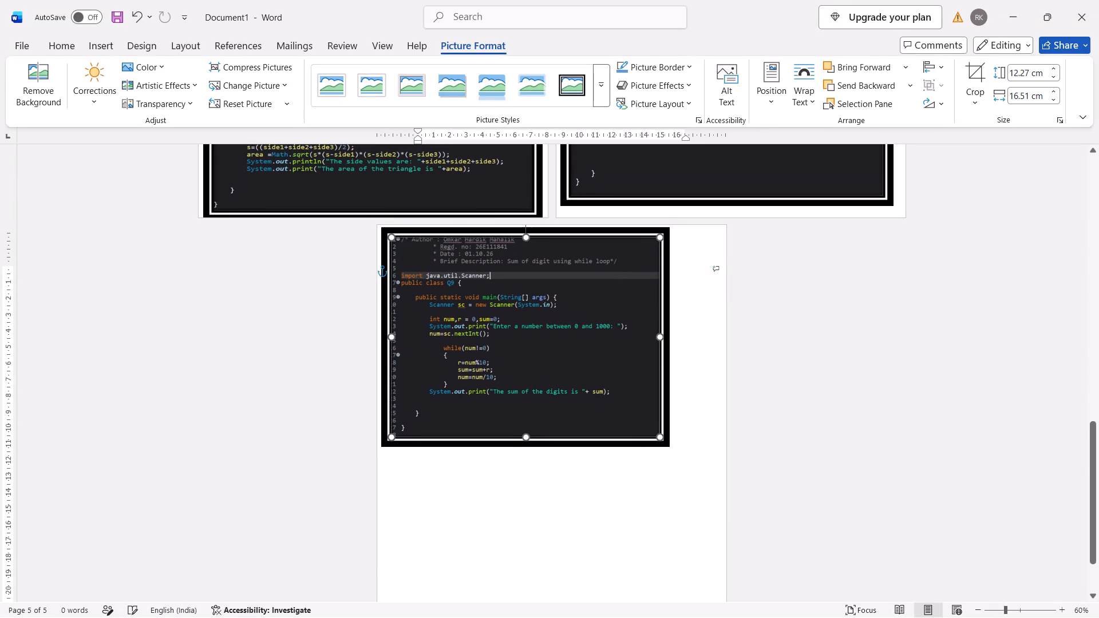
{"action": "left_click_drag", "start_coordinate": [511, 339], "coordinate": [509, 339]}
Enlarge the Q9 screenshot proportionally to about 19.97 cm wide by 14.84 cm high, filling page five's width.
{"action": "left_click_drag", "start_coordinate": [659, 440], "coordinate": [691, 450]}
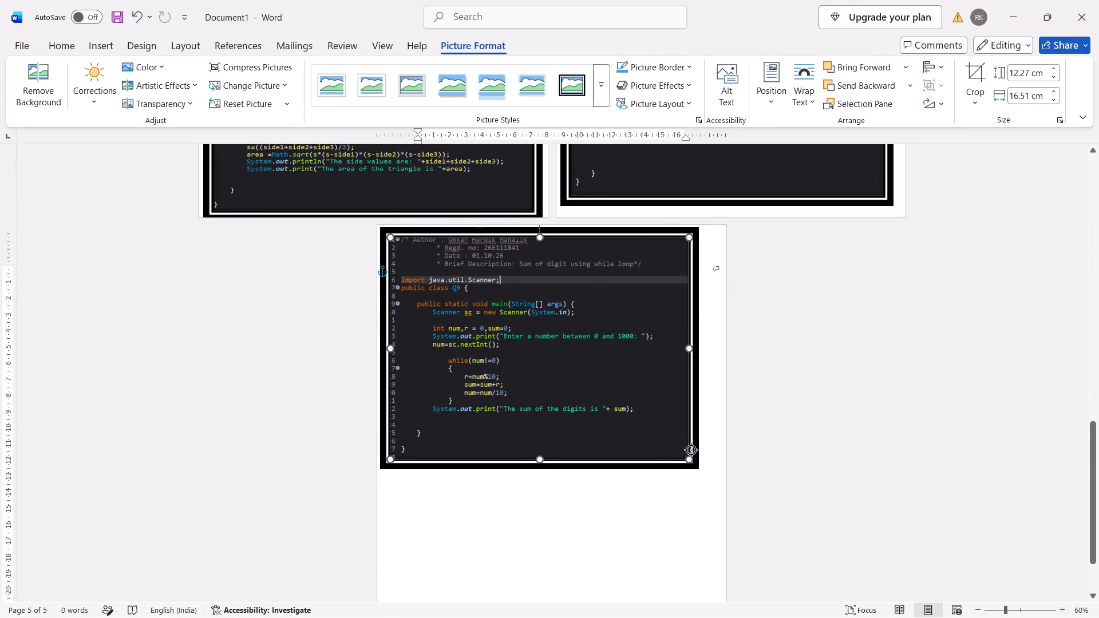
{"action": "left_click_drag", "start_coordinate": [691, 450], "coordinate": [715, 470]}
{"action": "scroll", "coordinate": [802, 389], "scroll_direction": "down", "scroll_amount": 2}
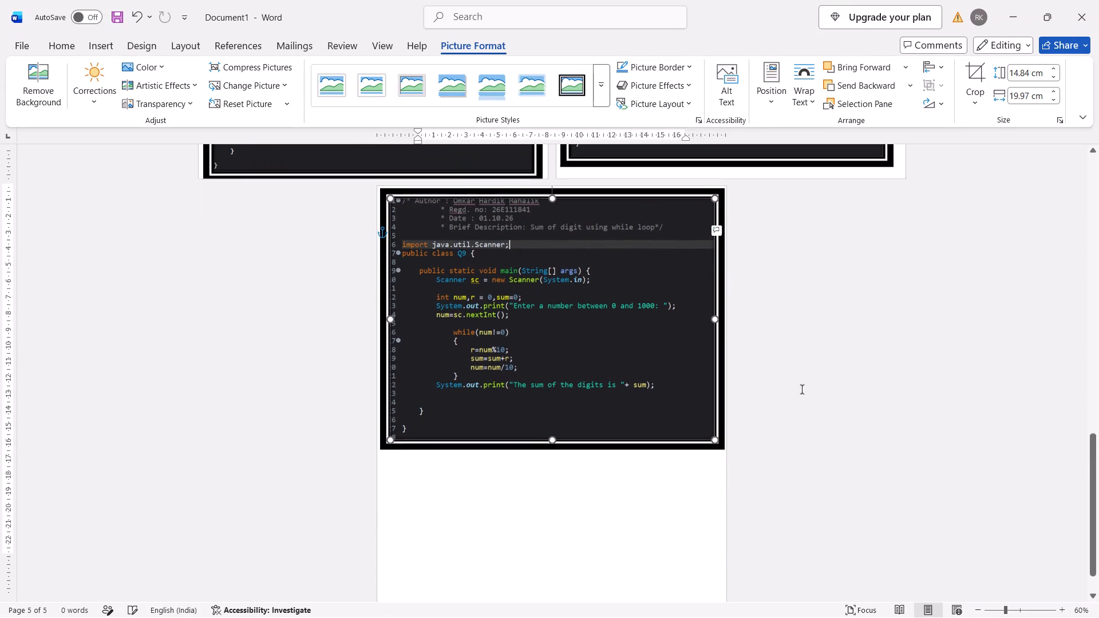
{"action": "scroll", "coordinate": [802, 389], "scroll_direction": "down", "scroll_amount": 2}
Switch to Eclipse, bring up Q10.java and expand its collapsed header comment so the whole program shows.
{"action": "key", "text": "alt+Tab"}
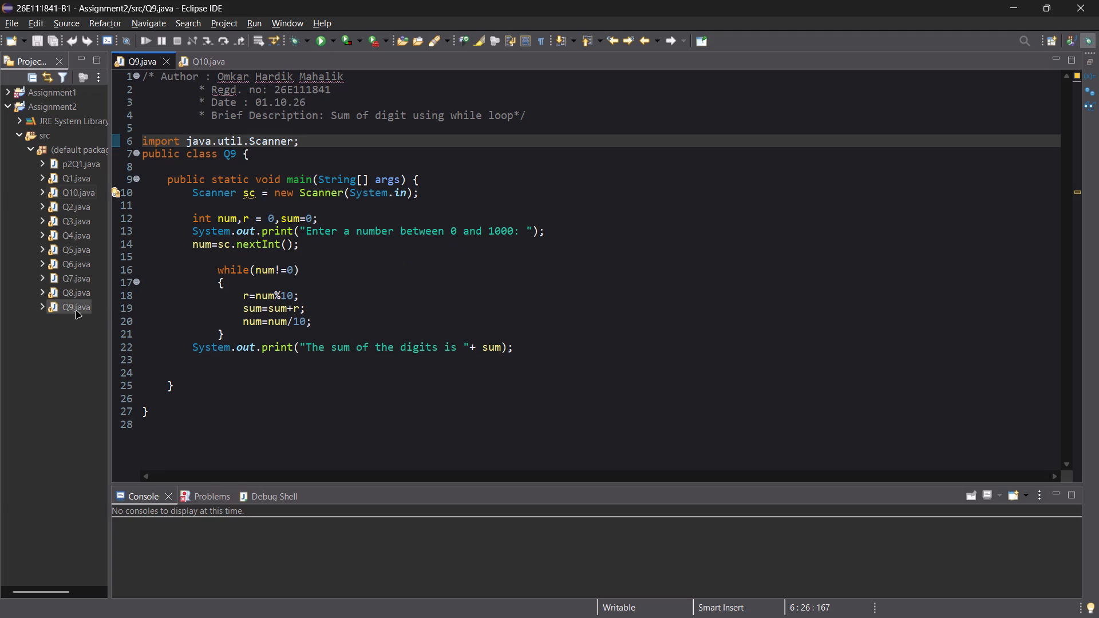
{"action": "left_click", "coordinate": [192, 68]}
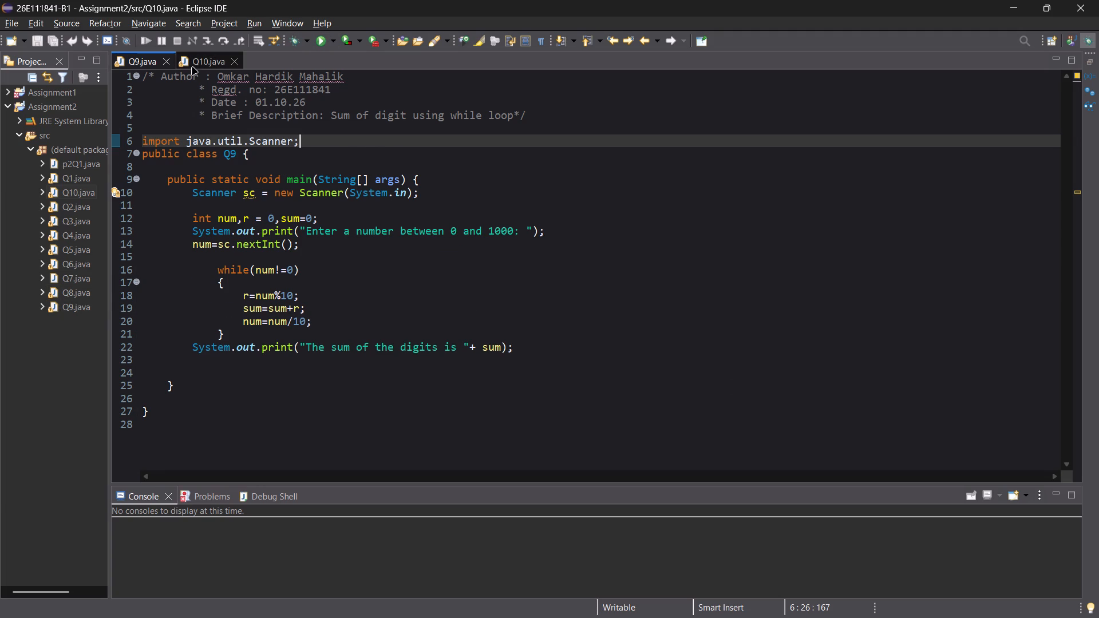
{"action": "key", "text": "Print"}
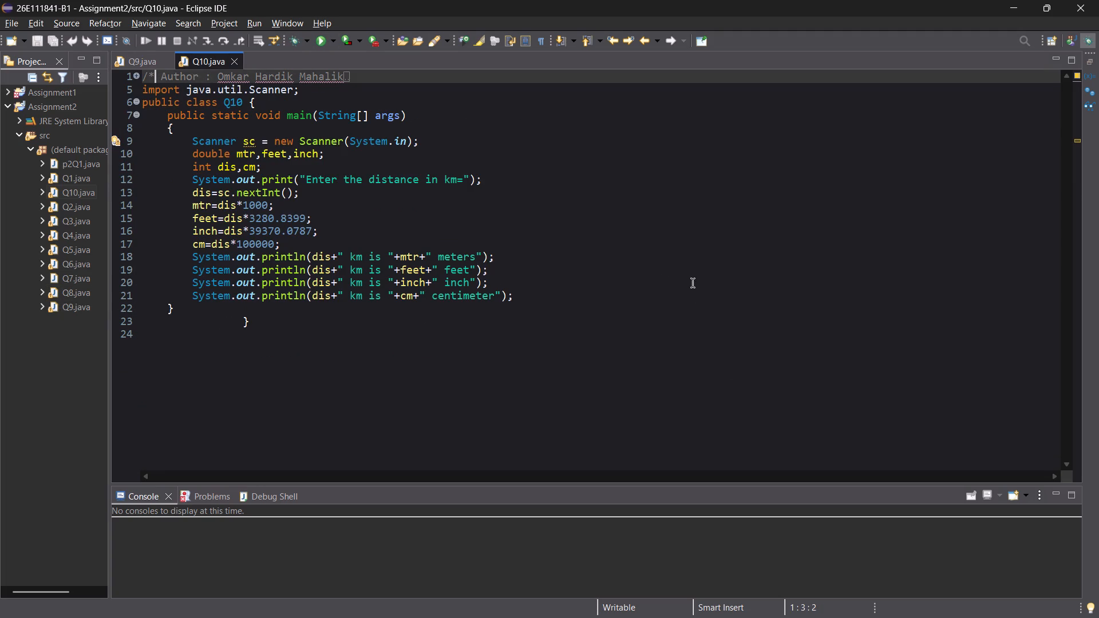
{"action": "left_click", "coordinate": [659, 23]}
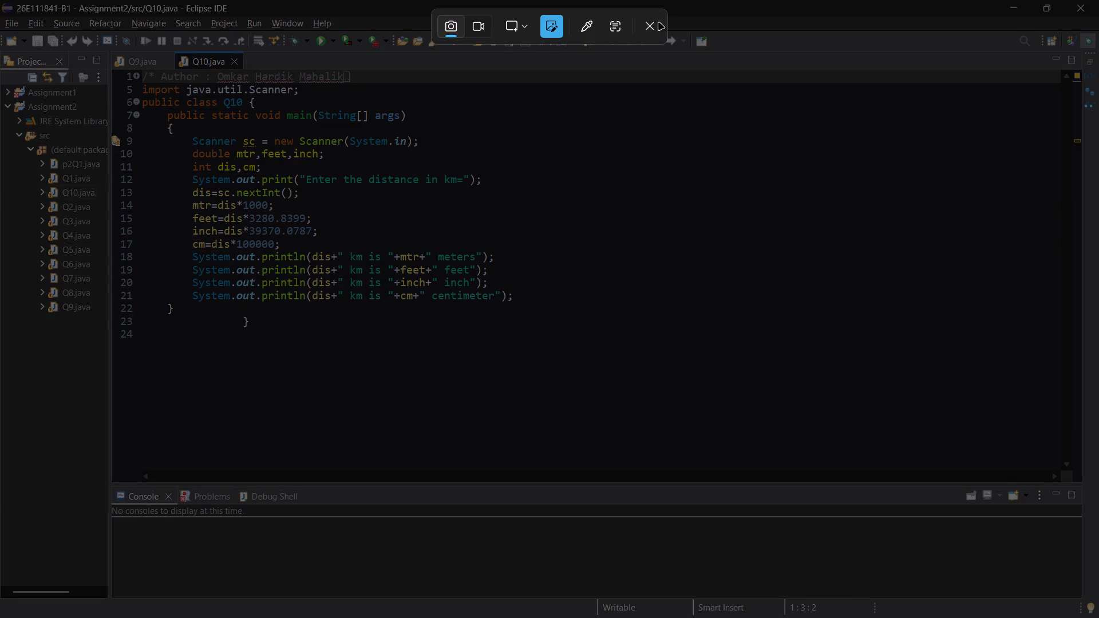
{"action": "left_click", "coordinate": [137, 79]}
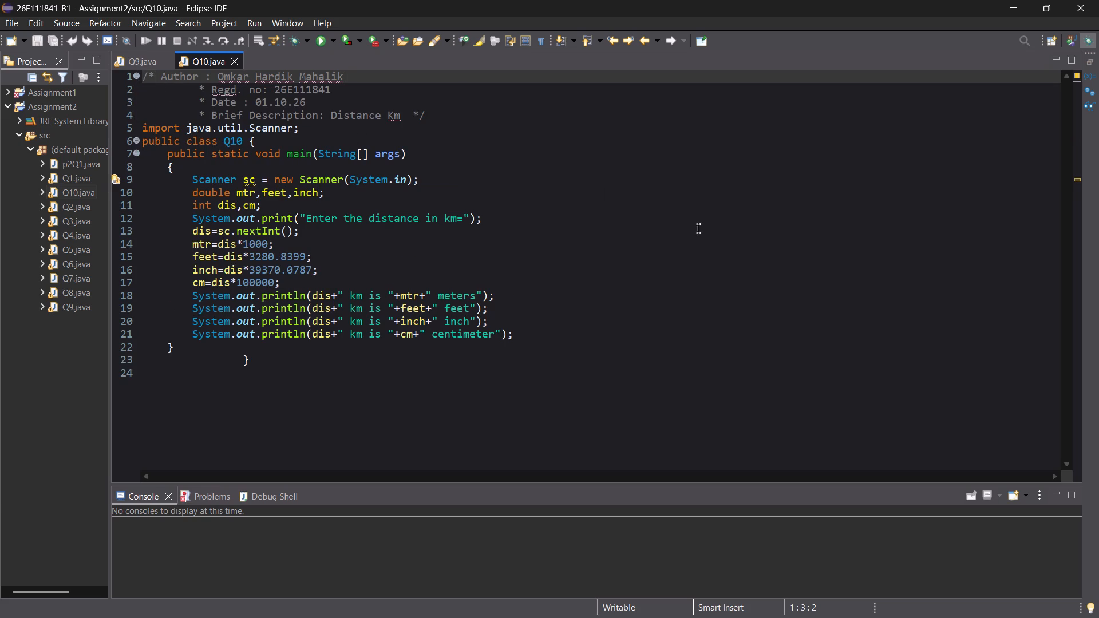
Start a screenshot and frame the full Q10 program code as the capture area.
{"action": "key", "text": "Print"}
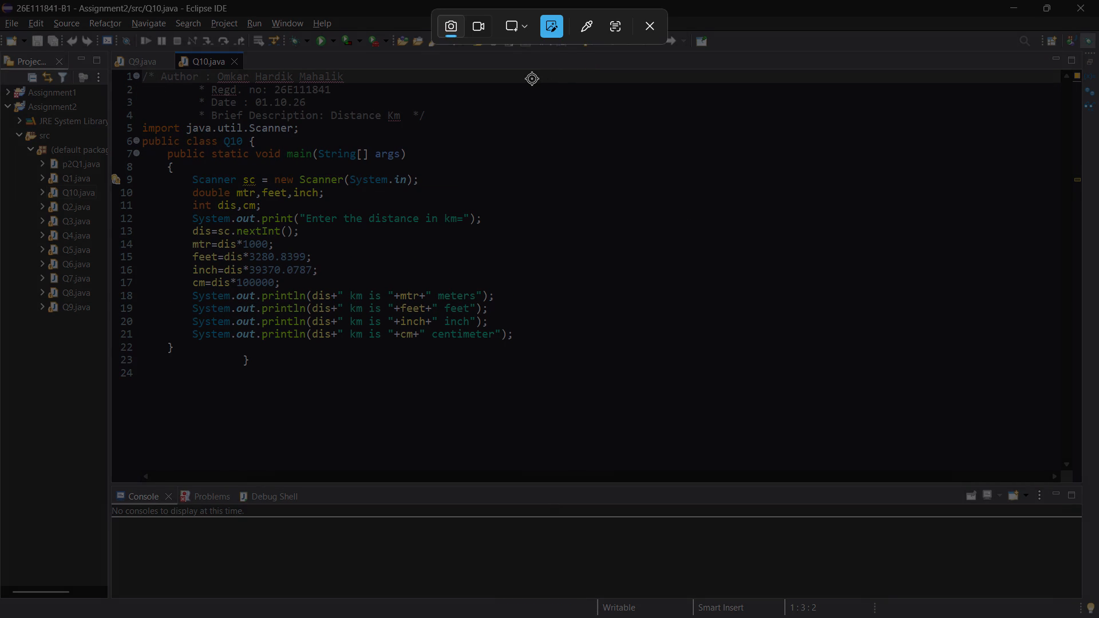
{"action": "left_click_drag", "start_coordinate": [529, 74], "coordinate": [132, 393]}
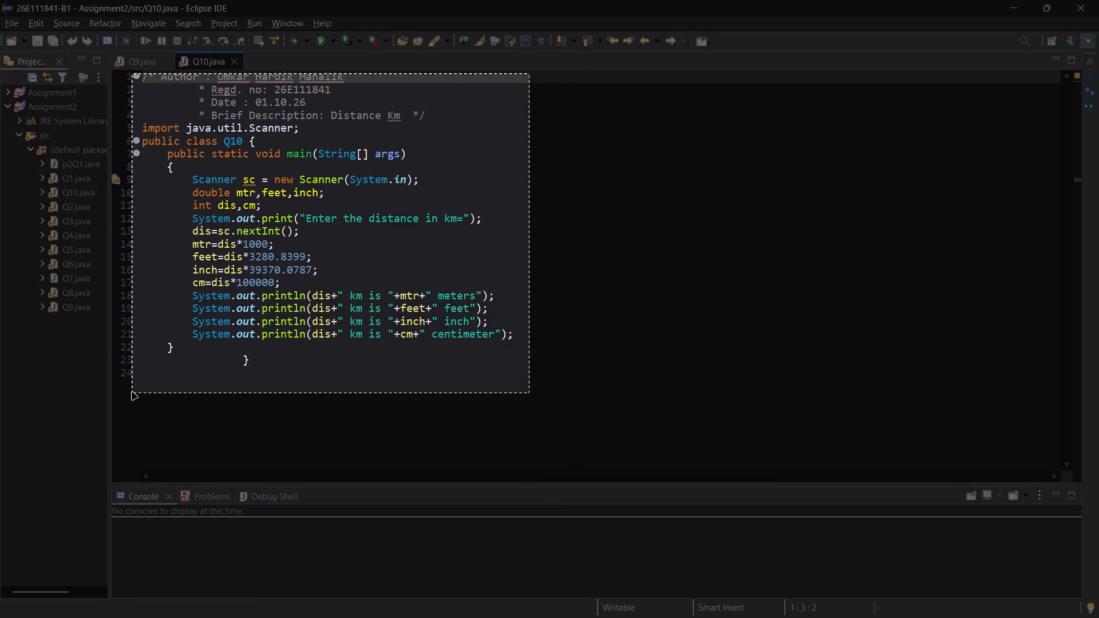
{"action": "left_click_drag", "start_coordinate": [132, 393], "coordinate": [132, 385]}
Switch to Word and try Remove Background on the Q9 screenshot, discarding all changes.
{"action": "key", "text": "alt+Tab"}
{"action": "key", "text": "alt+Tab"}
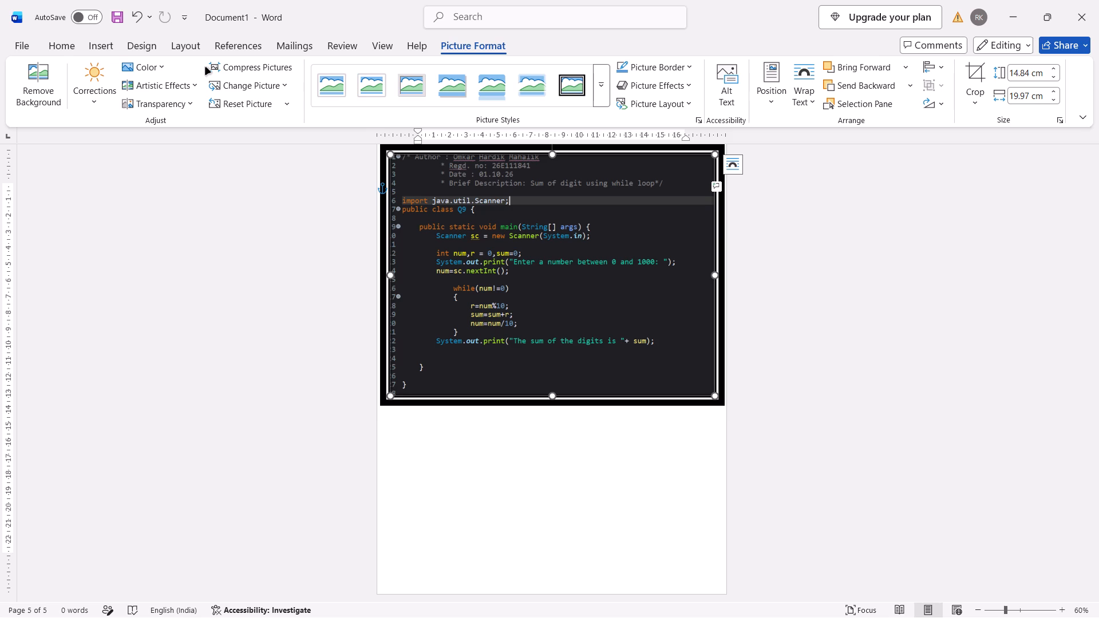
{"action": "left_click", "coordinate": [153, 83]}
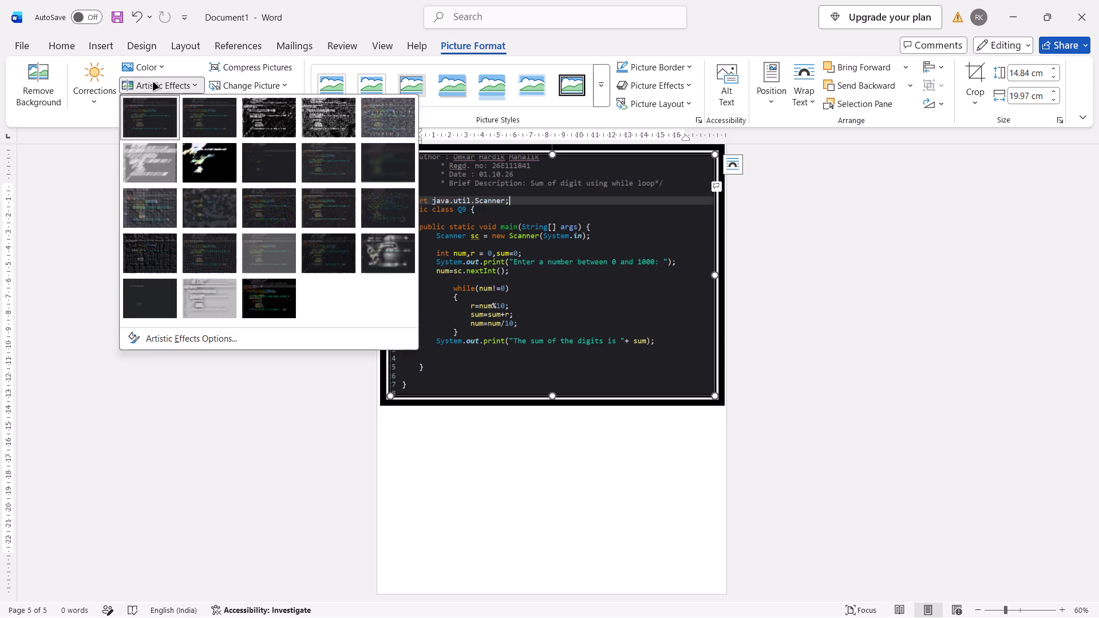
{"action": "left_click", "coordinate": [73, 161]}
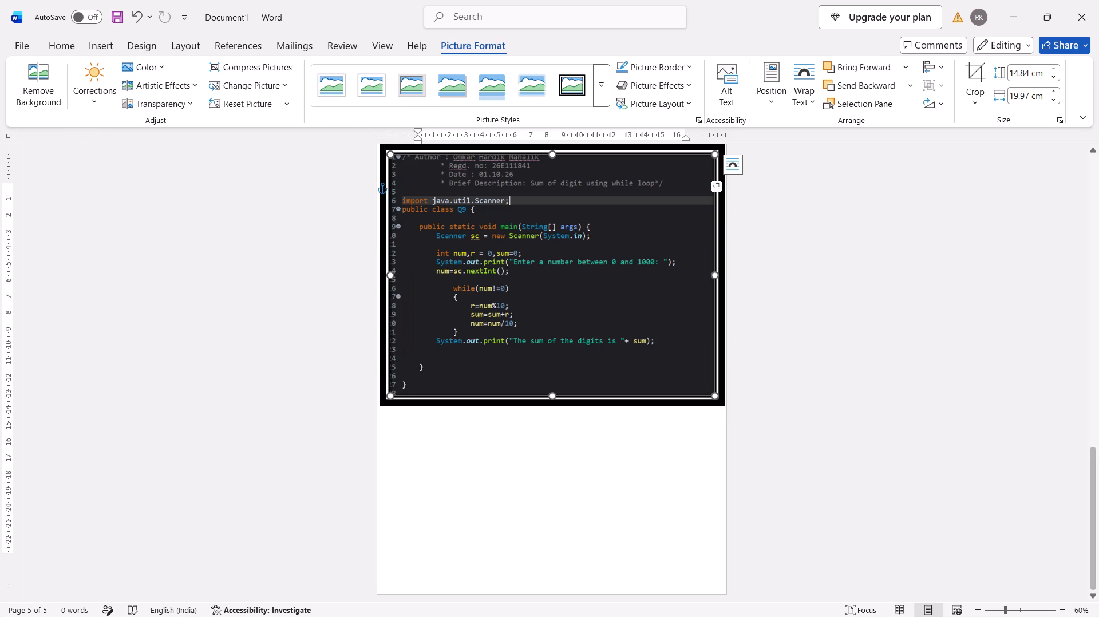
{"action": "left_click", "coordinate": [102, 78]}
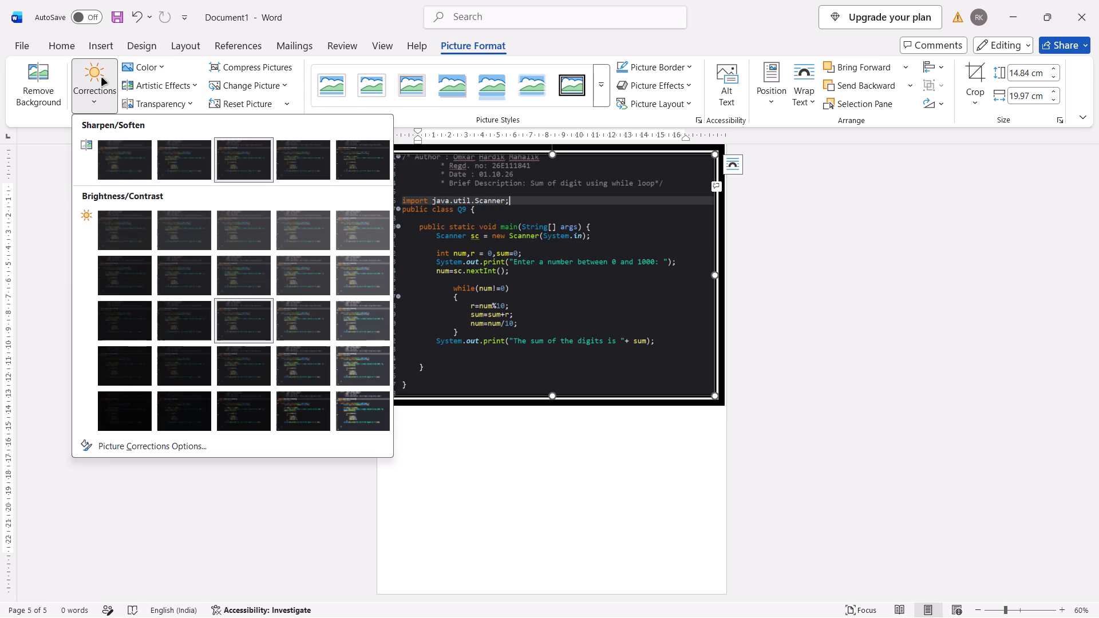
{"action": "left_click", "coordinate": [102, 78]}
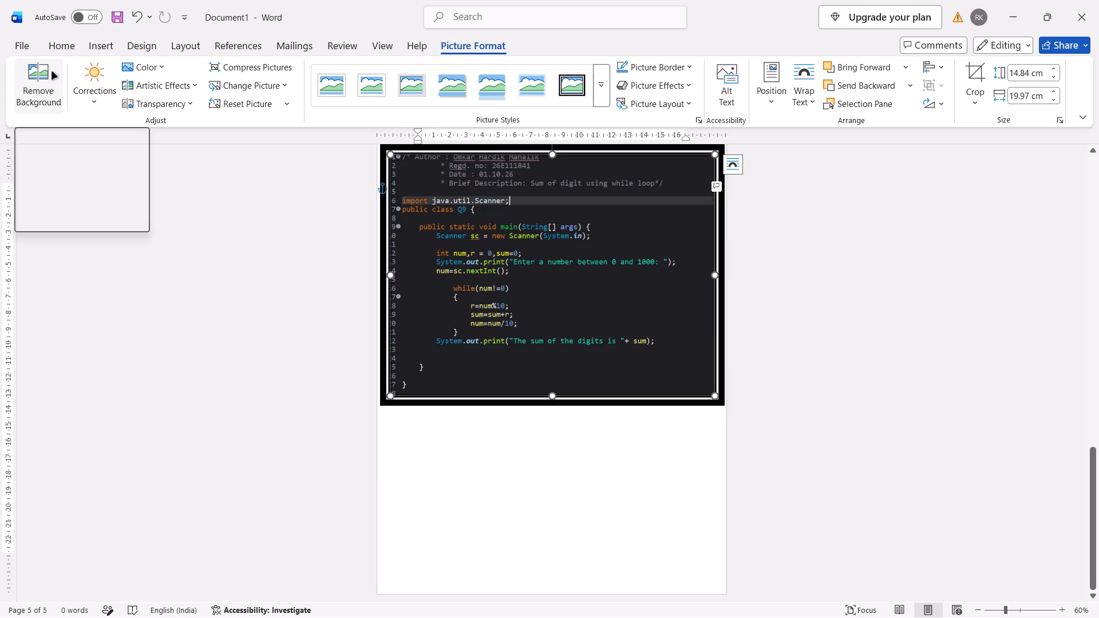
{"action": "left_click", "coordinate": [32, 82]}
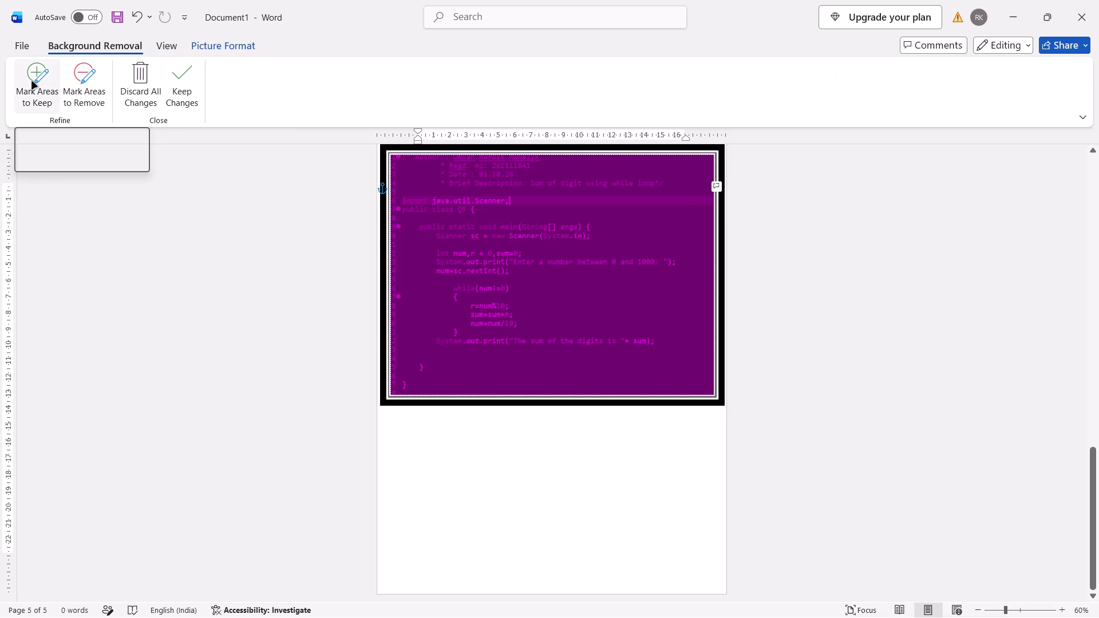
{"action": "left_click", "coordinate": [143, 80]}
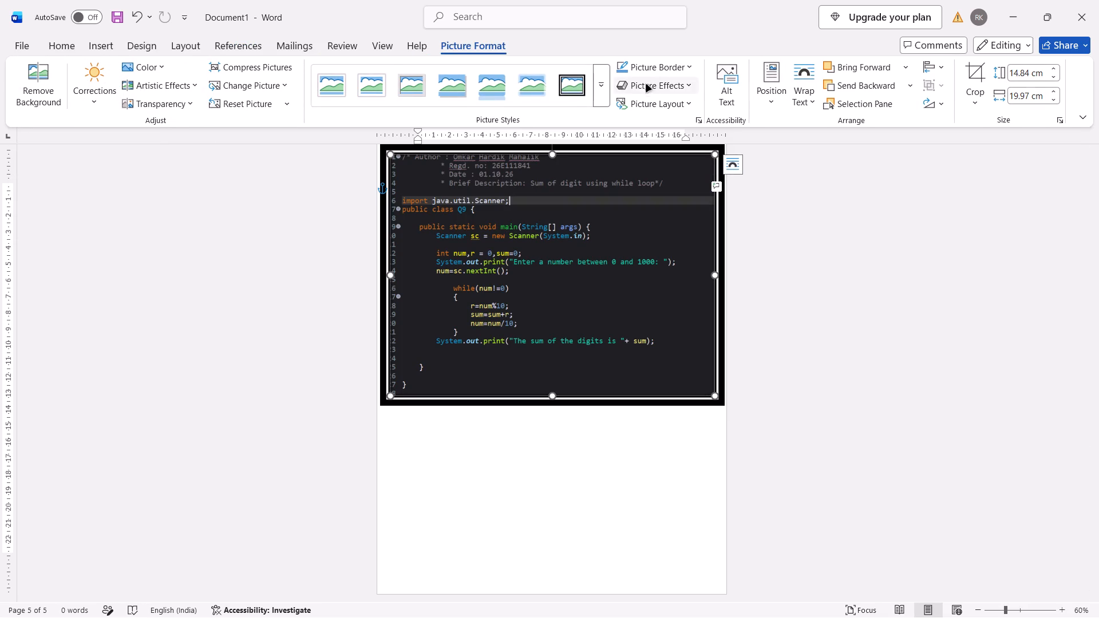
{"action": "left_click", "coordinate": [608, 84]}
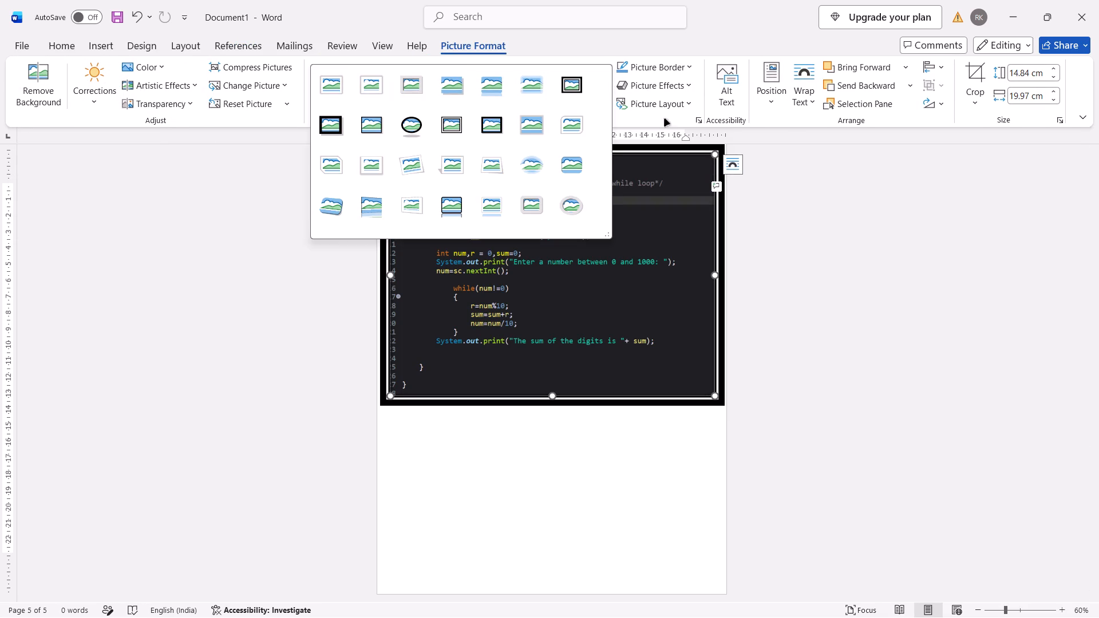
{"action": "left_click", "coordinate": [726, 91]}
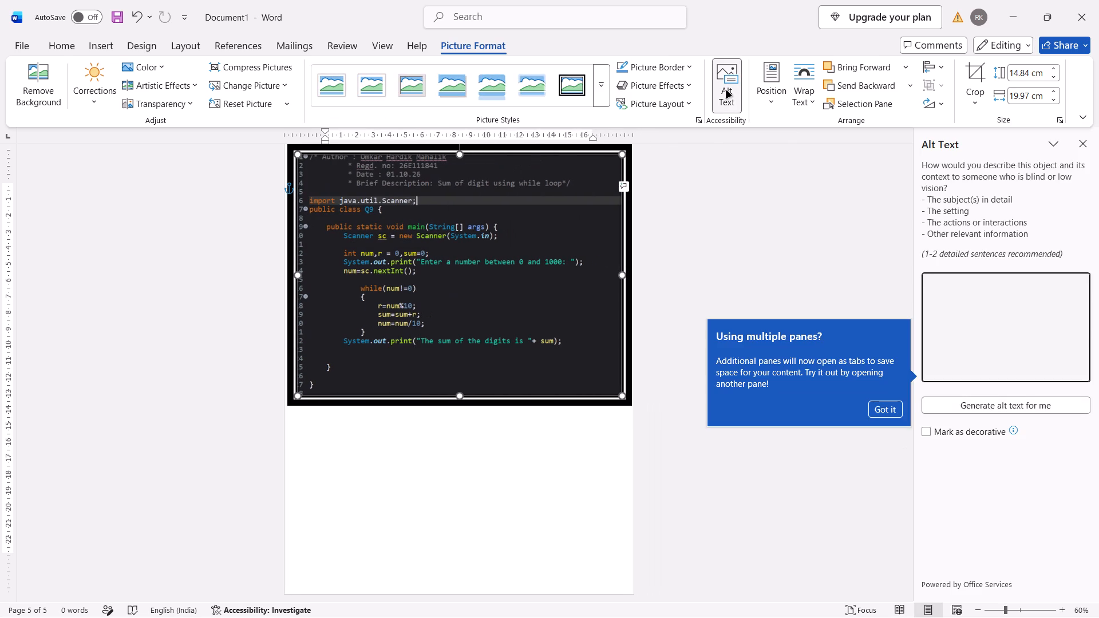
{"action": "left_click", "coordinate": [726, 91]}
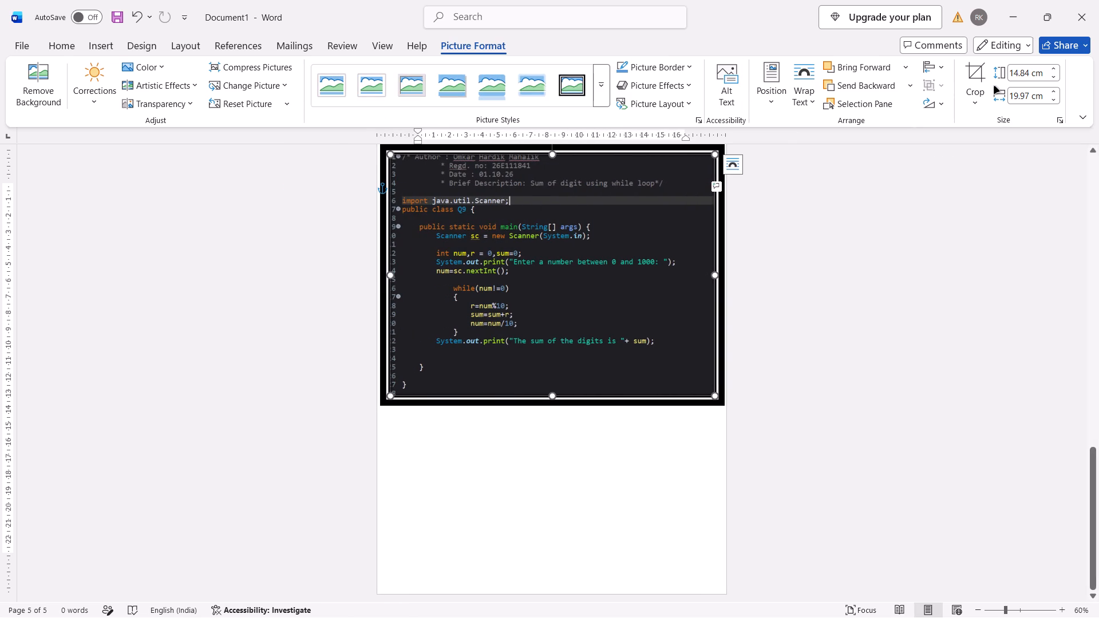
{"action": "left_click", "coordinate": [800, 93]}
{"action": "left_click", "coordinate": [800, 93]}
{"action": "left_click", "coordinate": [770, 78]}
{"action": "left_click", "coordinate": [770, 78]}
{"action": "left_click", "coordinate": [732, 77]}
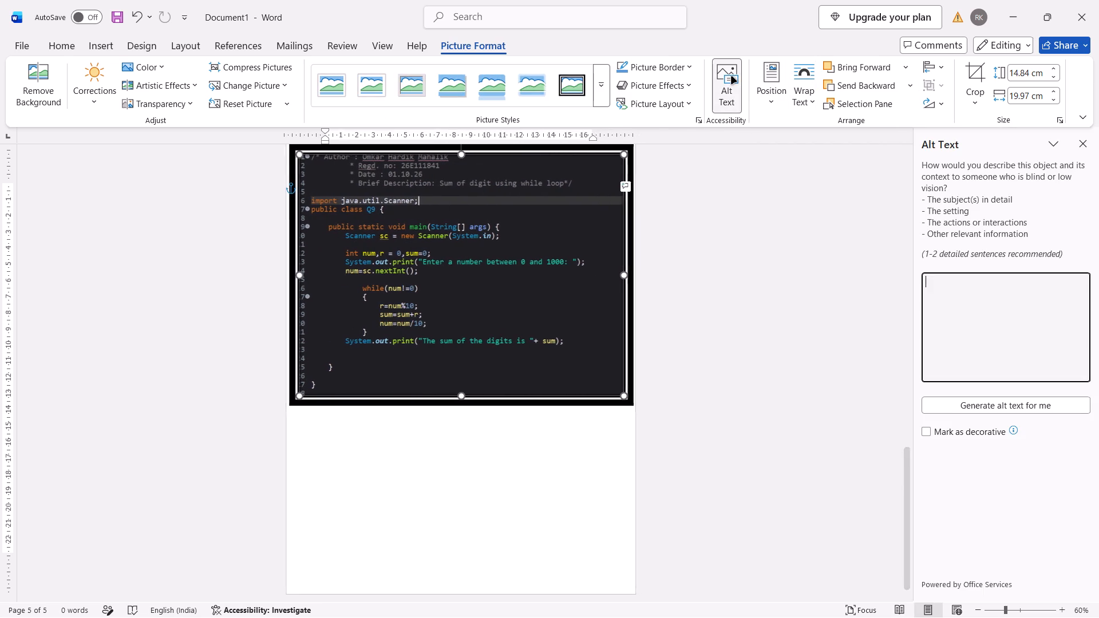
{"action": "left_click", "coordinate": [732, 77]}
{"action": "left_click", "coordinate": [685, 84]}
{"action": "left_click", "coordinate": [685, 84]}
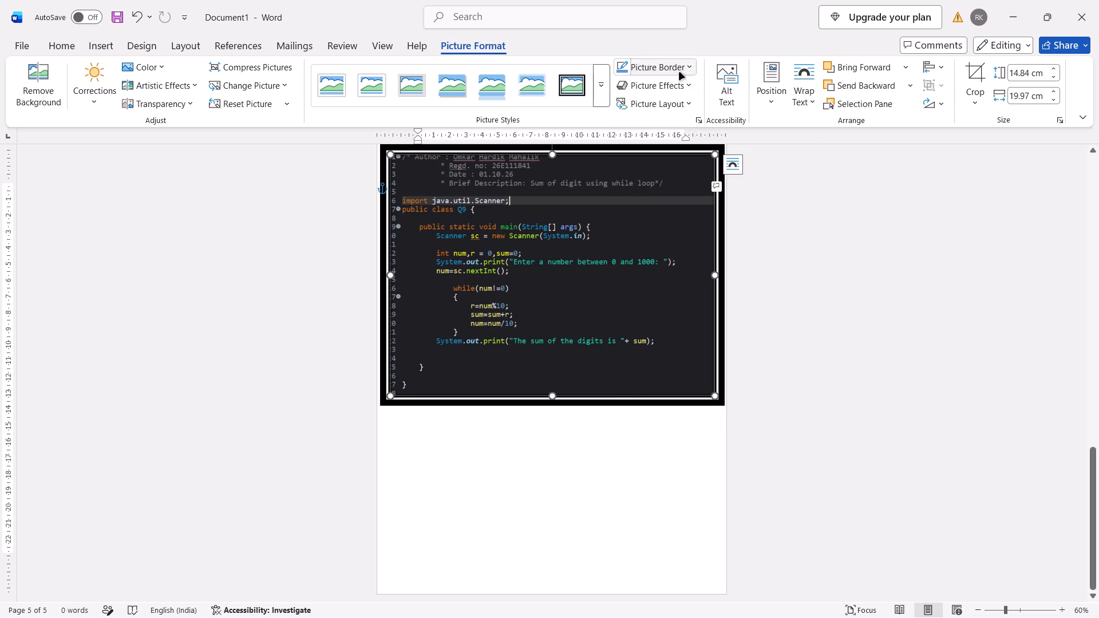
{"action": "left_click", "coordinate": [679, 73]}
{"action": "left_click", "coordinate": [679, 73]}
Undo the last change in the Word document.
{"action": "key", "text": "ctrl+z"}
Switch to Eclipse, bring up Q9.java and frame its full code without line numbers as the screenshot area.
{"action": "key", "text": "alt+Tab"}
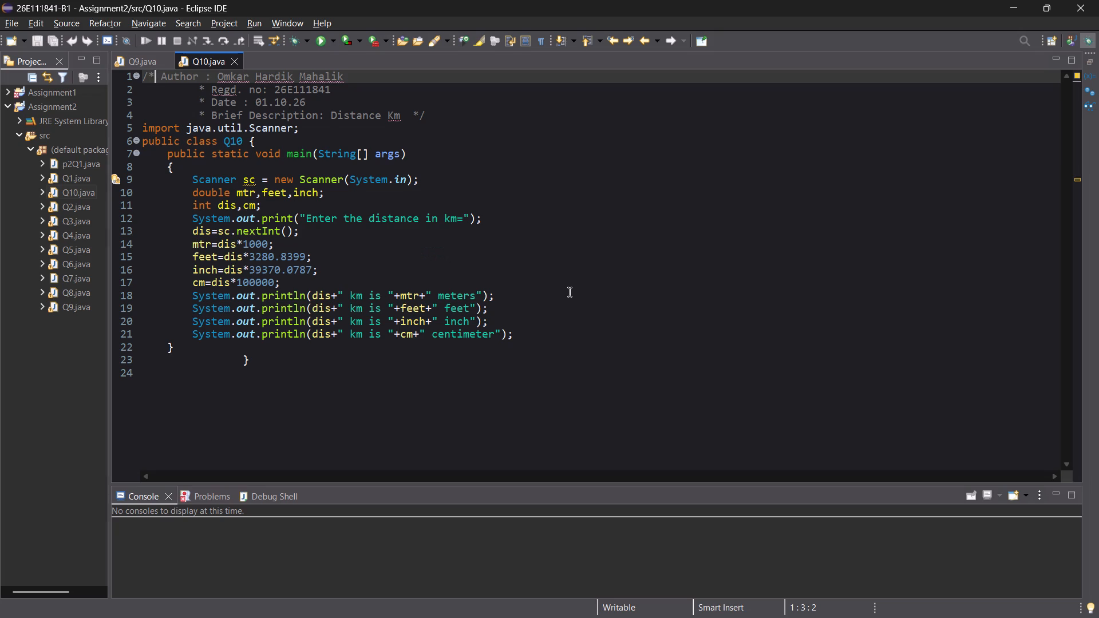
{"action": "left_click", "coordinate": [144, 65]}
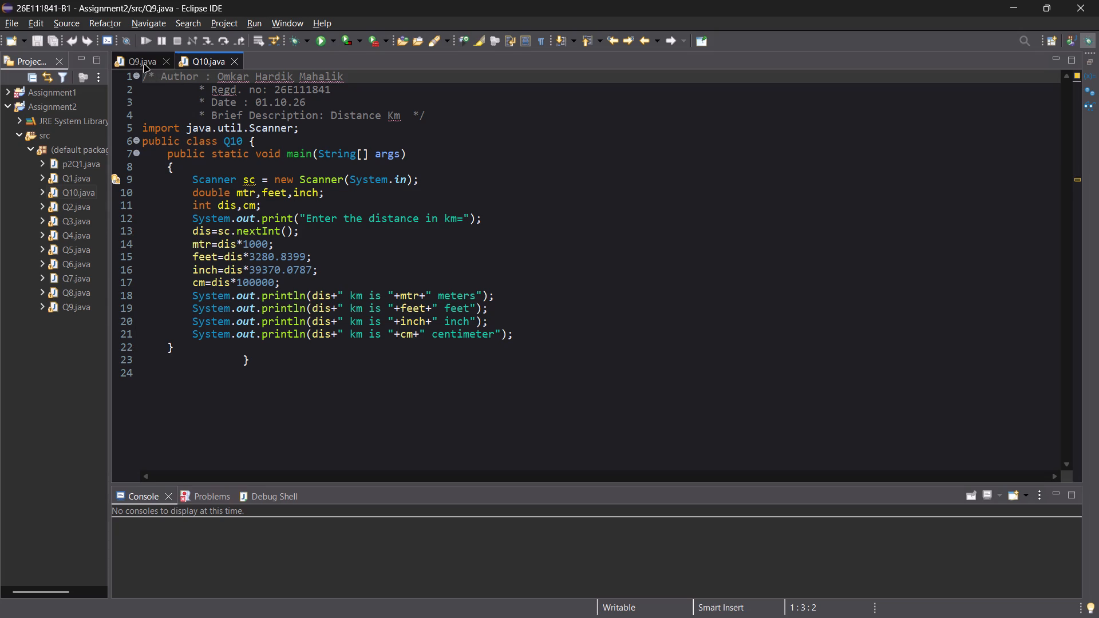
{"action": "key", "text": "Print"}
{"action": "left_click_drag", "start_coordinate": [141, 421], "coordinate": [149, 402]}
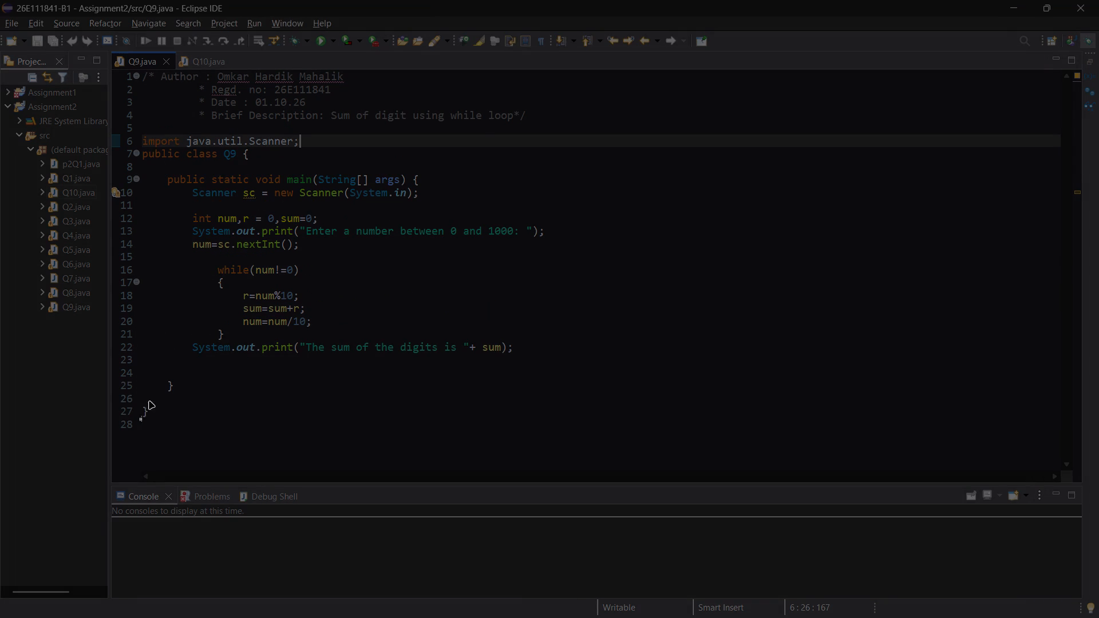
{"action": "left_click_drag", "start_coordinate": [149, 402], "coordinate": [576, 70]}
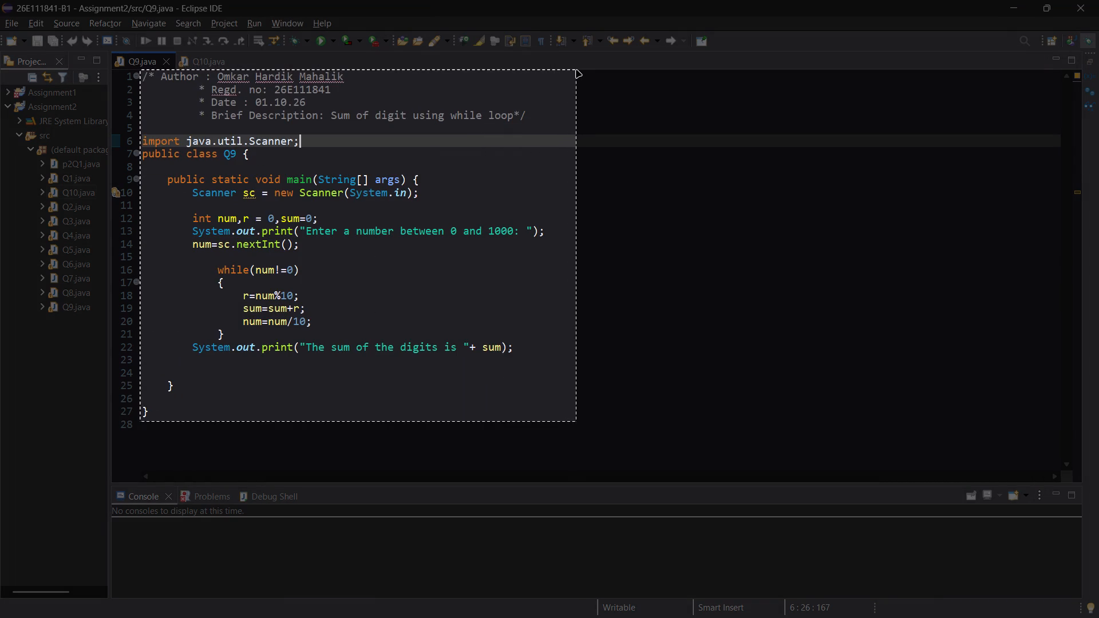
{"action": "left_click_drag", "start_coordinate": [576, 70], "coordinate": [575, 70]}
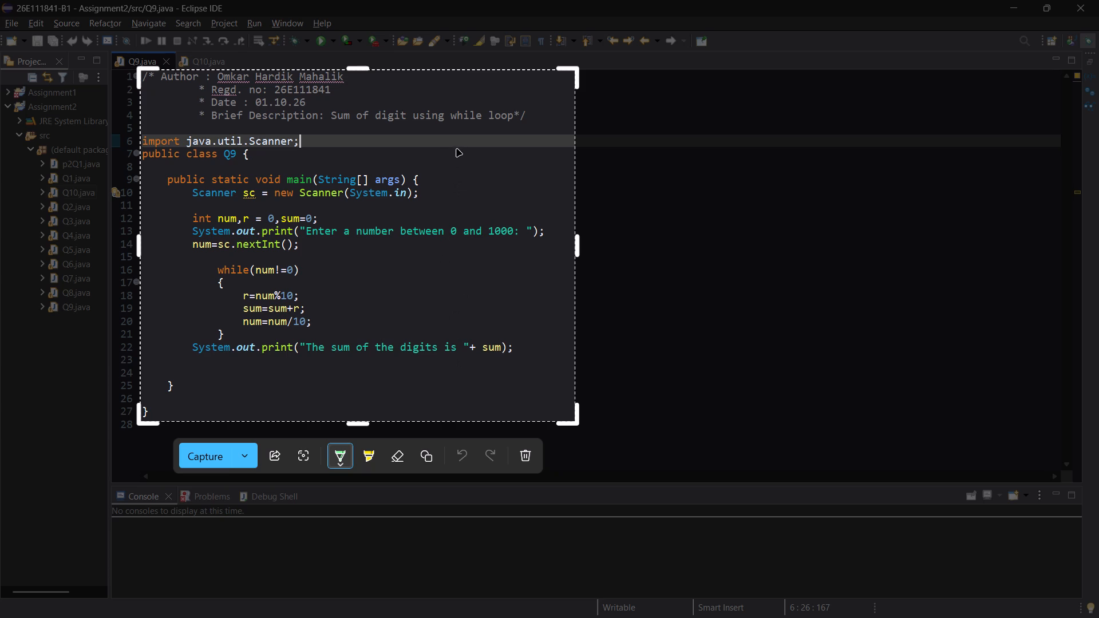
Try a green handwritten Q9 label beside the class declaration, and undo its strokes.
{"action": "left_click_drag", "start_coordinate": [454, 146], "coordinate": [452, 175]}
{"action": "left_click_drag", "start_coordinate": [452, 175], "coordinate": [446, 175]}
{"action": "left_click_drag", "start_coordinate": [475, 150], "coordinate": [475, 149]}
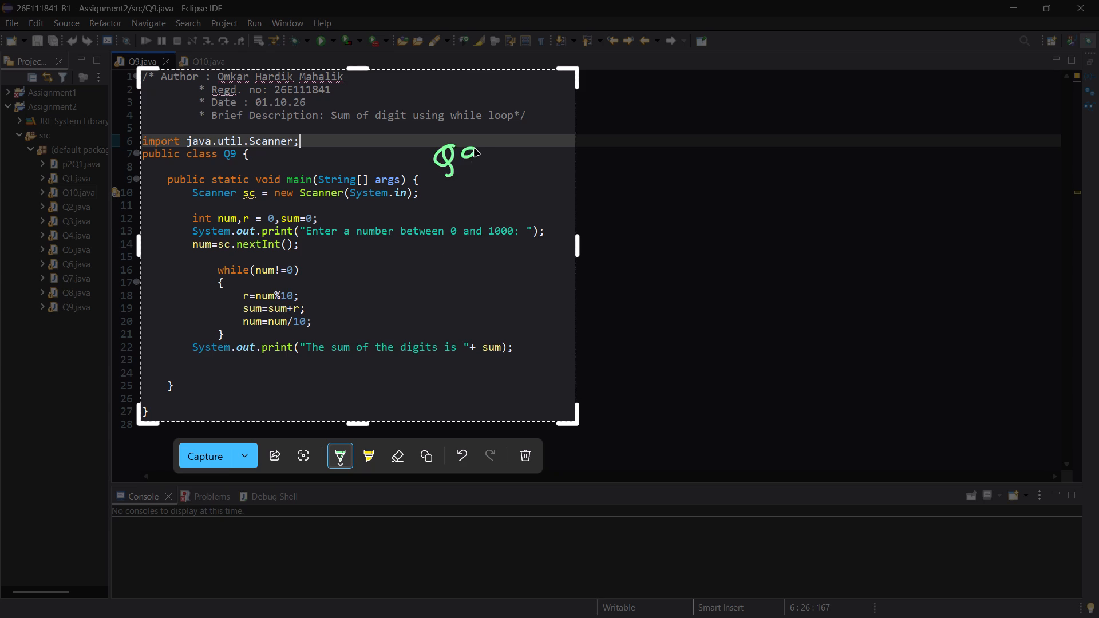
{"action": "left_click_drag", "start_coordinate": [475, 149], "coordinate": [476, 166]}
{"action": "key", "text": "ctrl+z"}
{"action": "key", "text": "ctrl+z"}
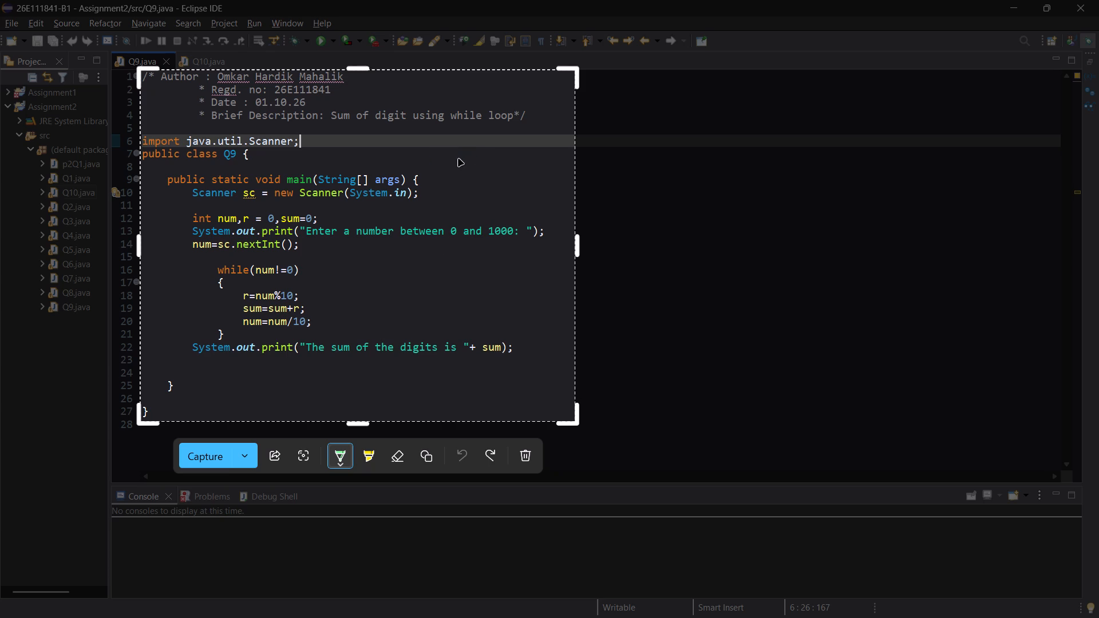
Make the green pen thinner and handwrite a small Q9 label to the right of the class declaration.
{"action": "left_click", "coordinate": [335, 462]}
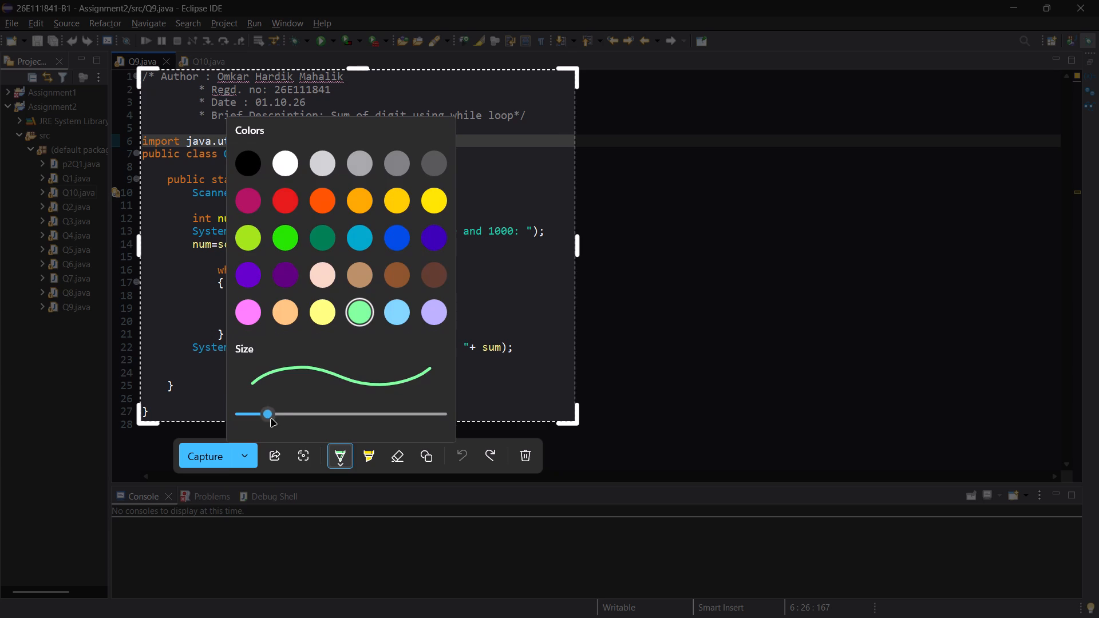
{"action": "left_click_drag", "start_coordinate": [270, 414], "coordinate": [258, 419]}
{"action": "left_click", "coordinate": [453, 152]}
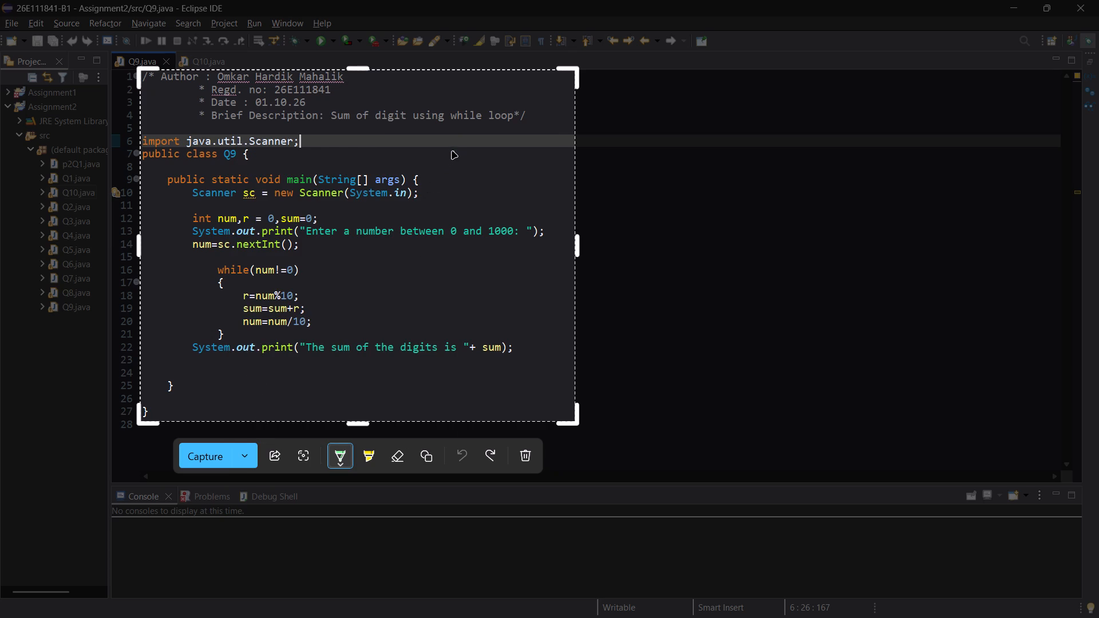
{"action": "key", "text": "ctrl+z"}
{"action": "left_click_drag", "start_coordinate": [449, 152], "coordinate": [446, 172]}
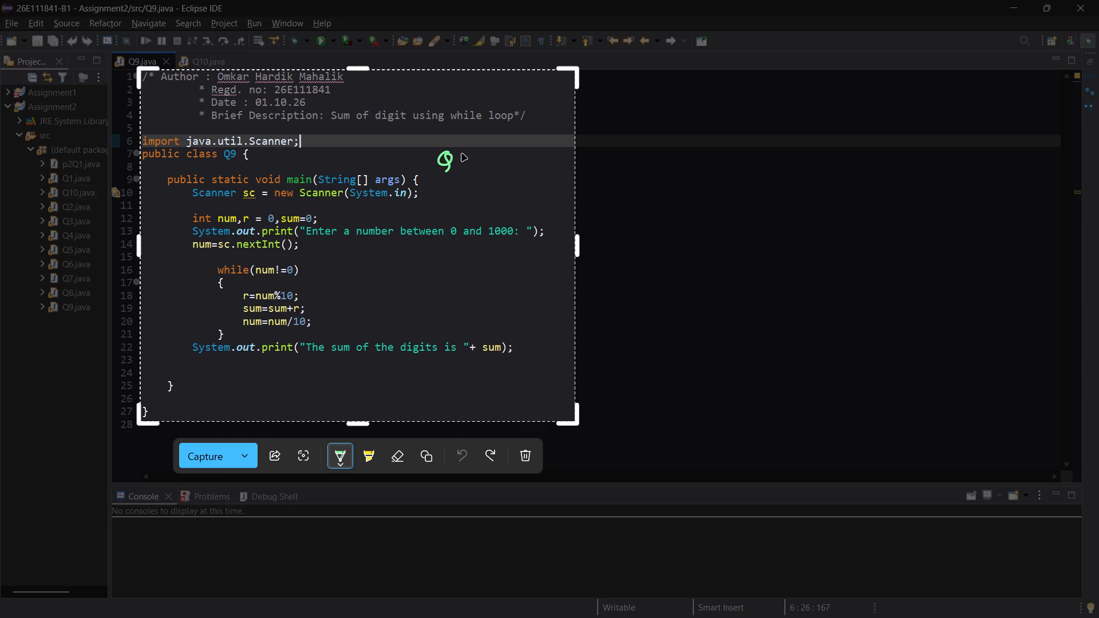
{"action": "left_click_drag", "start_coordinate": [462, 154], "coordinate": [465, 169]}
{"action": "left_click", "coordinate": [464, 155]}
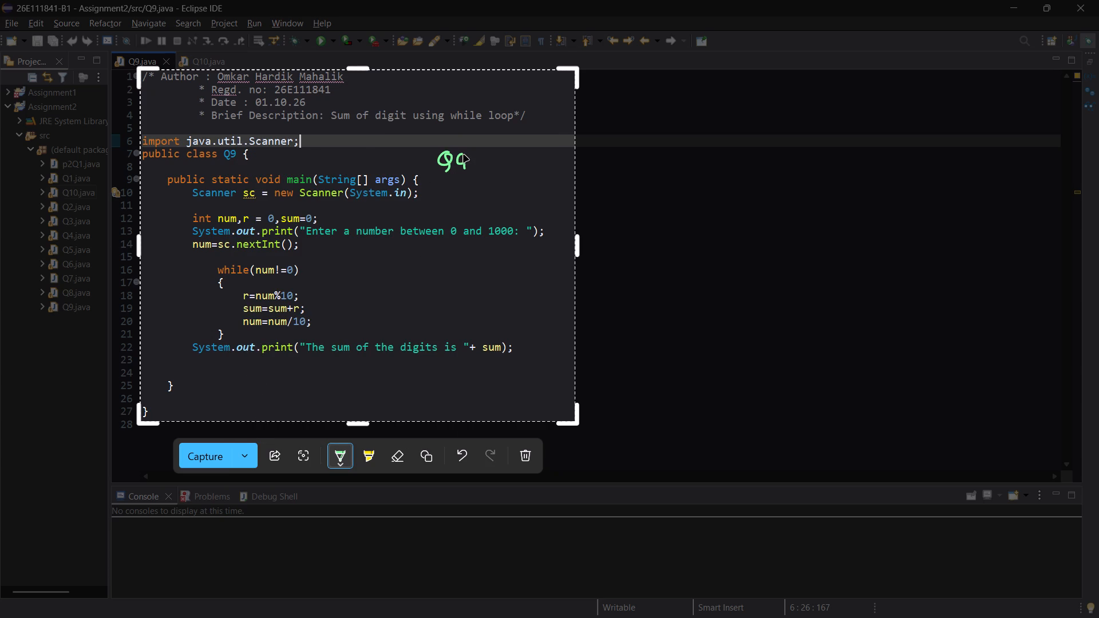
{"action": "triple_click", "coordinate": [463, 155]}
Undo and redraw the 9 of the green handwritten Q9 label, and copy the labelled screenshot.
{"action": "left_click", "coordinate": [465, 170]}
{"action": "key", "text": "ctrl+z"}
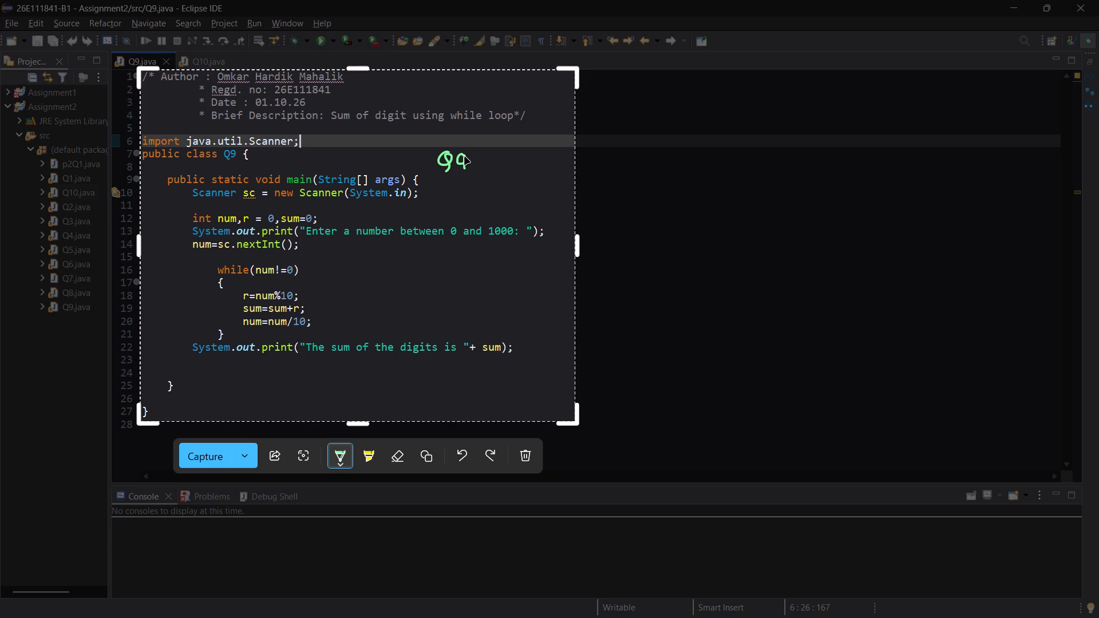
{"action": "key", "text": "ctrl+z"}
{"action": "key", "text": "ctrl+z"}
{"action": "key", "text": "ctrl+z"}
{"action": "key", "text": "ctrl+z"}
{"action": "key", "text": "ctrl+z"}
{"action": "left_click", "coordinate": [465, 156], "text": "ctrl"}
{"action": "key", "text": "ctrl+z"}
{"action": "left_click_drag", "start_coordinate": [466, 153], "coordinate": [468, 153], "text": "ctrl"}
{"action": "left_click_drag", "start_coordinate": [468, 153], "coordinate": [468, 173], "text": "ctrl"}
{"action": "key", "text": "ctrl+c"}
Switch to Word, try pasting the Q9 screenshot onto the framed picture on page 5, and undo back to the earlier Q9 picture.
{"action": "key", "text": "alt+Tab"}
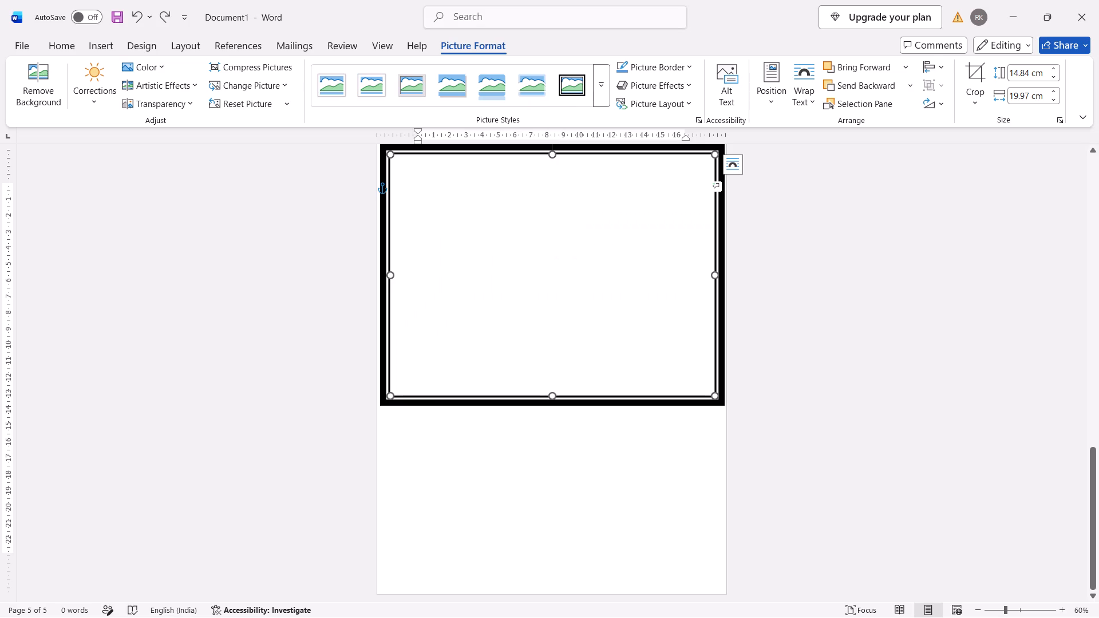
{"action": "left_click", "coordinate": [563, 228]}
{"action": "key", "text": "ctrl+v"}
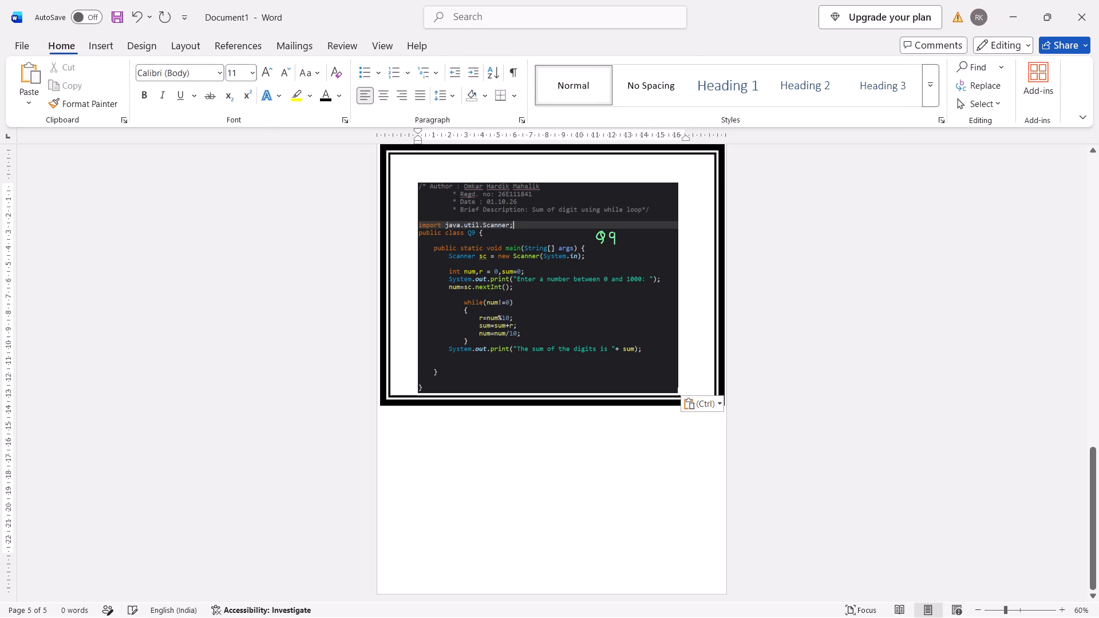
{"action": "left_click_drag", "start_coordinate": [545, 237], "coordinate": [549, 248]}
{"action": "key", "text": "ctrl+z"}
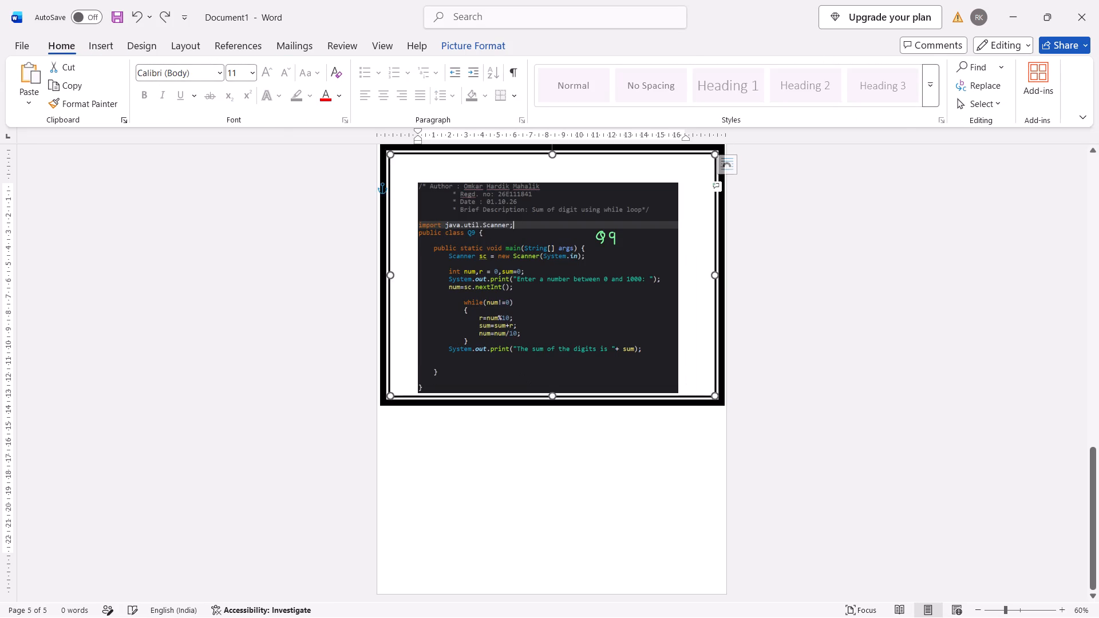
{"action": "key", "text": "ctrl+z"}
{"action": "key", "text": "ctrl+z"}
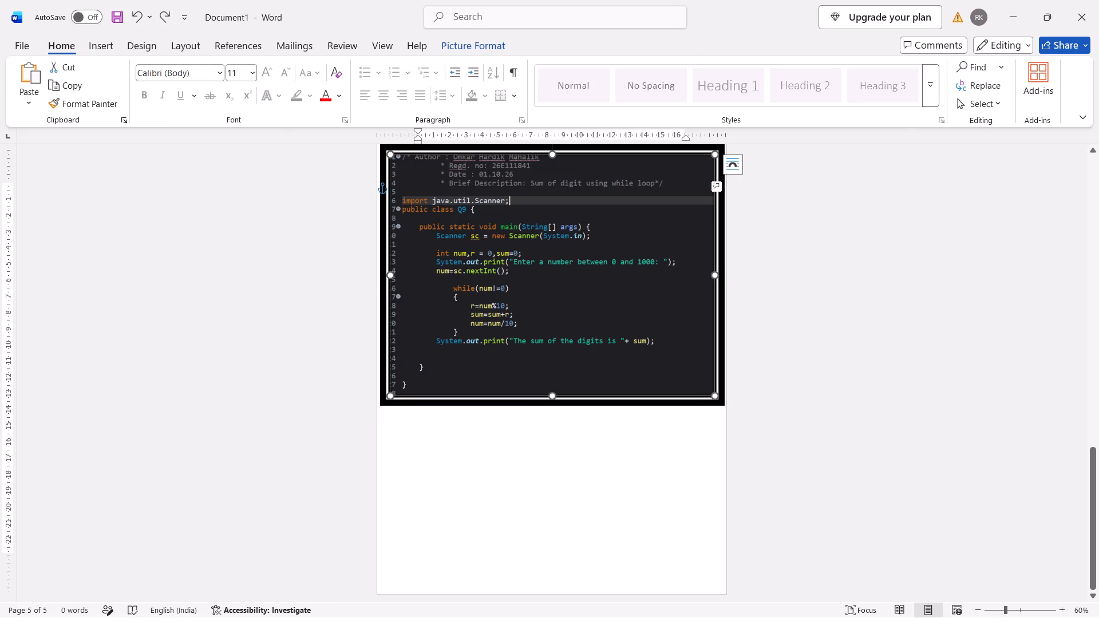
Replace the framed Q9 picture on page 5 with the labelled screenshot from the clipboard using Change Picture.
{"action": "left_click", "coordinate": [520, 245]}
{"action": "left_click", "coordinate": [92, 49]}
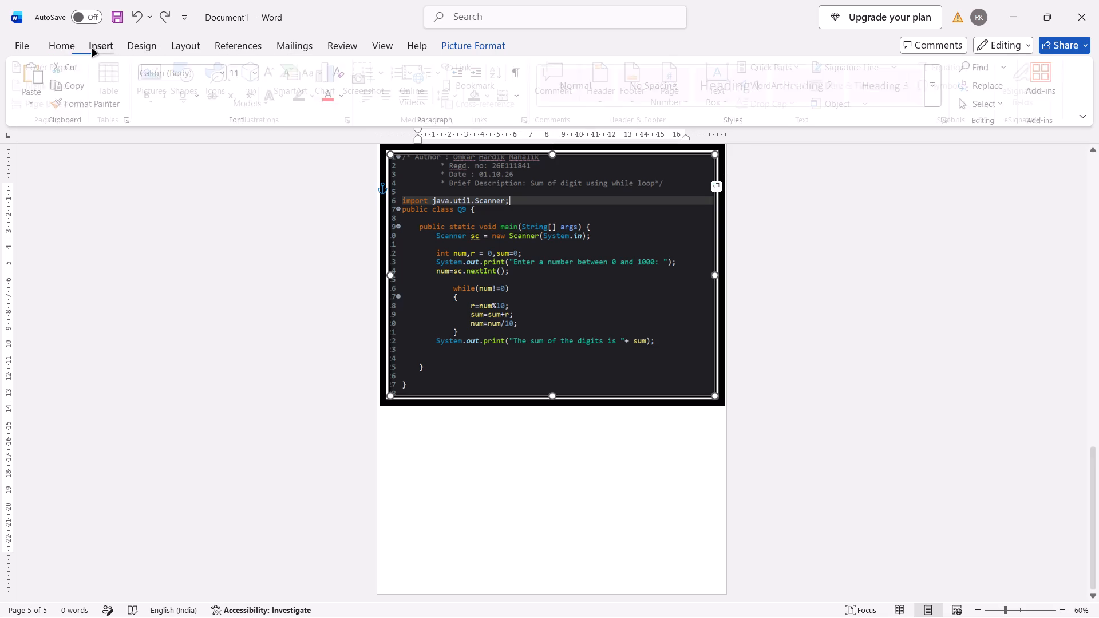
{"action": "double_click", "coordinate": [527, 232]}
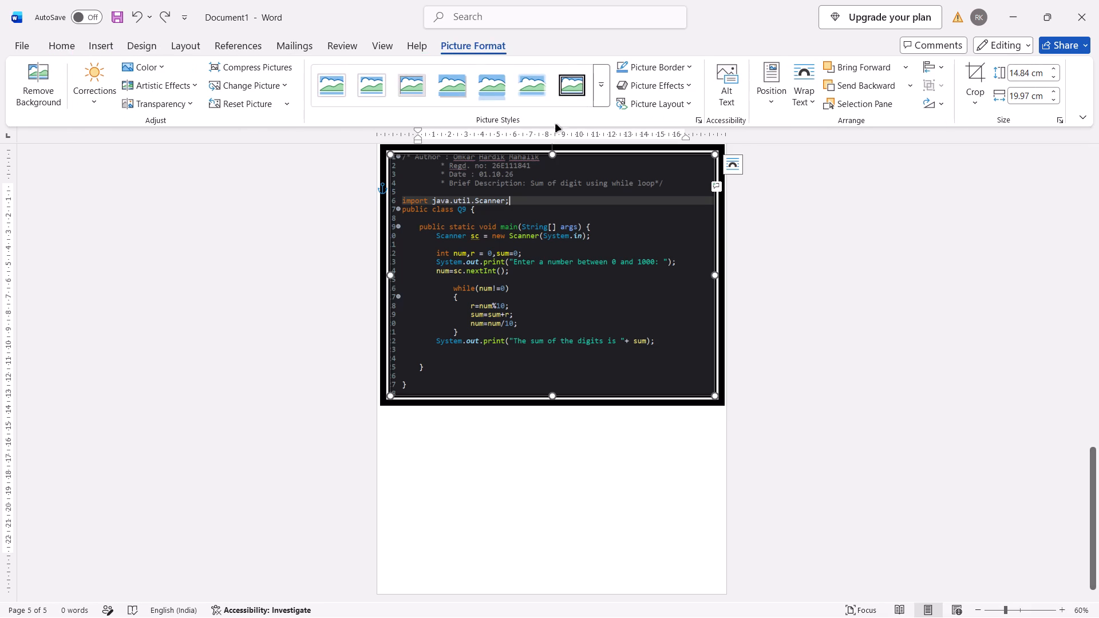
{"action": "left_click", "coordinate": [251, 85]}
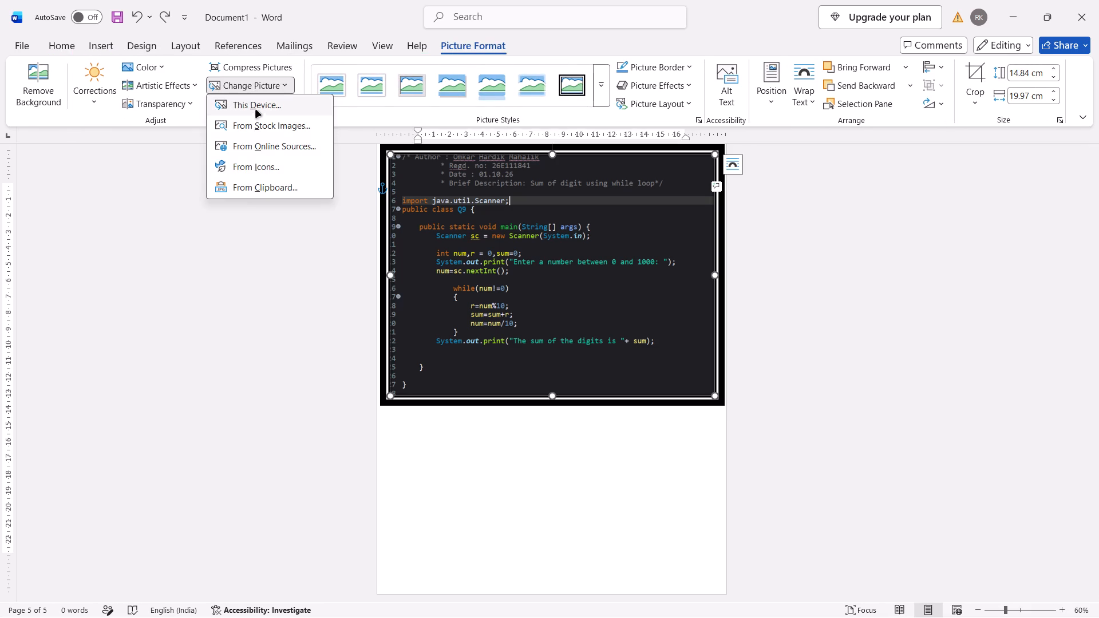
{"action": "left_click", "coordinate": [276, 188]}
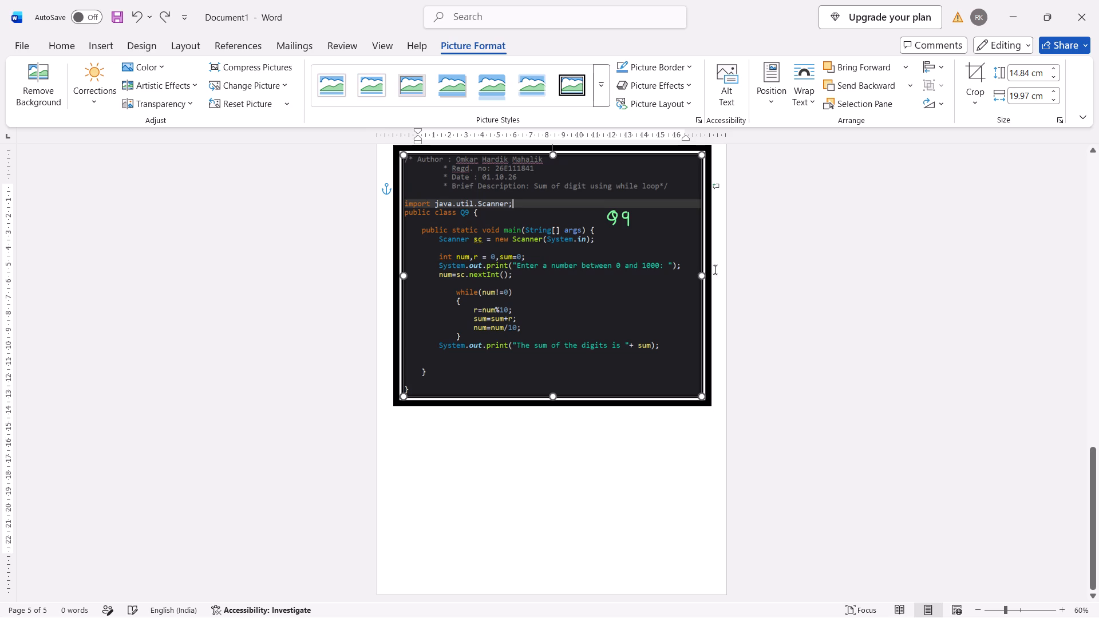
Stretch the new Q9 picture outward on both sides to a width of about 20.25 cm.
{"action": "left_click_drag", "start_coordinate": [703, 275], "coordinate": [715, 274]}
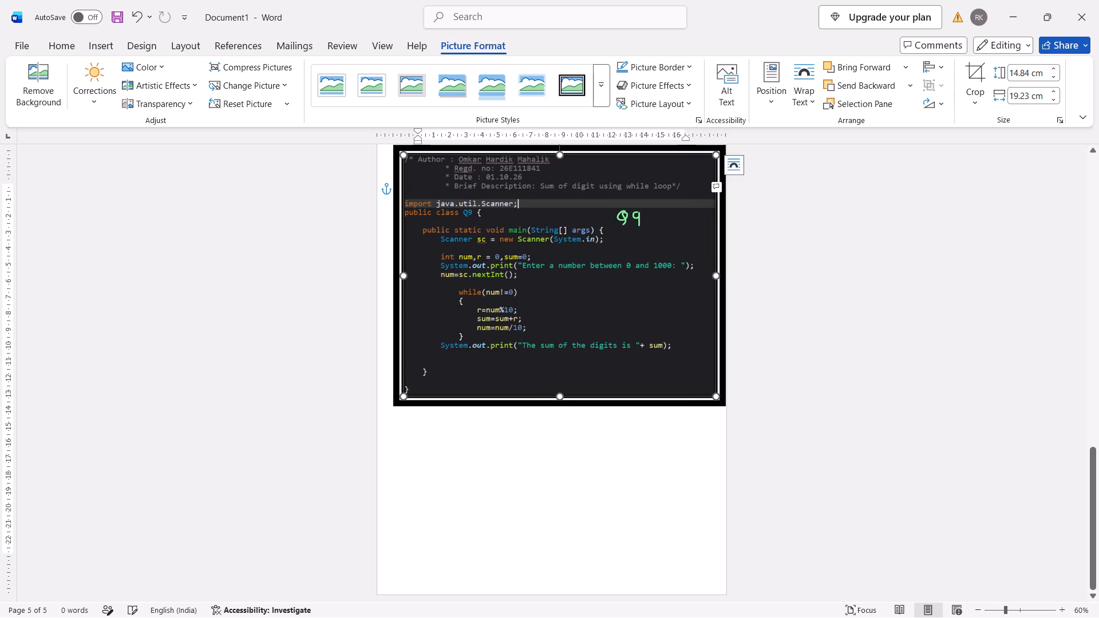
{"action": "left_click_drag", "start_coordinate": [404, 274], "coordinate": [386, 278]}
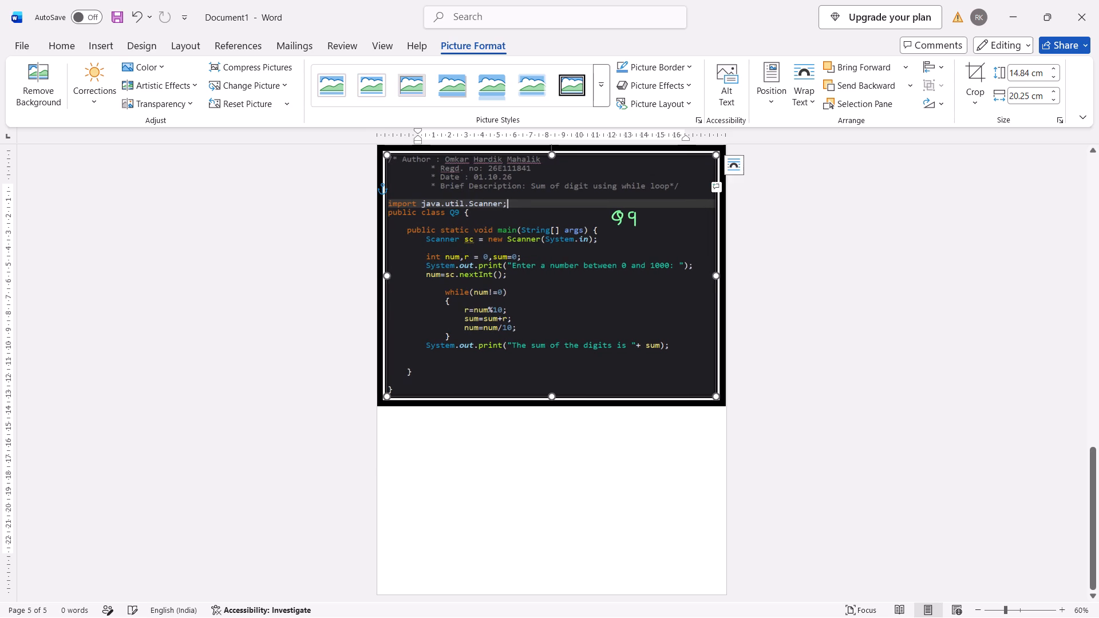
{"action": "scroll", "coordinate": [498, 272], "scroll_direction": "up", "scroll_amount": 2}
{"action": "left_click", "coordinate": [554, 318]}
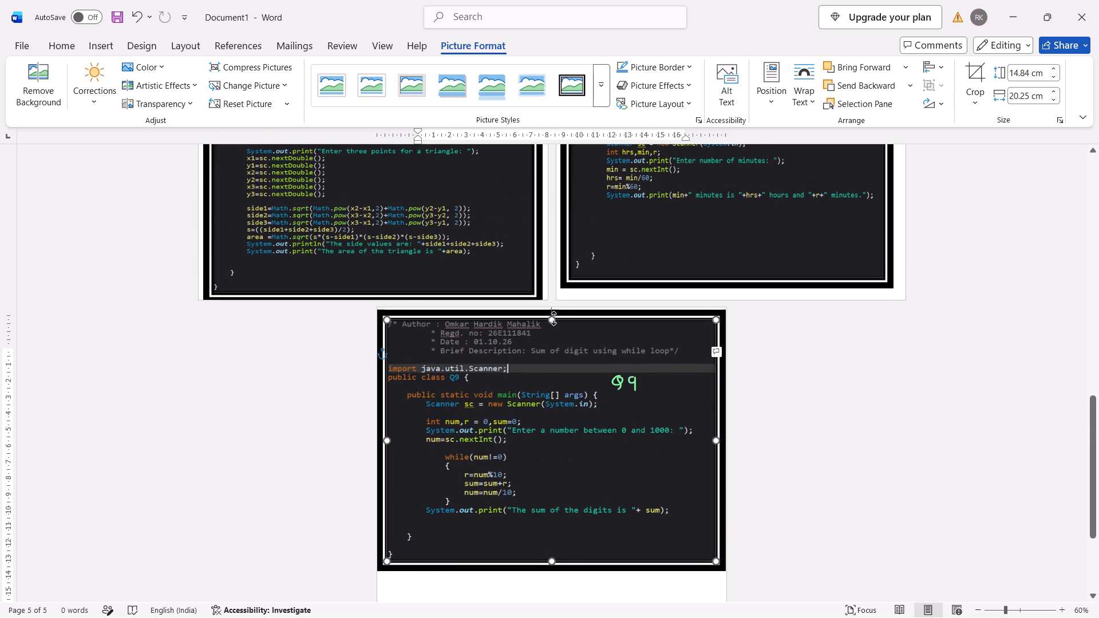
{"action": "left_click", "coordinate": [384, 438]}
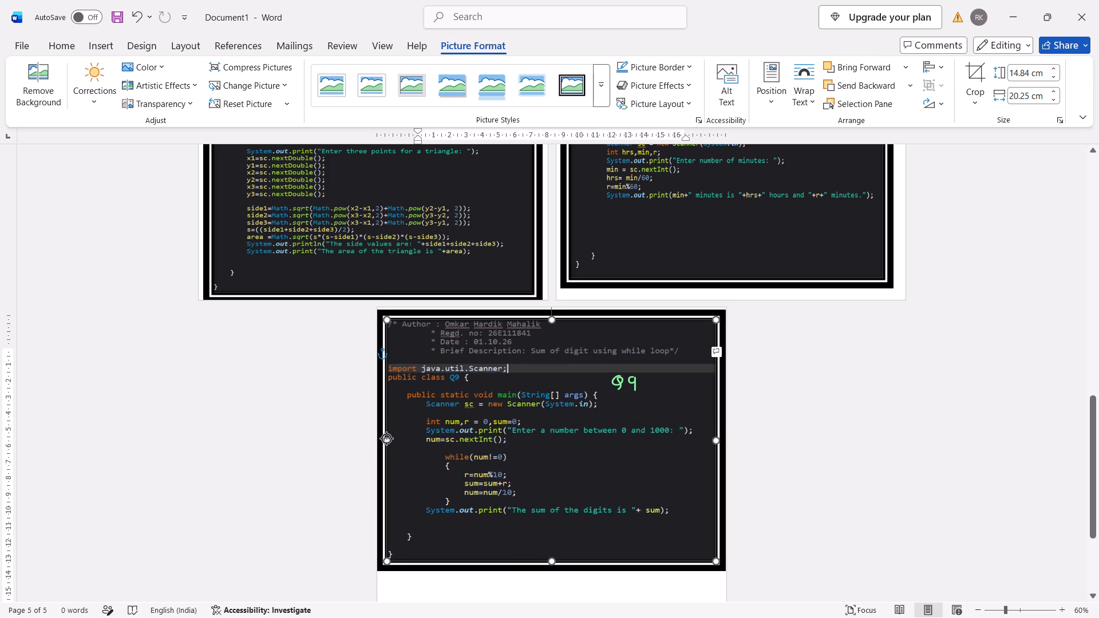
{"action": "left_click", "coordinate": [388, 439]}
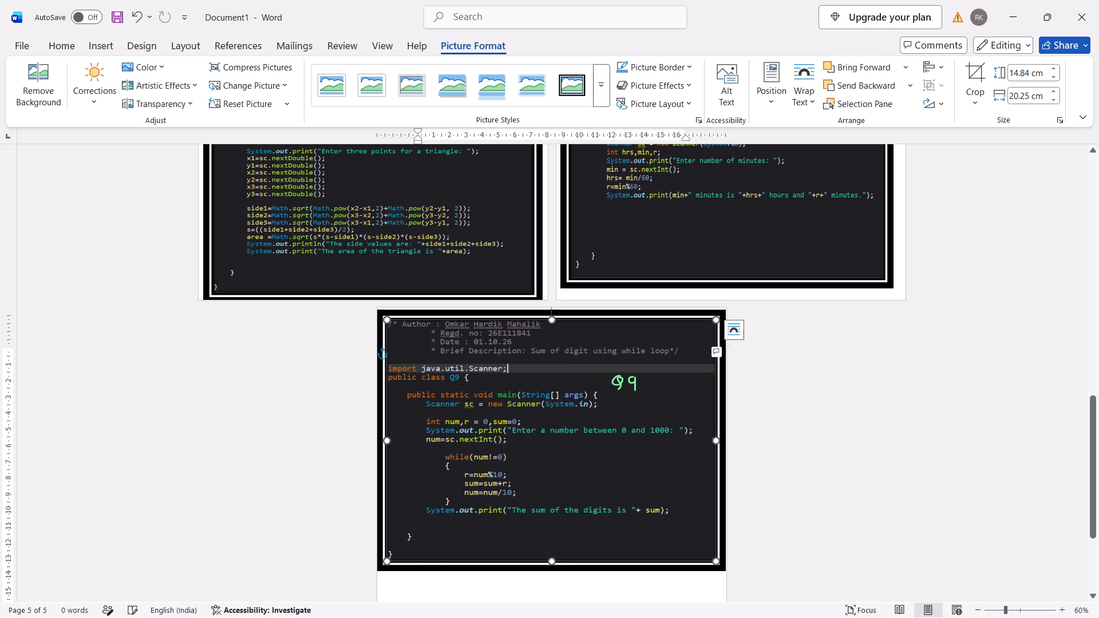
{"action": "scroll", "coordinate": [603, 429], "scroll_direction": "down", "scroll_amount": 3}
Switch to Eclipse and show Q10.java in a maximised editor.
{"action": "key", "text": "alt+Tab"}
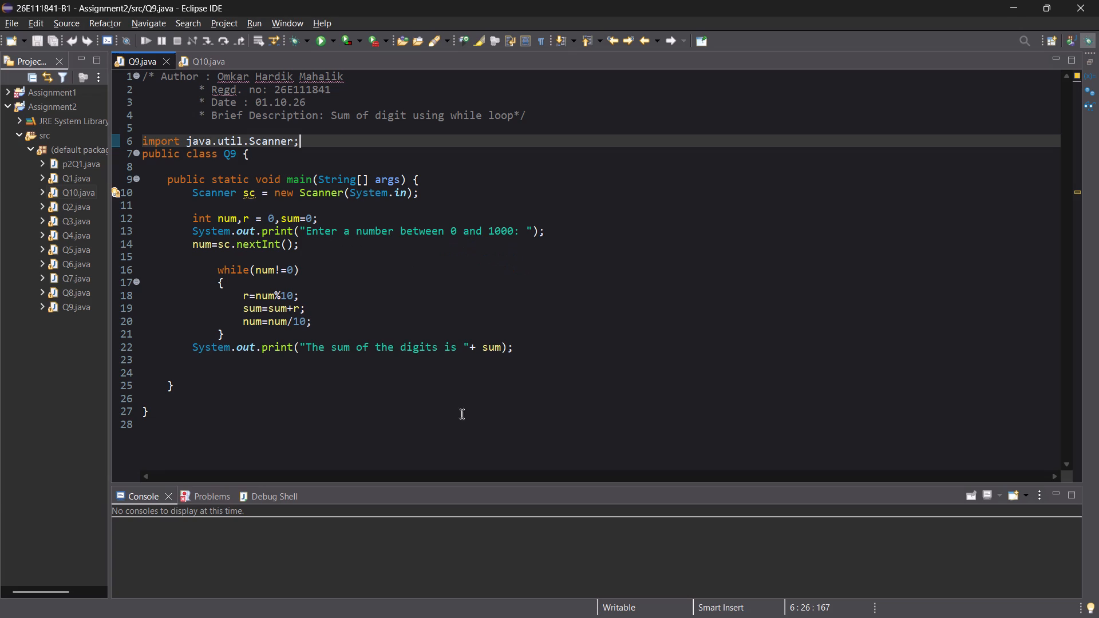
{"action": "double_click", "coordinate": [205, 59]}
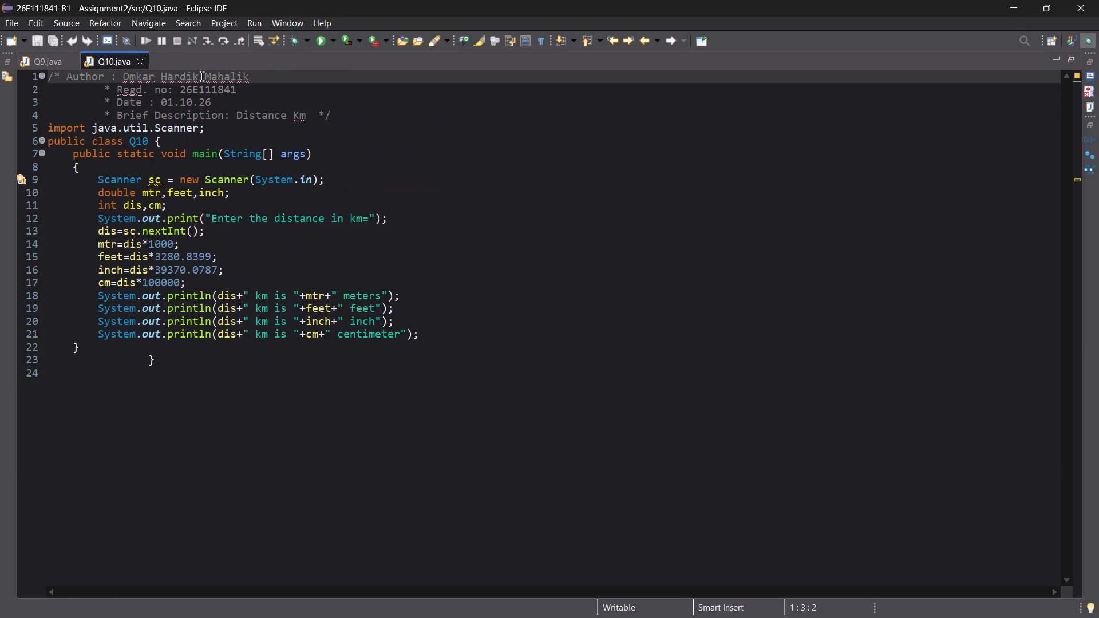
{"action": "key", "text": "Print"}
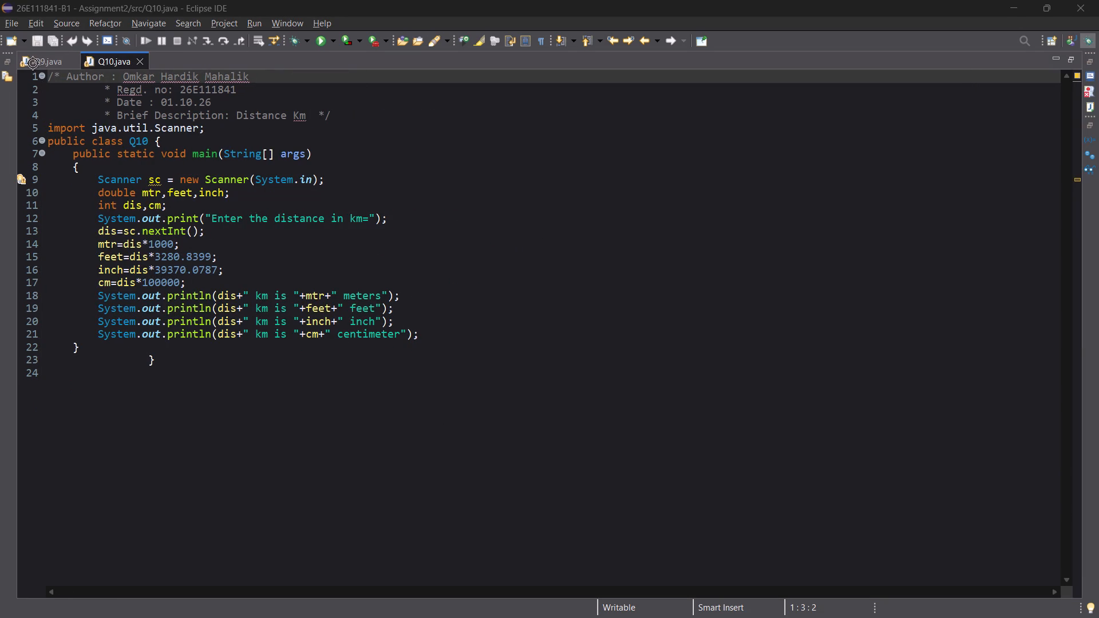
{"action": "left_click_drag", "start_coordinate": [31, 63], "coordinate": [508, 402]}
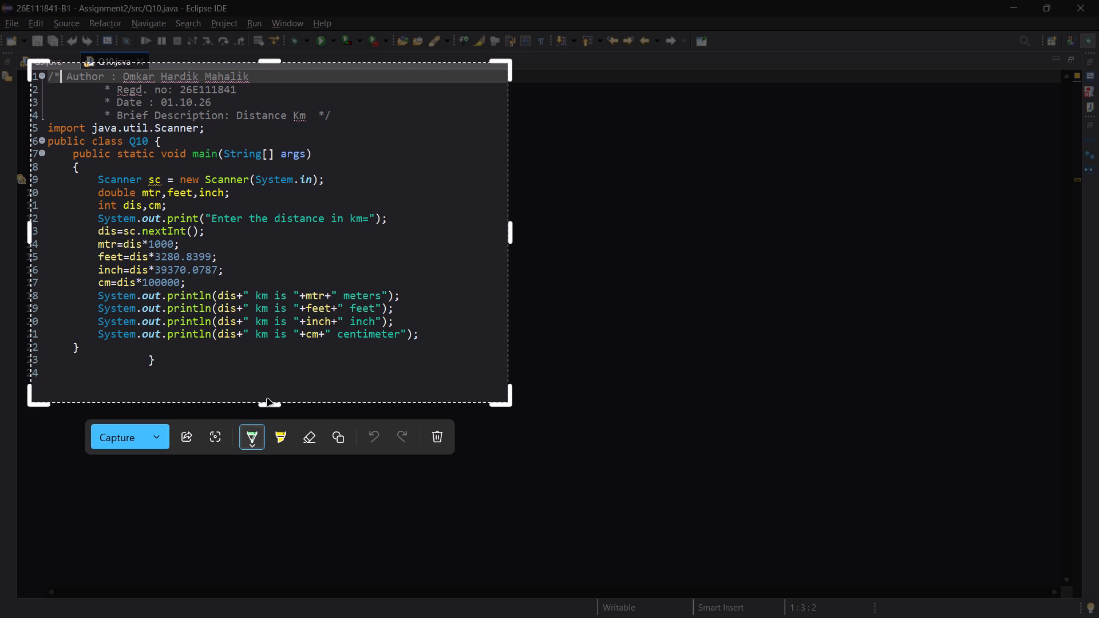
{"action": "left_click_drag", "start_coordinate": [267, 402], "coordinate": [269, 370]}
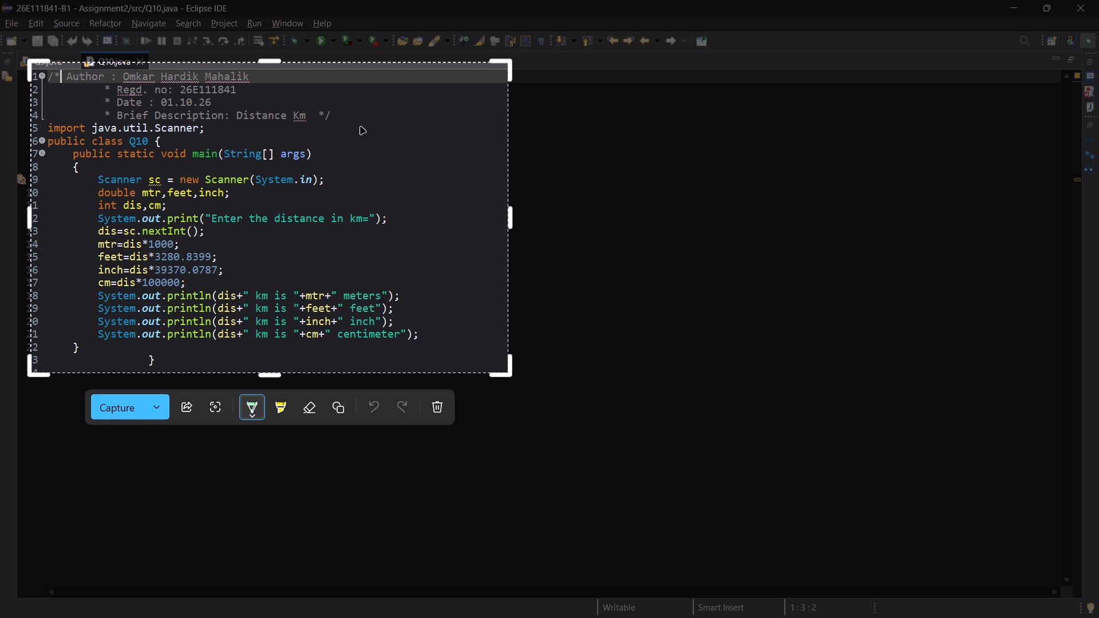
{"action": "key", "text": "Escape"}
Extend the brief description in Q10.java's header comment to read "Distance Km to more unit".
{"action": "left_click", "coordinate": [310, 117]}
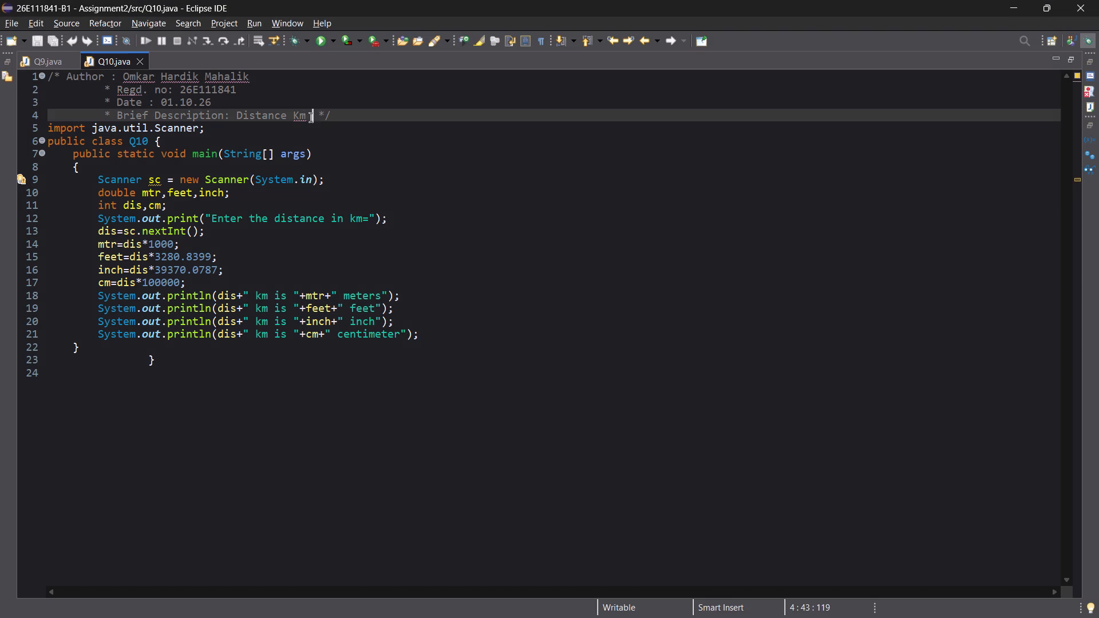
{"action": "type", "text": "to"}
{"action": "key", "text": "space"}
{"action": "type", "text": "other"}
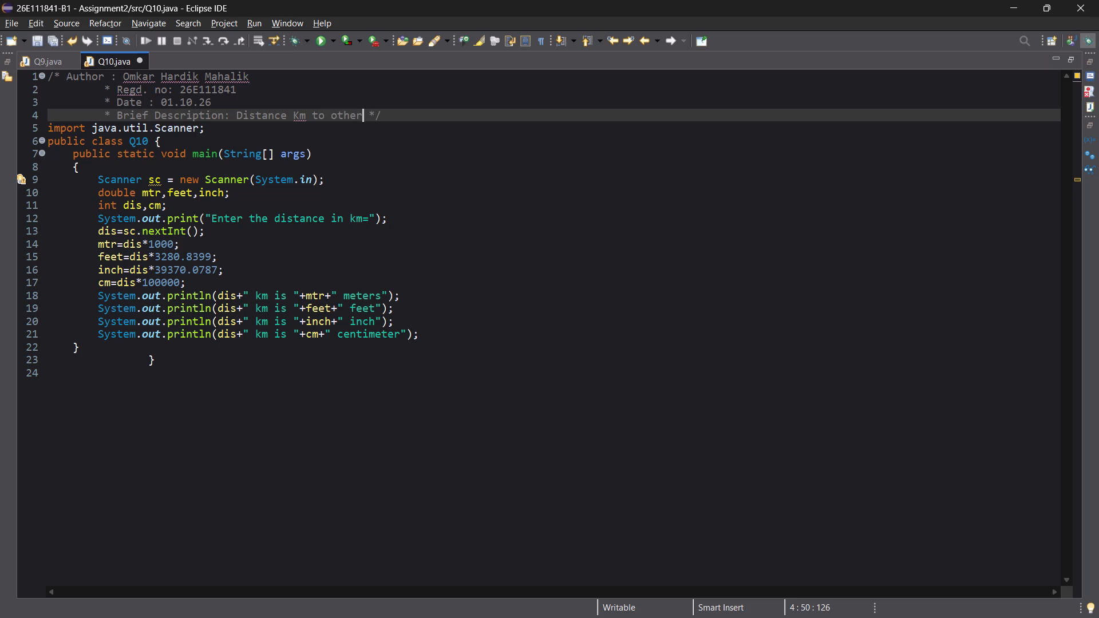
{"action": "key", "text": "space"}
{"action": "type", "text": "un"}
{"action": "key", "text": "BackSpace"}
{"action": "key", "text": "BackSpace"}
{"action": "key", "text": "BackSpace"}
{"action": "key", "text": "BackSpace"}
{"action": "key", "text": "BackSpace"}
{"action": "key", "text": "BackSpace"}
{"action": "key", "text": "BackSpace"}
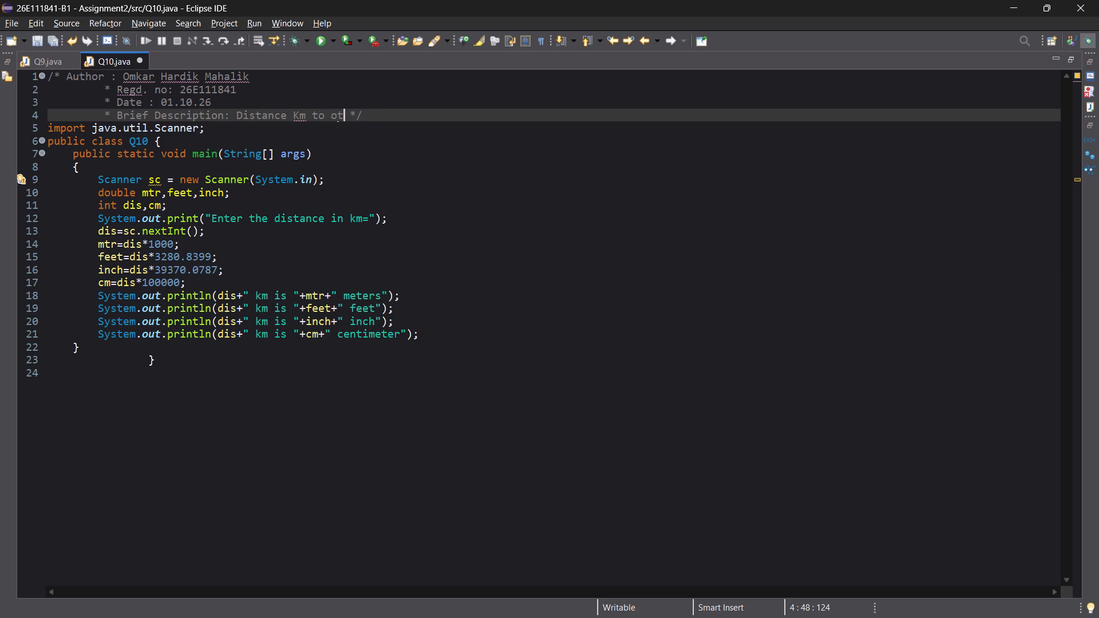
{"action": "key", "text": "BackSpace"}
{"action": "type", "text": "more"}
{"action": "key", "text": "space"}
{"action": "type", "text": "unit"}
Frame Q10.java's full code without line numbers as the screenshot area.
{"action": "key", "text": "Print"}
{"action": "left_click_drag", "start_coordinate": [37, 68], "coordinate": [378, 315]}
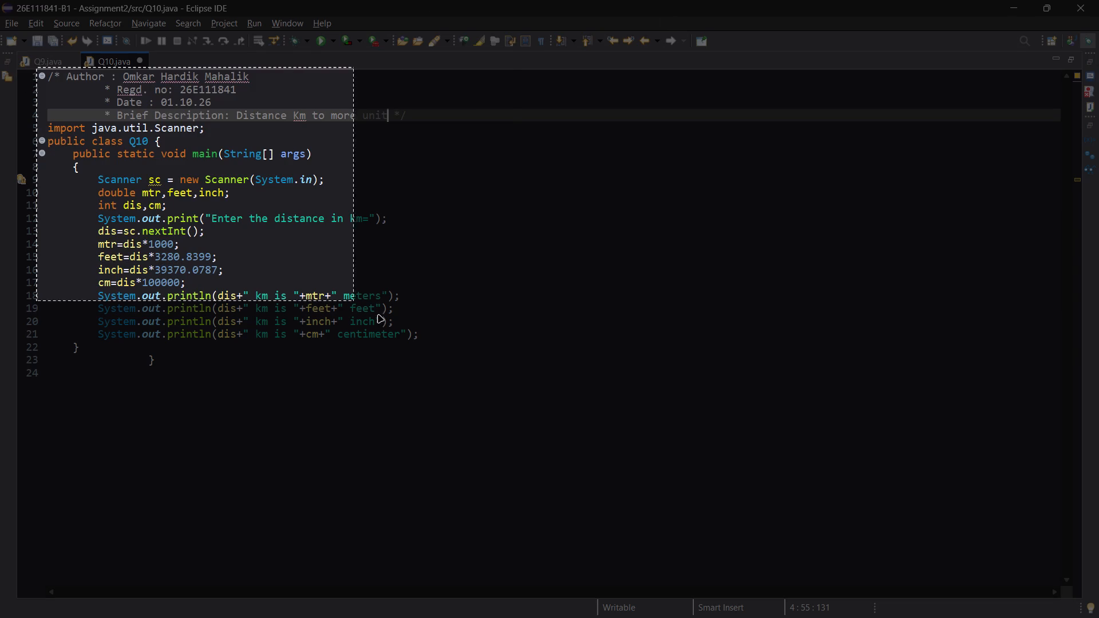
{"action": "left_click_drag", "start_coordinate": [378, 315], "coordinate": [517, 373]}
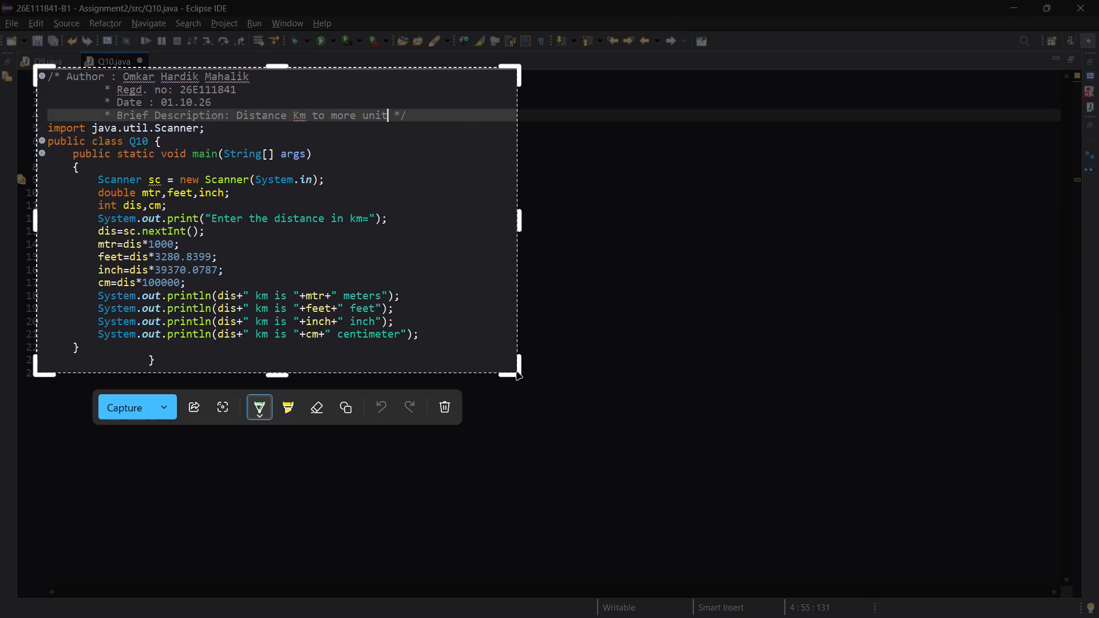
Handwrite the label Q10 in green in the blank area beside the class and main method lines.
{"action": "left_click_drag", "start_coordinate": [358, 138], "coordinate": [358, 152]}
{"action": "left_click_drag", "start_coordinate": [358, 152], "coordinate": [355, 159]}
{"action": "left_click_drag", "start_coordinate": [371, 140], "coordinate": [373, 150]}
{"action": "left_click", "coordinate": [378, 142]}
{"action": "key", "text": "ctrl+z"}
{"action": "key", "text": "ctrl+z"}
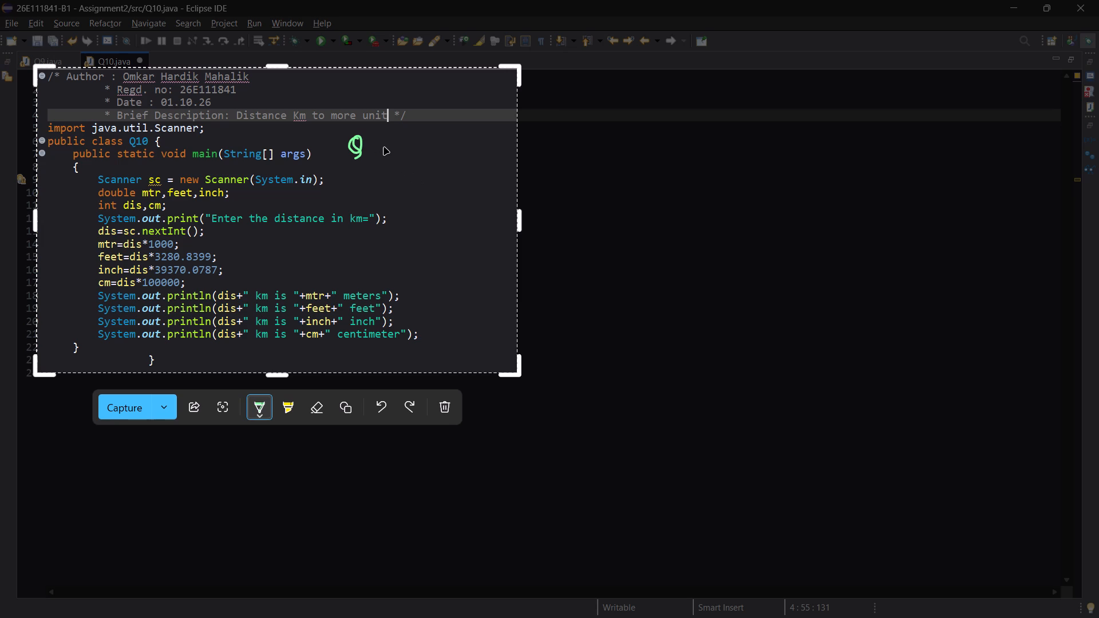
{"action": "left_click_drag", "start_coordinate": [372, 141], "coordinate": [376, 150]}
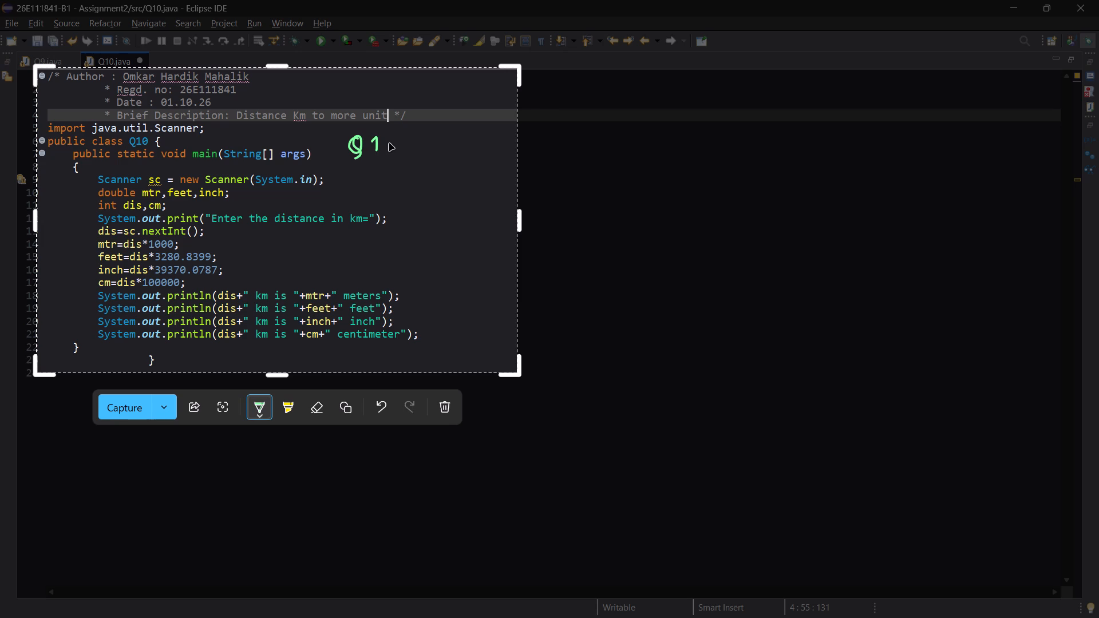
{"action": "left_click", "coordinate": [390, 139]}
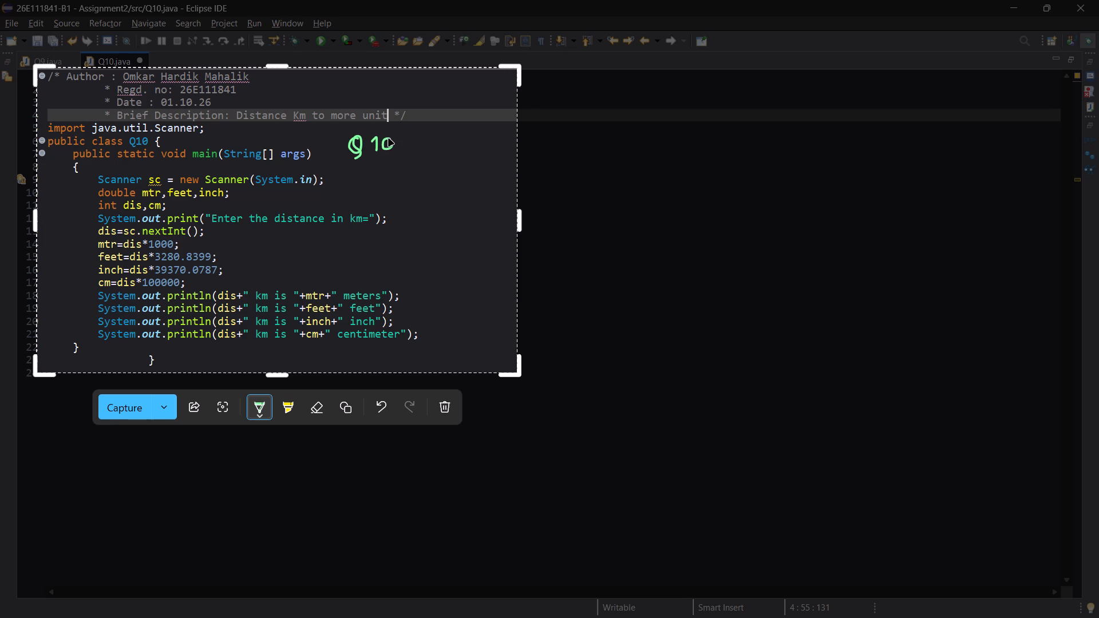
{"action": "triple_click", "coordinate": [392, 141]}
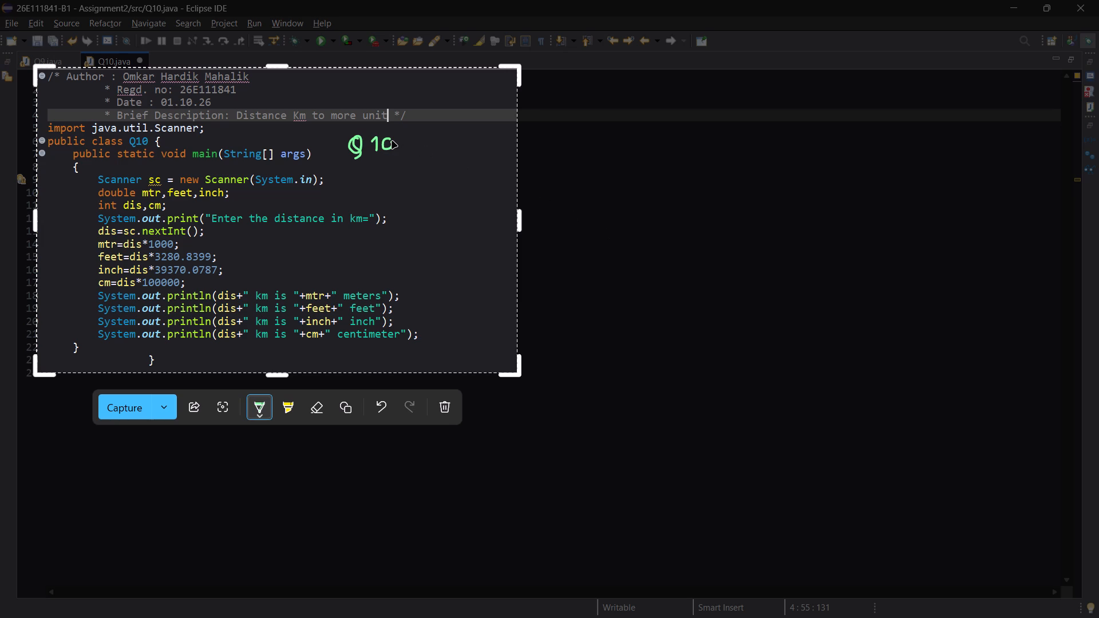
{"action": "left_click", "coordinate": [390, 139]}
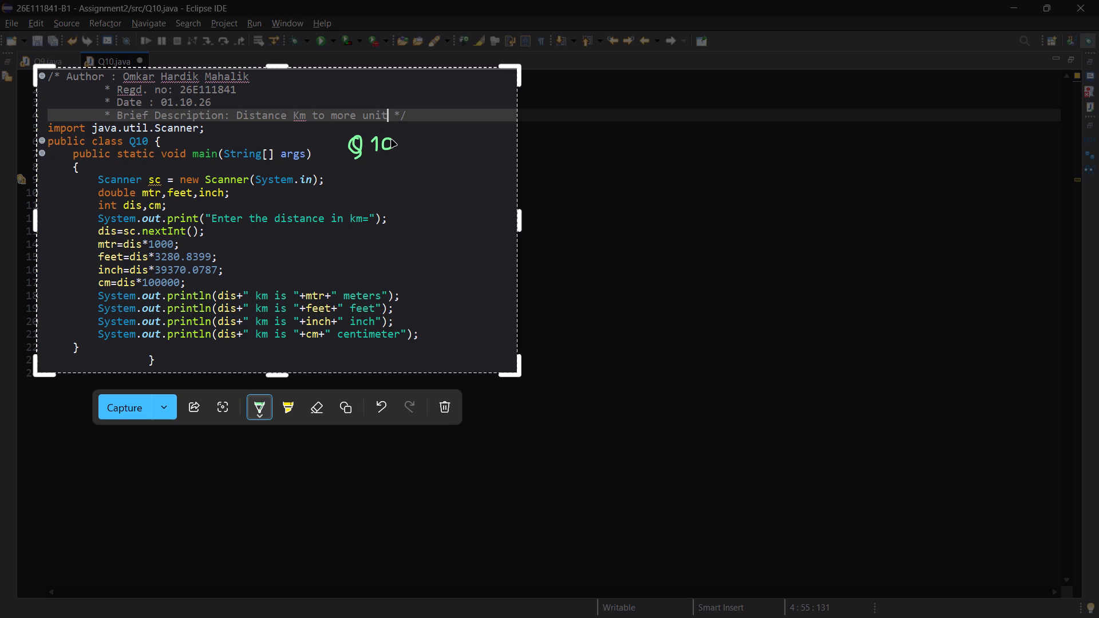
{"action": "left_click", "coordinate": [392, 140]}
Copy the labelled Q10 screenshot and switch to the Word document.
{"action": "key", "text": "ctrl+c"}
{"action": "key", "text": "alt+Tab"}
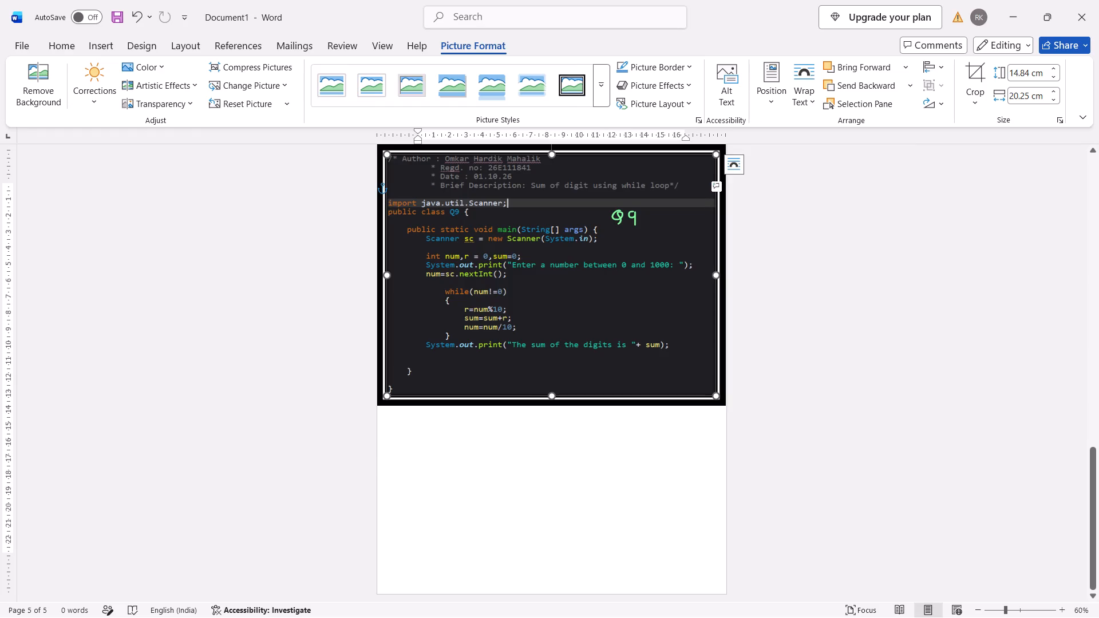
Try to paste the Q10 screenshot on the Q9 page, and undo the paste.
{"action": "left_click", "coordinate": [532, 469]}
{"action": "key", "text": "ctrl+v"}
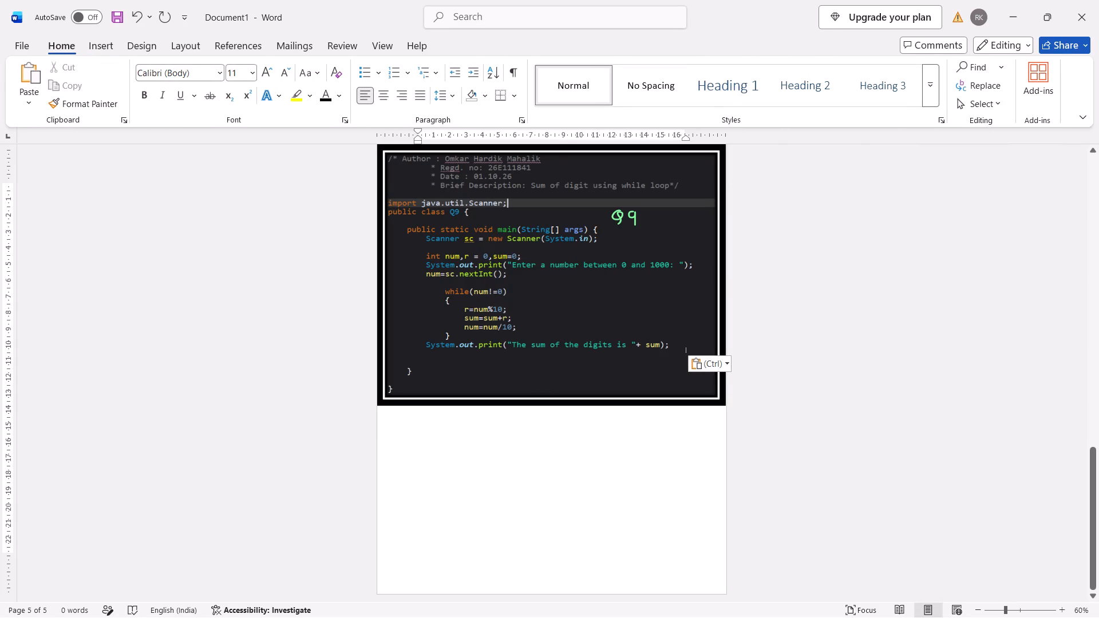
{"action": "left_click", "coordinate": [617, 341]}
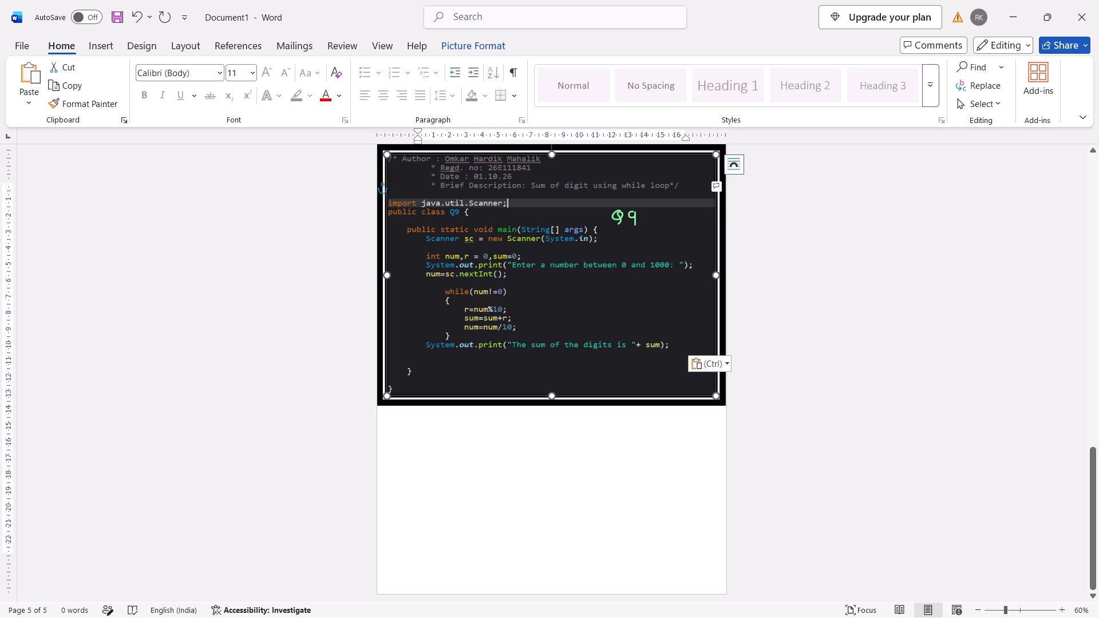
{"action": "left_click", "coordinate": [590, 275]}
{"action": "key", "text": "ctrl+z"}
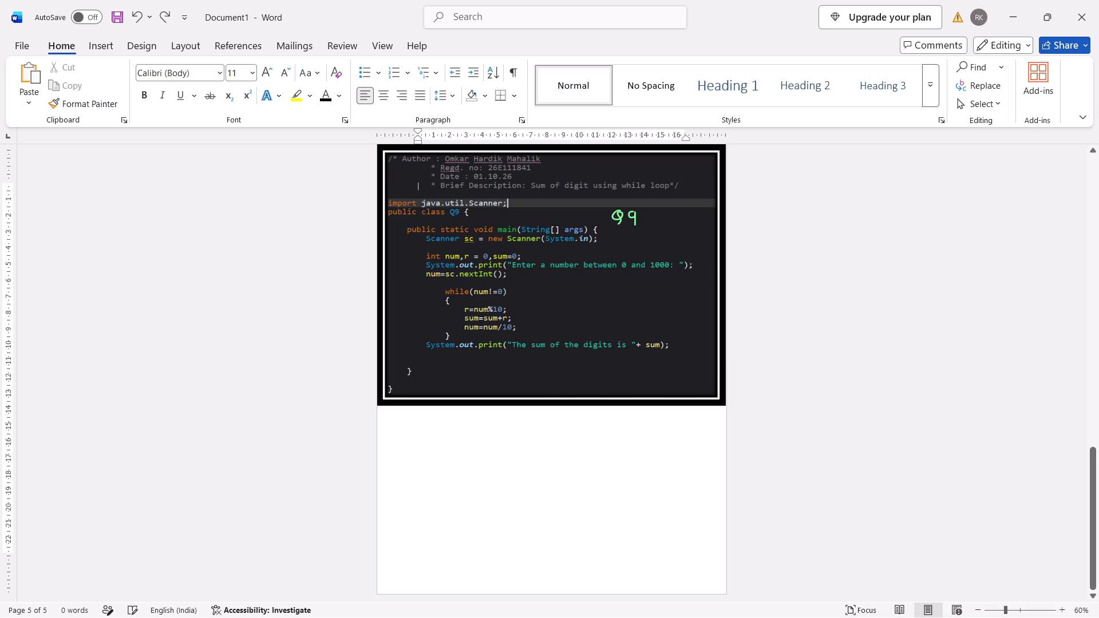
Add 21 blank lines on the Q9 page to bring the insertion point lower down the page.
{"action": "key", "text": "Return"}
{"action": "key", "text": "Return"}
{"action": "key", "text": "Return"}
{"action": "key", "text": "Return"}
{"action": "key", "text": "Return"}
{"action": "key", "text": "Return"}
{"action": "key", "text": "Return"}
{"action": "key", "text": "Return"}
{"action": "key", "text": "Return"}
{"action": "key", "text": "Return"}
{"action": "key", "text": "Return"}
{"action": "key", "text": "Return"}
{"action": "key", "text": "Return"}
{"action": "key", "text": "Return"}
{"action": "key", "text": "Return"}
{"action": "key", "text": "Return"}
{"action": "key", "text": "Return"}
{"action": "key", "text": "Return"}
{"action": "key", "text": "Return"}
{"action": "key", "text": "Return"}
{"action": "key", "text": "Return"}
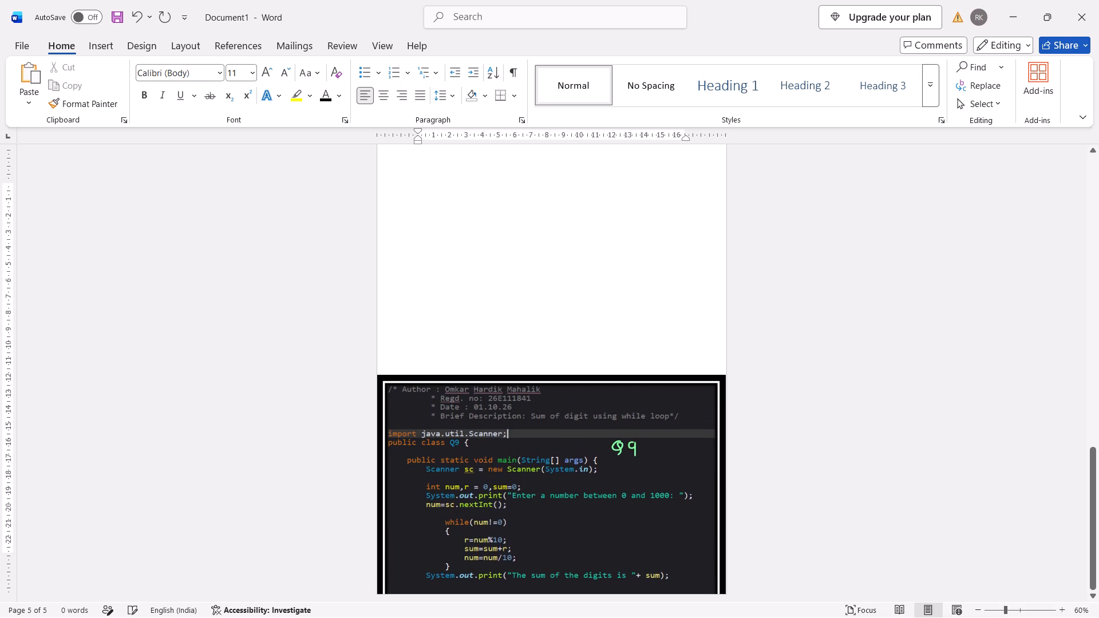
Move the Q9 picture back up to the top edge of page 5, aligned with the page's right edge.
{"action": "left_click_drag", "start_coordinate": [553, 482], "coordinate": [554, 244]}
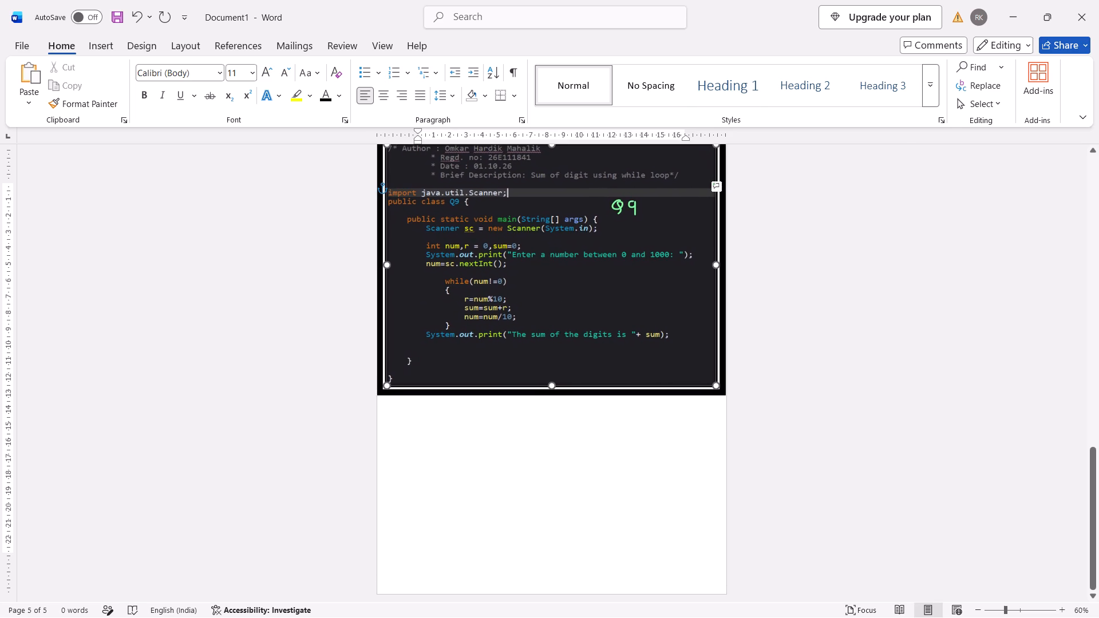
{"action": "scroll", "coordinate": [794, 288], "scroll_direction": "up", "scroll_amount": 2}
{"action": "left_click_drag", "start_coordinate": [554, 387], "coordinate": [555, 396]}
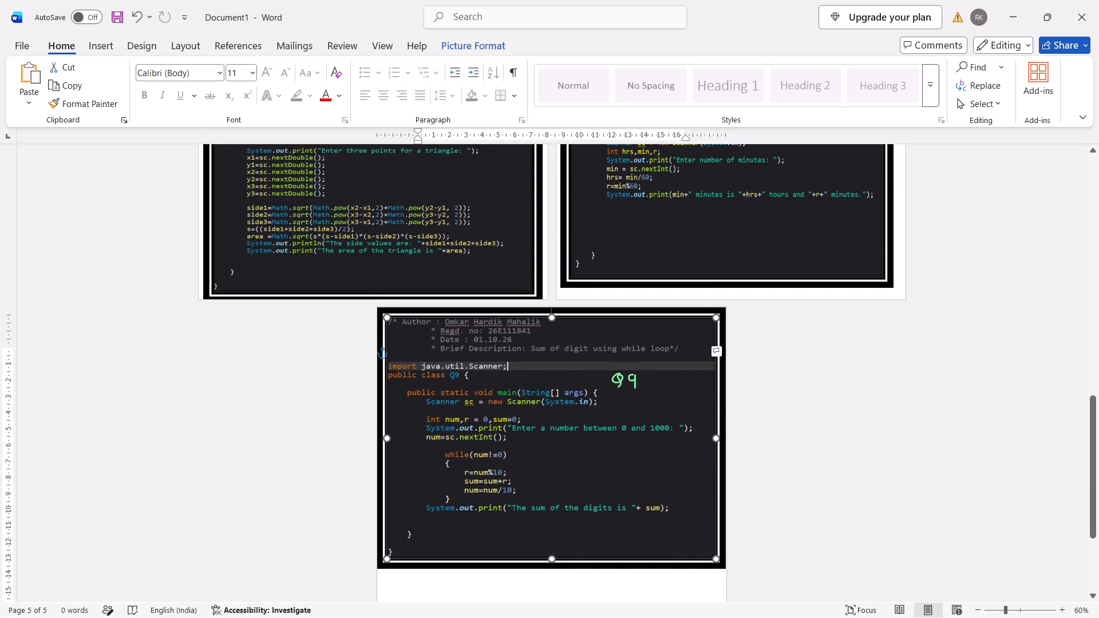
{"action": "left_click_drag", "start_coordinate": [555, 396], "coordinate": [556, 395]}
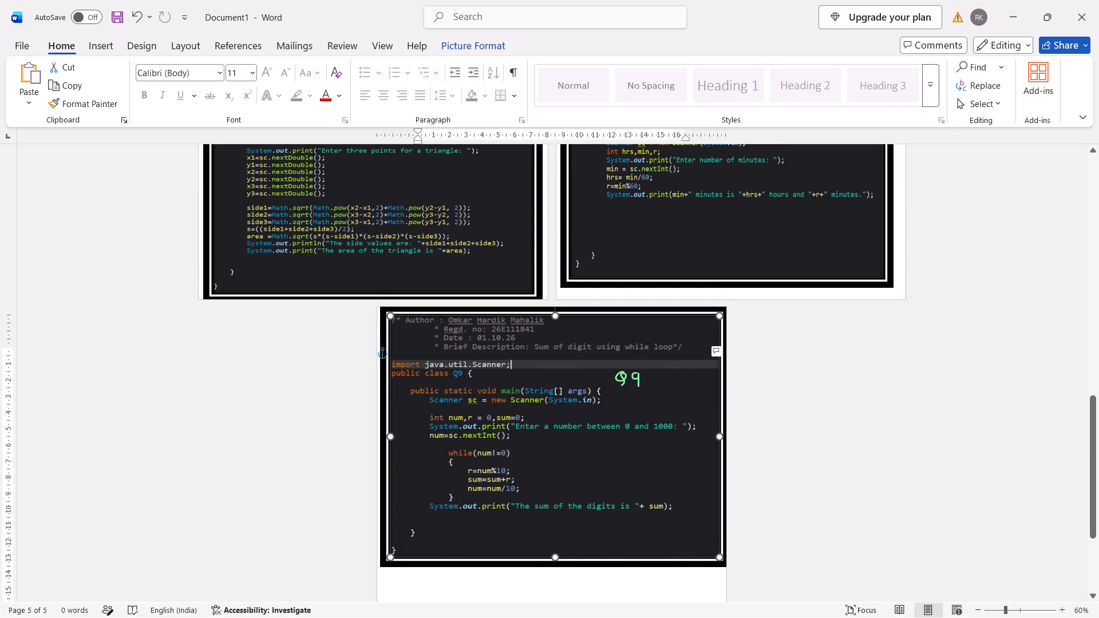
{"action": "left_click_drag", "start_coordinate": [556, 395], "coordinate": [557, 394]}
Paste the Q10 screenshot after the Q9 picture and set its text wrapping to In Front of Text.
{"action": "scroll", "coordinate": [774, 396], "scroll_direction": "down", "scroll_amount": 5}
{"action": "left_click", "coordinate": [513, 422]}
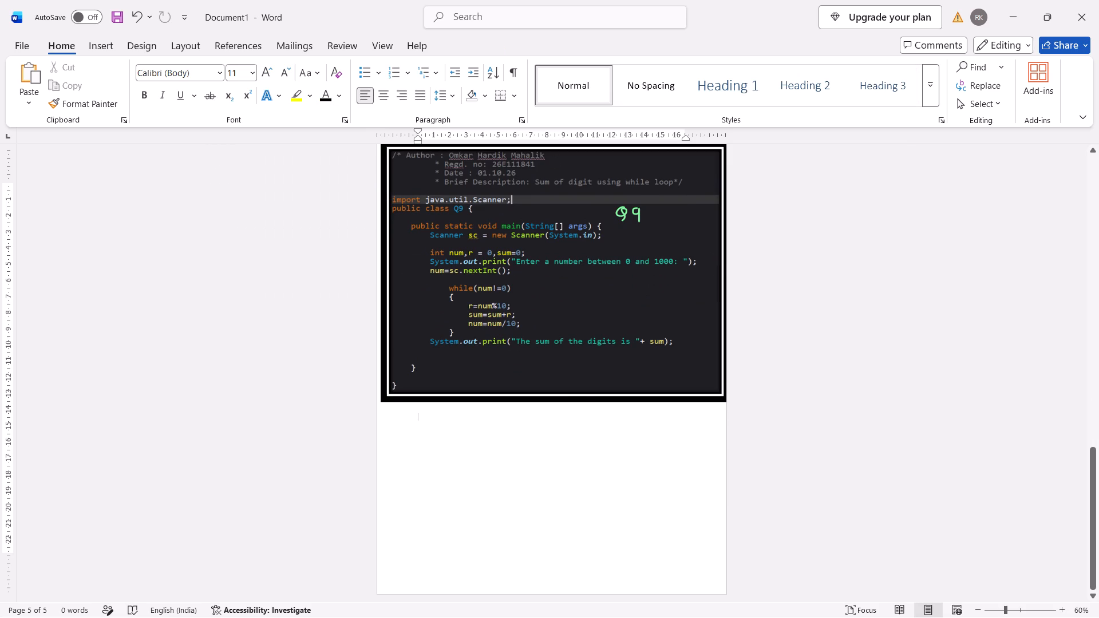
{"action": "key", "text": "ctrl+v"}
{"action": "left_click", "coordinate": [721, 250]}
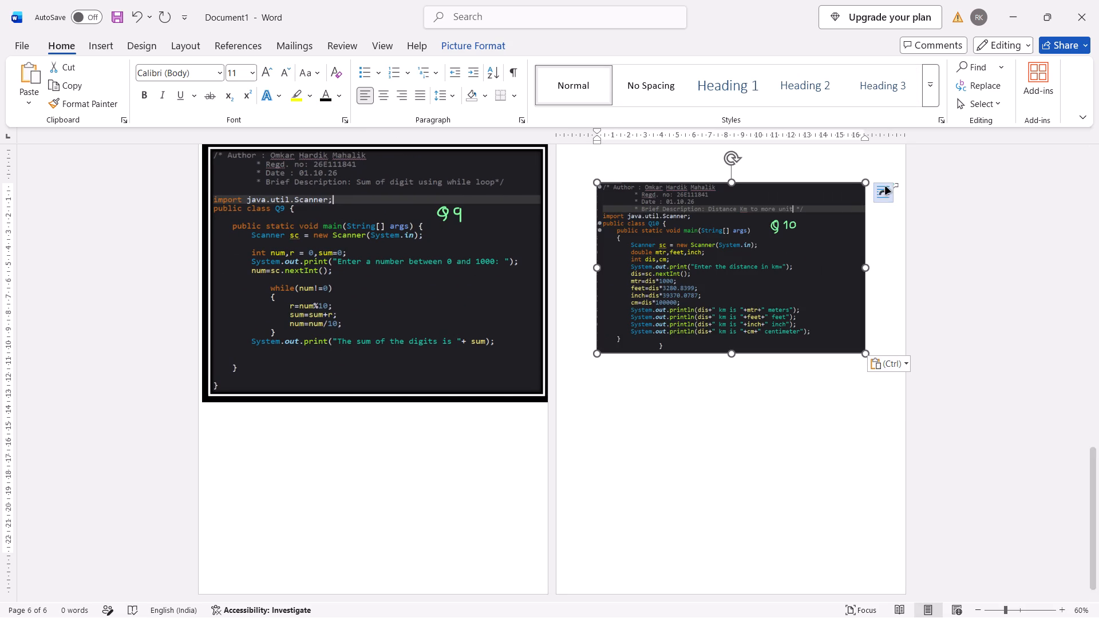
{"action": "left_click", "coordinate": [887, 187]}
{"action": "left_click", "coordinate": [987, 328]}
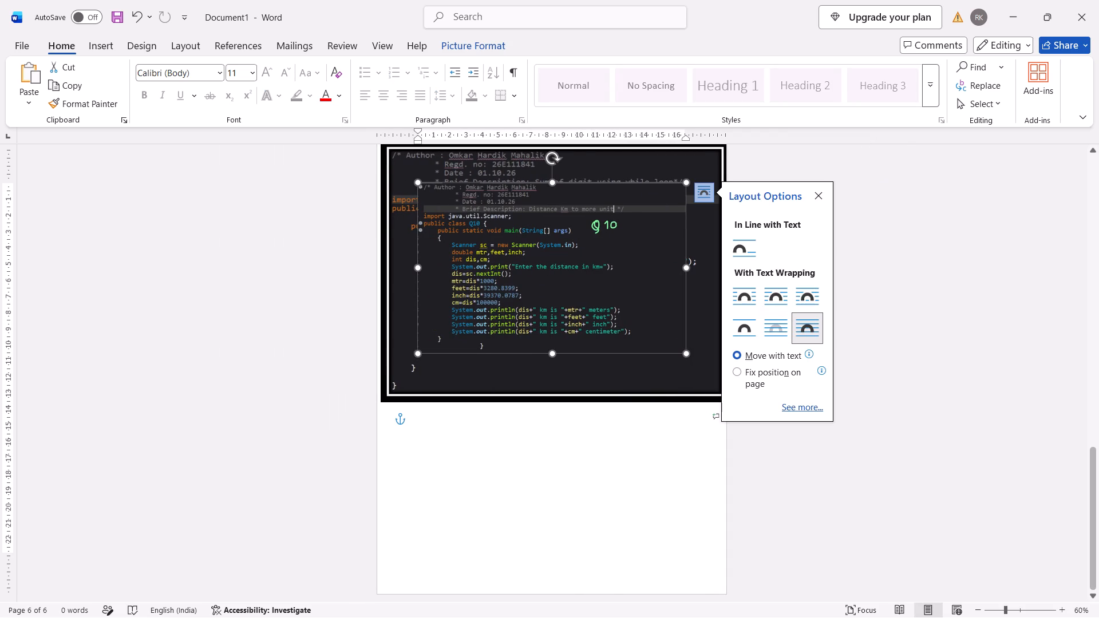
Move the Q10 picture into the blank lower part of page 5, beneath the Q9 picture.
{"action": "left_click_drag", "start_coordinate": [560, 275], "coordinate": [548, 504]}
{"action": "scroll", "coordinate": [764, 458], "scroll_direction": "down", "scroll_amount": 3}
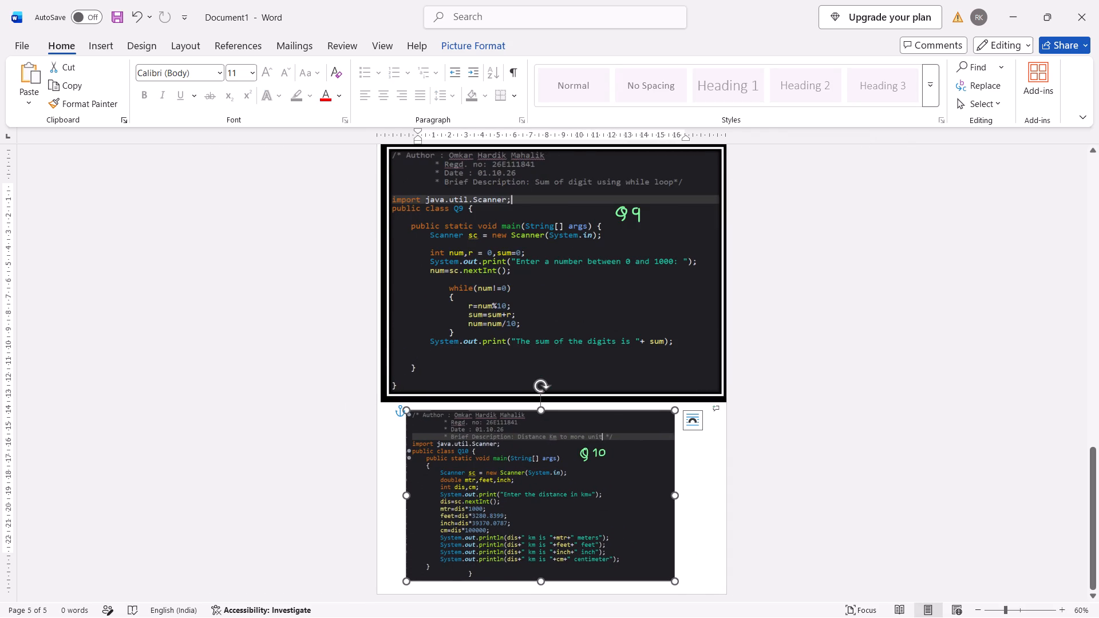
{"action": "left_click_drag", "start_coordinate": [495, 481], "coordinate": [477, 491]}
Apply the thick black double-frame style to the Q10 picture and fit it close under the Q9 picture.
{"action": "double_click", "coordinate": [479, 491]}
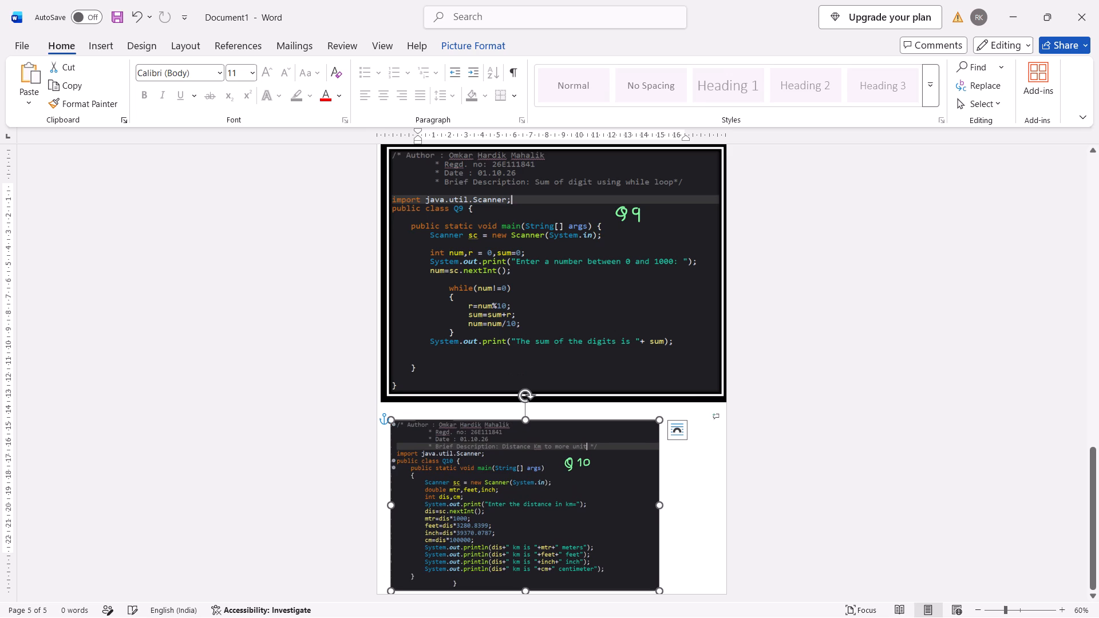
{"action": "left_click", "coordinate": [566, 100]}
{"action": "left_click", "coordinate": [517, 514]}
{"action": "left_click_drag", "start_coordinate": [518, 509], "coordinate": [536, 505]}
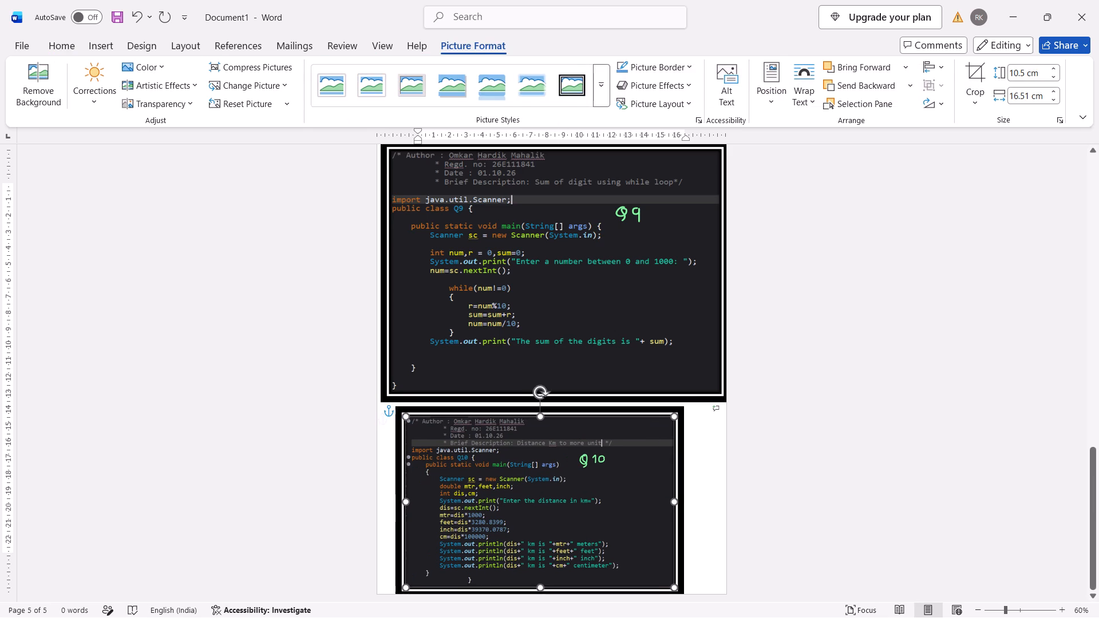
{"action": "left_click_drag", "start_coordinate": [536, 505], "coordinate": [518, 504]}
Resize the Q10 picture to about 10.2 cm high and 18.27 cm wide, roughly centred beneath the Q9 picture.
{"action": "left_click_drag", "start_coordinate": [658, 499], "coordinate": [679, 502]}
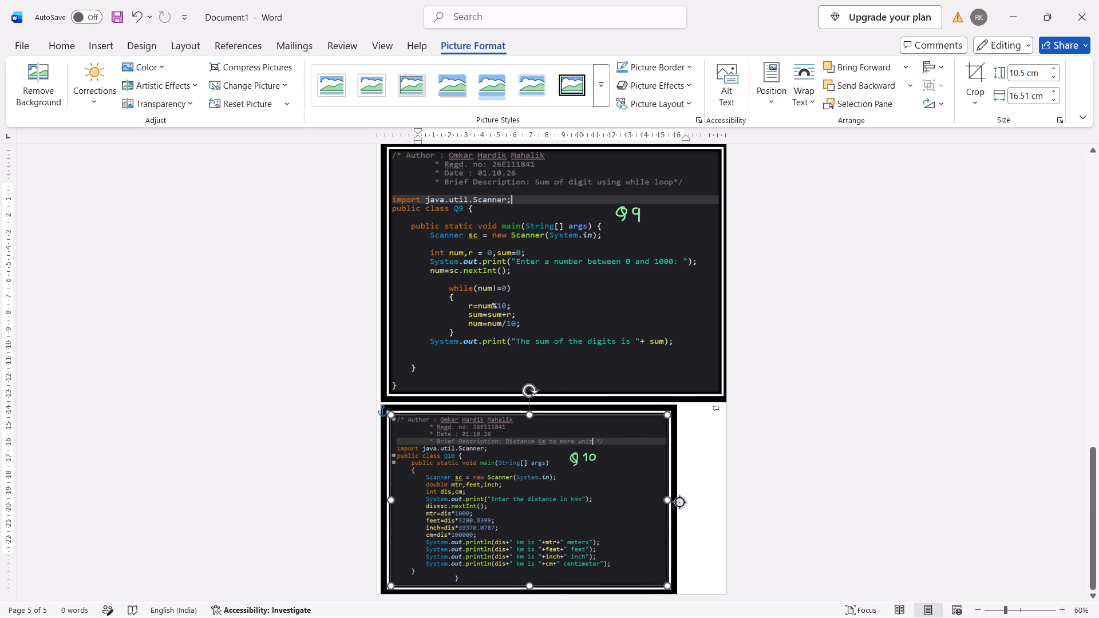
{"action": "left_click_drag", "start_coordinate": [679, 502], "coordinate": [674, 503]}
{"action": "left_click_drag", "start_coordinate": [572, 505], "coordinate": [585, 505]}
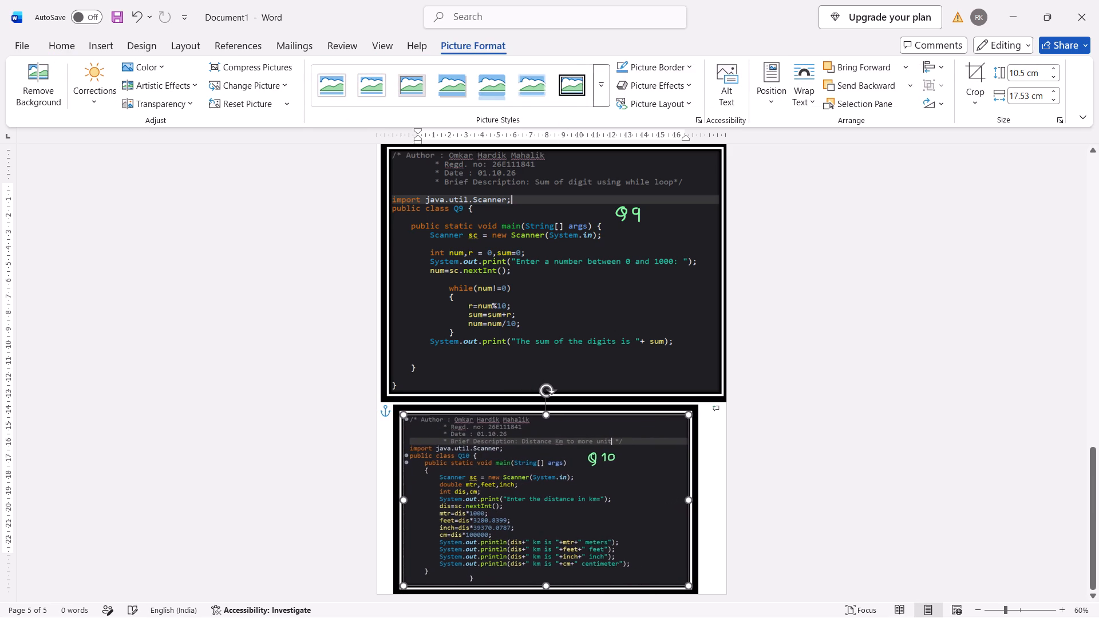
{"action": "left_click_drag", "start_coordinate": [585, 505], "coordinate": [586, 505]}
{"action": "scroll", "coordinate": [730, 478], "scroll_direction": "down", "scroll_amount": 6}
{"action": "left_click", "coordinate": [548, 585]}
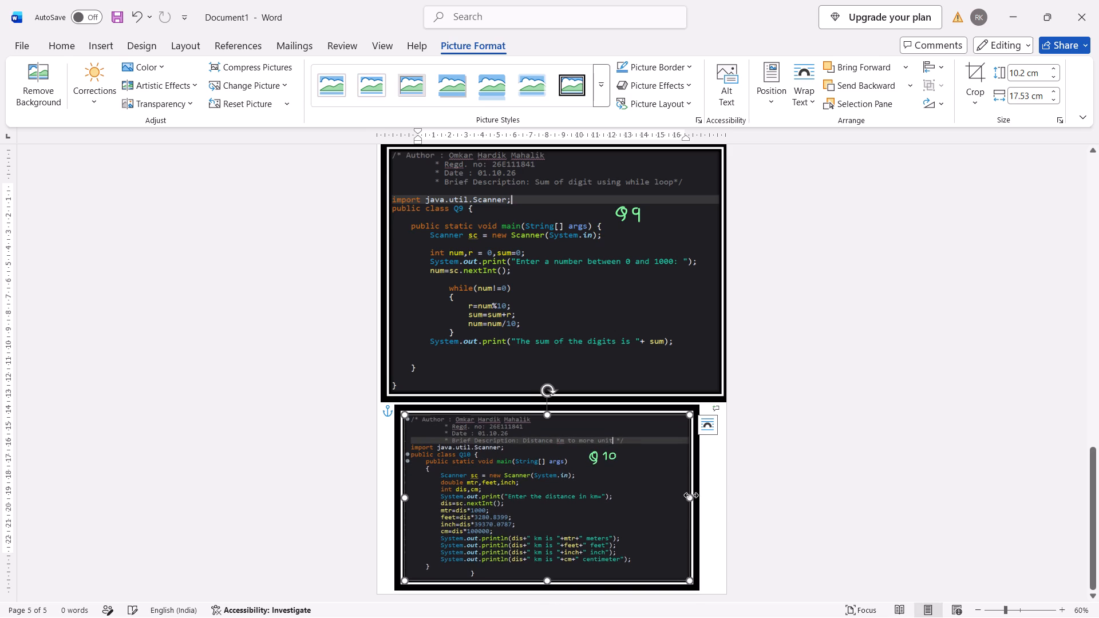
{"action": "left_click_drag", "start_coordinate": [688, 497], "coordinate": [699, 497]}
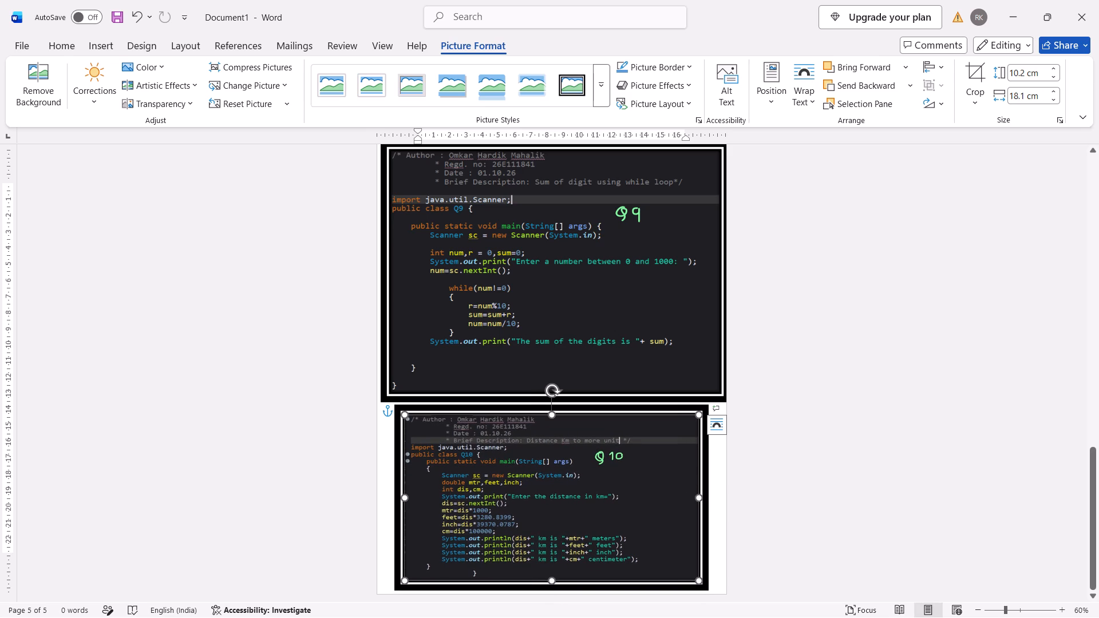
{"action": "left_click_drag", "start_coordinate": [406, 498], "coordinate": [400, 498]}
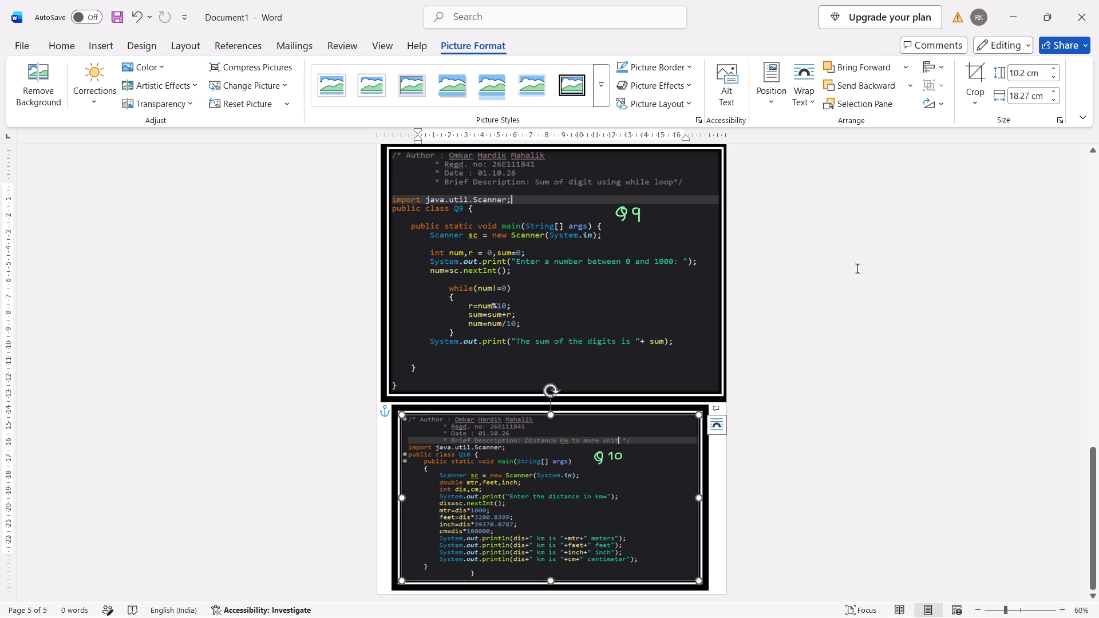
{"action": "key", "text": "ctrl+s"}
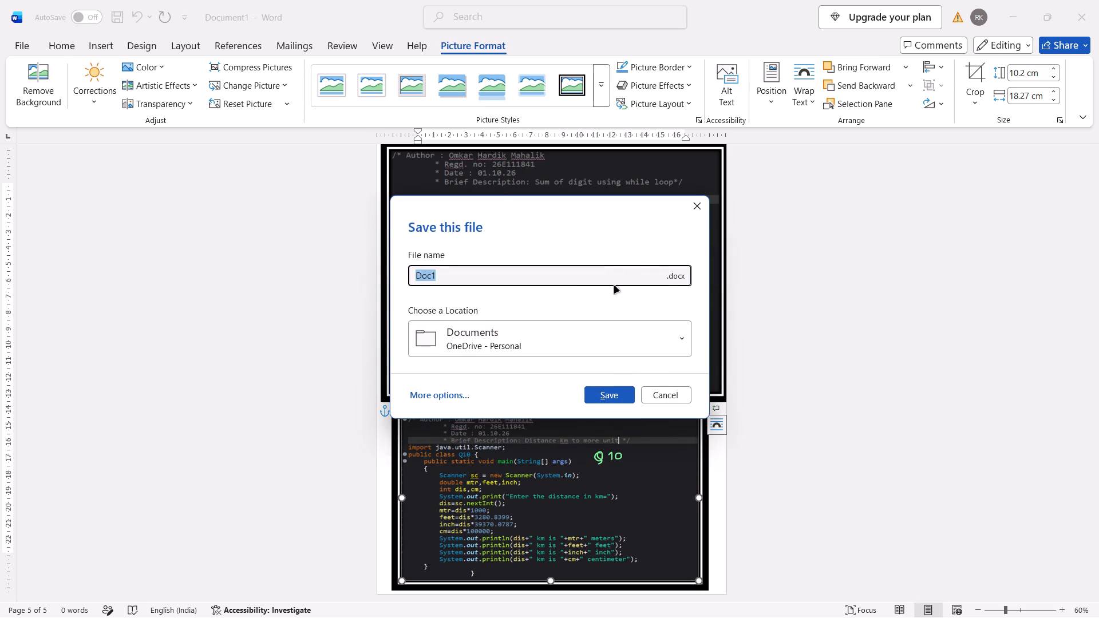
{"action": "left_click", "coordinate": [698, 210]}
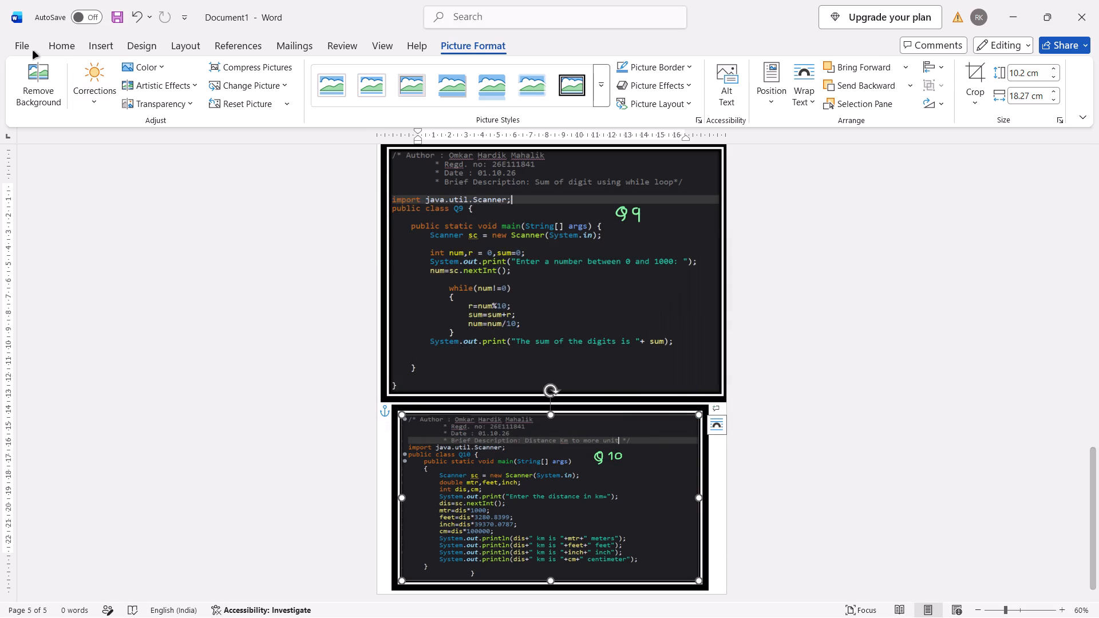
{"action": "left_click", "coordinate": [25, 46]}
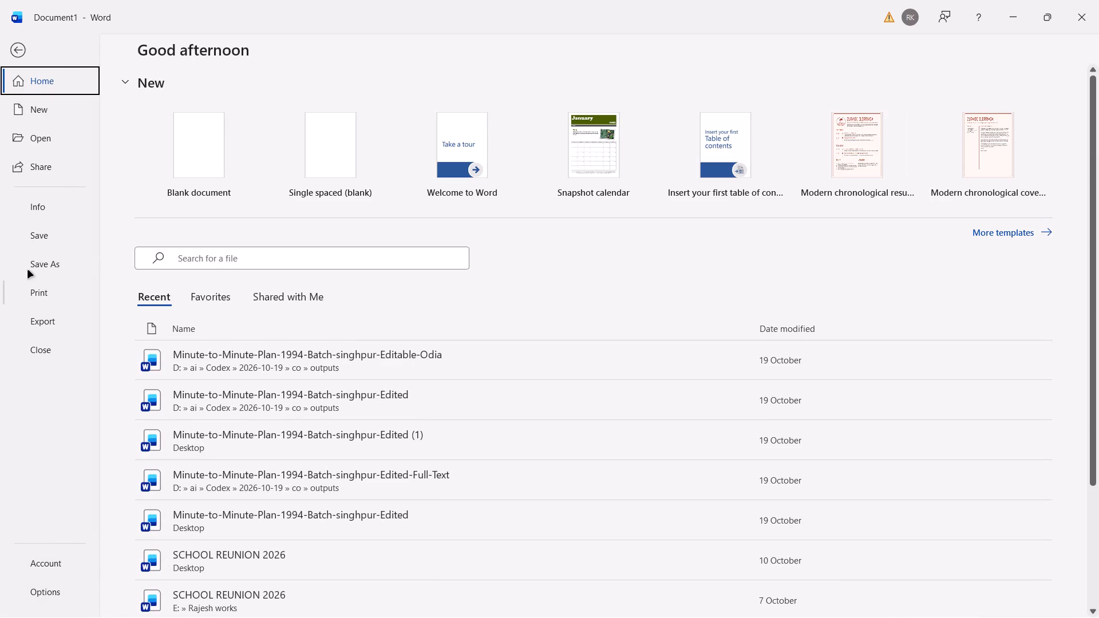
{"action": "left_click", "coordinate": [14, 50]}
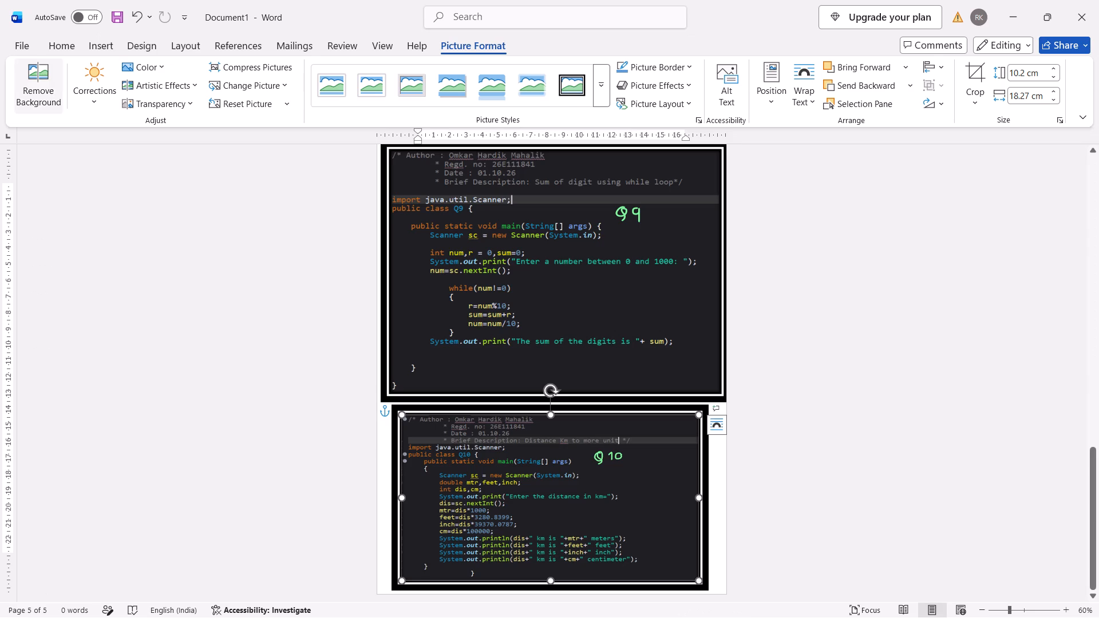
Review the layout of all the assembled pages, and examine the first pages' pictures up close.
{"action": "scroll", "coordinate": [274, 262], "scroll_direction": "up", "scroll_amount": 4, "text": "ctrl"}
{"action": "scroll", "coordinate": [274, 258], "scroll_direction": "down", "scroll_amount": 18, "text": "ctrl"}
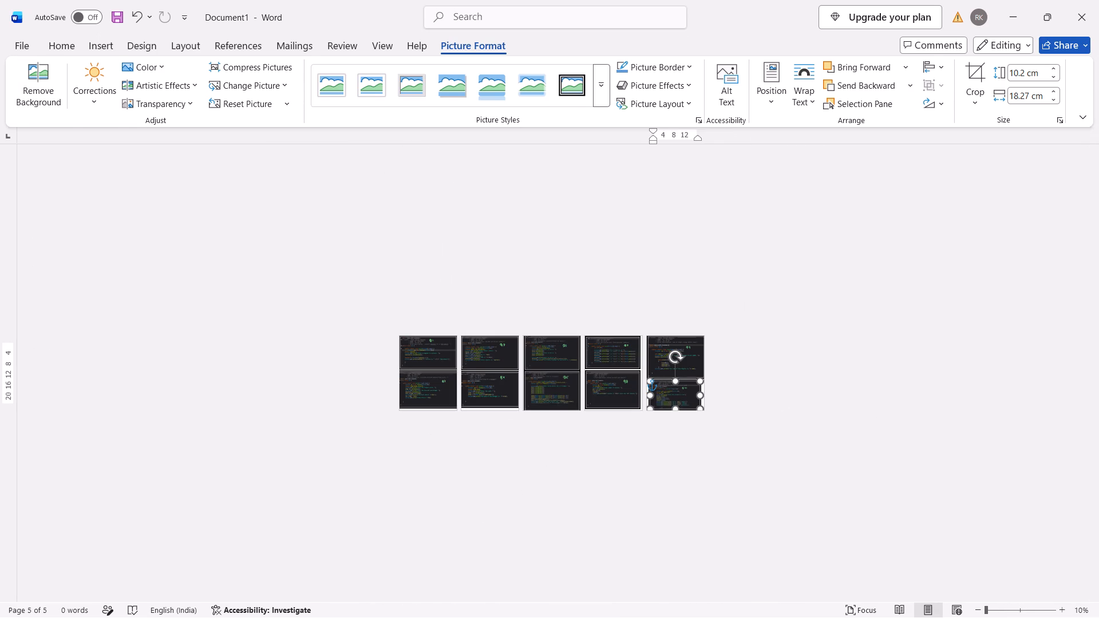
{"action": "left_click", "coordinate": [655, 310]}
{"action": "scroll", "coordinate": [555, 302], "scroll_direction": "up", "scroll_amount": 4}
{"action": "scroll", "coordinate": [555, 302], "scroll_direction": "up", "scroll_amount": 6, "text": "ctrl"}
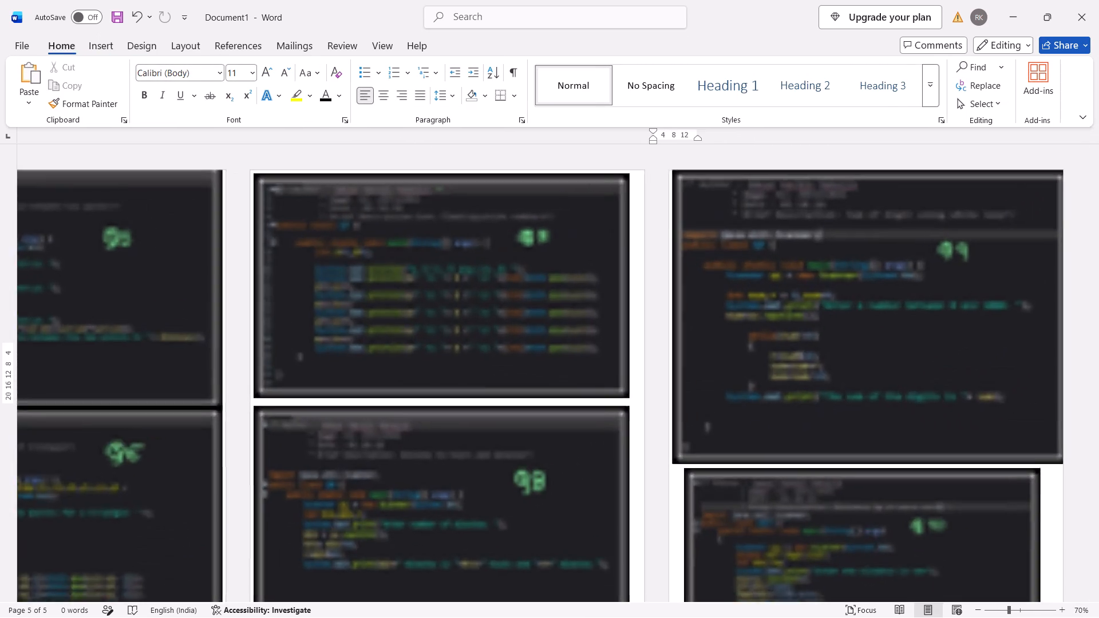
{"action": "scroll", "coordinate": [555, 302], "scroll_direction": "up", "scroll_amount": 16}
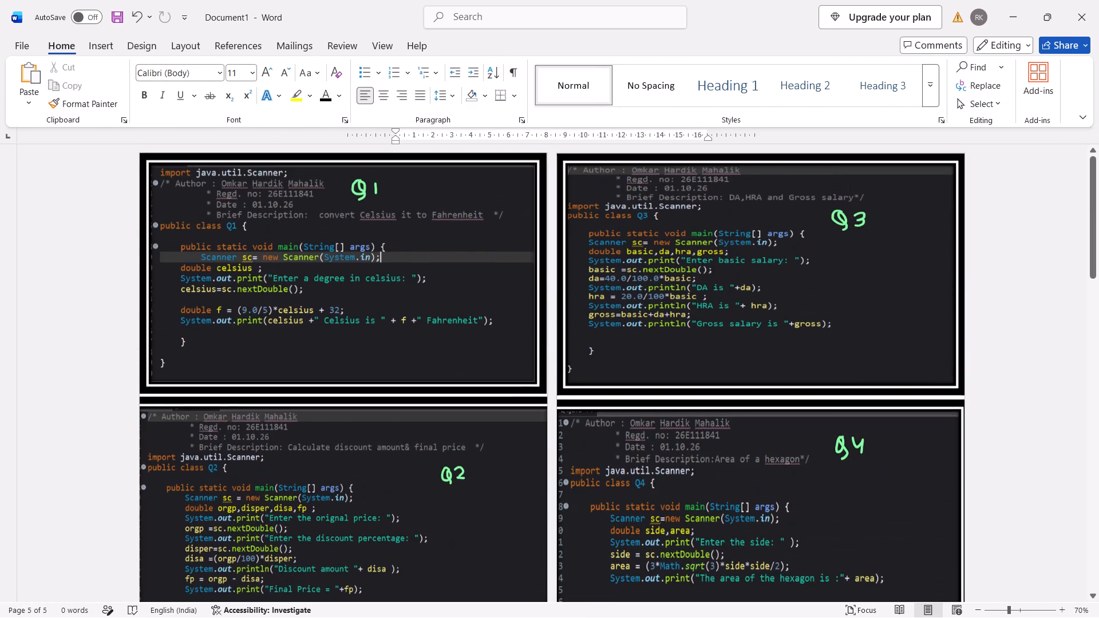
{"action": "scroll", "coordinate": [473, 297], "scroll_direction": "up", "scroll_amount": 2, "text": "ctrl"}
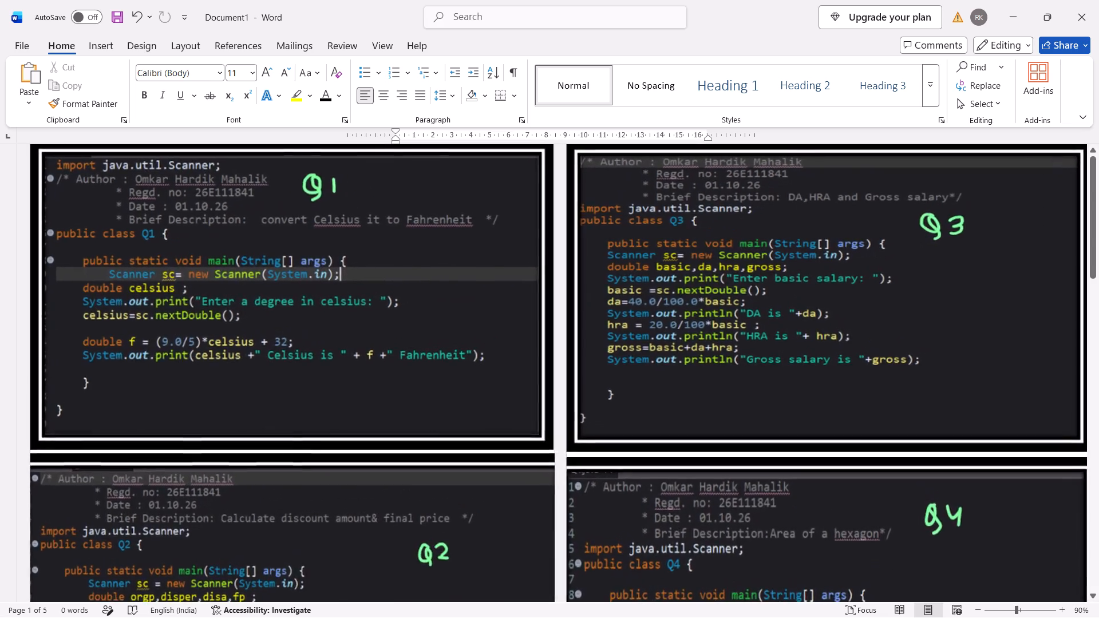
Look through all five pages again, examining the Q1 to Q10 pictures and their placement.
{"action": "scroll", "coordinate": [473, 296], "scroll_direction": "down", "scroll_amount": 1}
{"action": "scroll", "coordinate": [473, 295], "scroll_direction": "up", "scroll_amount": 2}
{"action": "scroll", "coordinate": [473, 293], "scroll_direction": "down", "scroll_amount": 4}
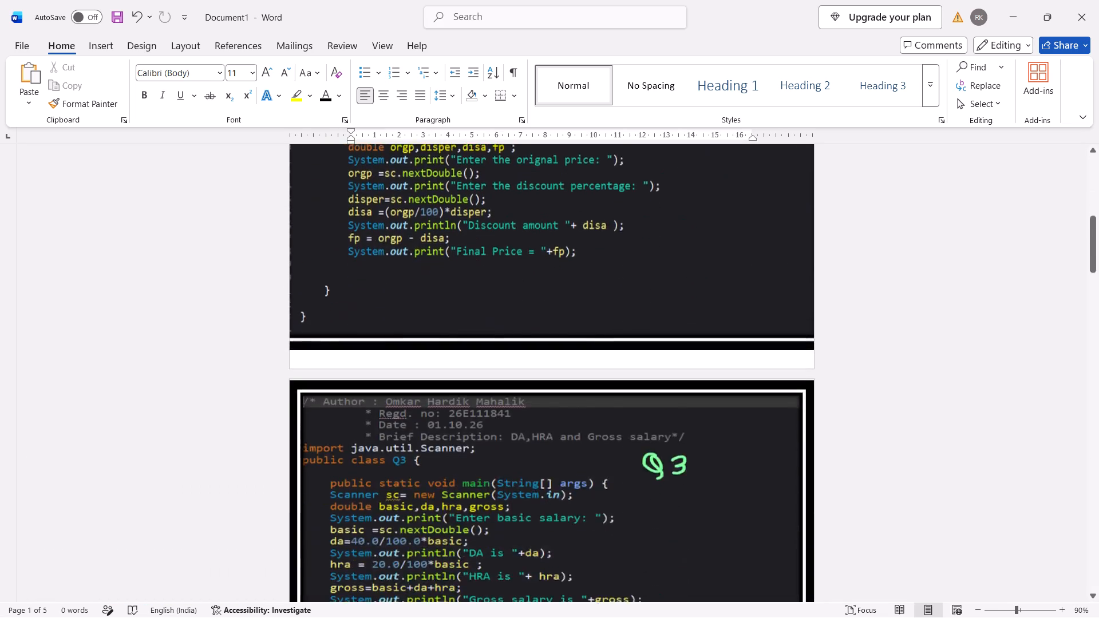
{"action": "scroll", "coordinate": [473, 292], "scroll_direction": "down", "scroll_amount": 5}
{"action": "scroll", "coordinate": [472, 290], "scroll_direction": "up", "scroll_amount": 10}
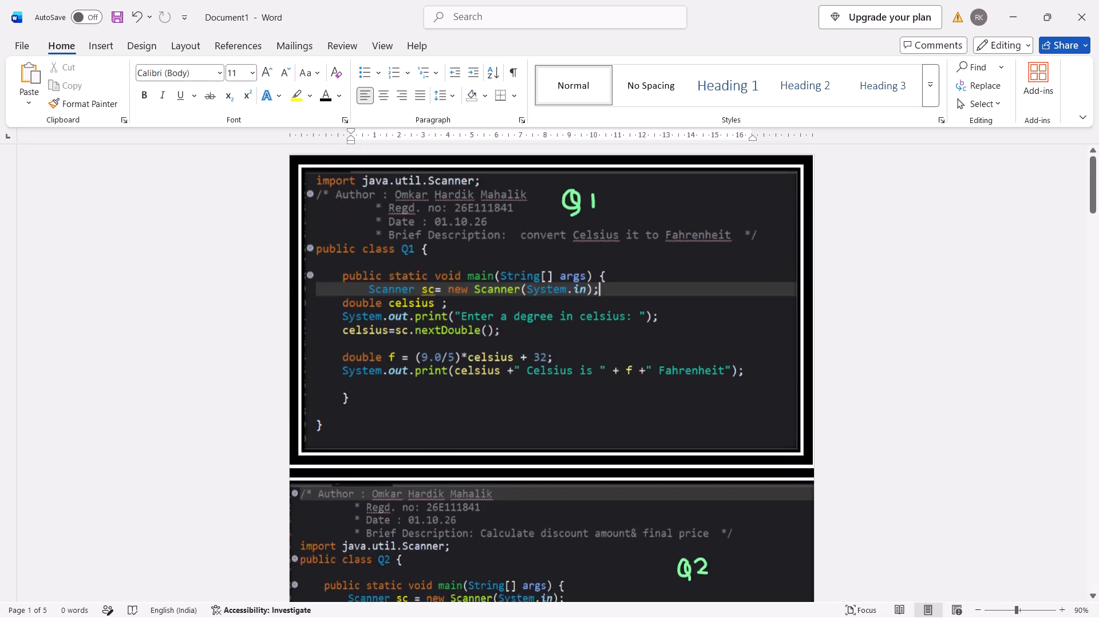
{"action": "scroll", "coordinate": [472, 271], "scroll_direction": "down", "scroll_amount": 18}
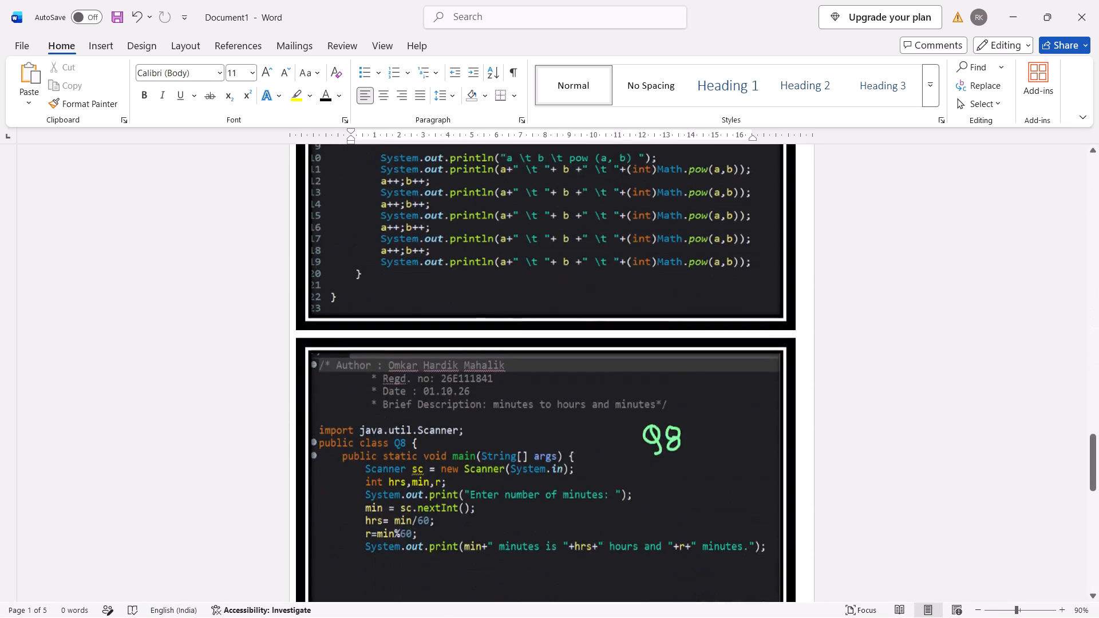
{"action": "scroll", "coordinate": [472, 271], "scroll_direction": "down", "scroll_amount": 10}
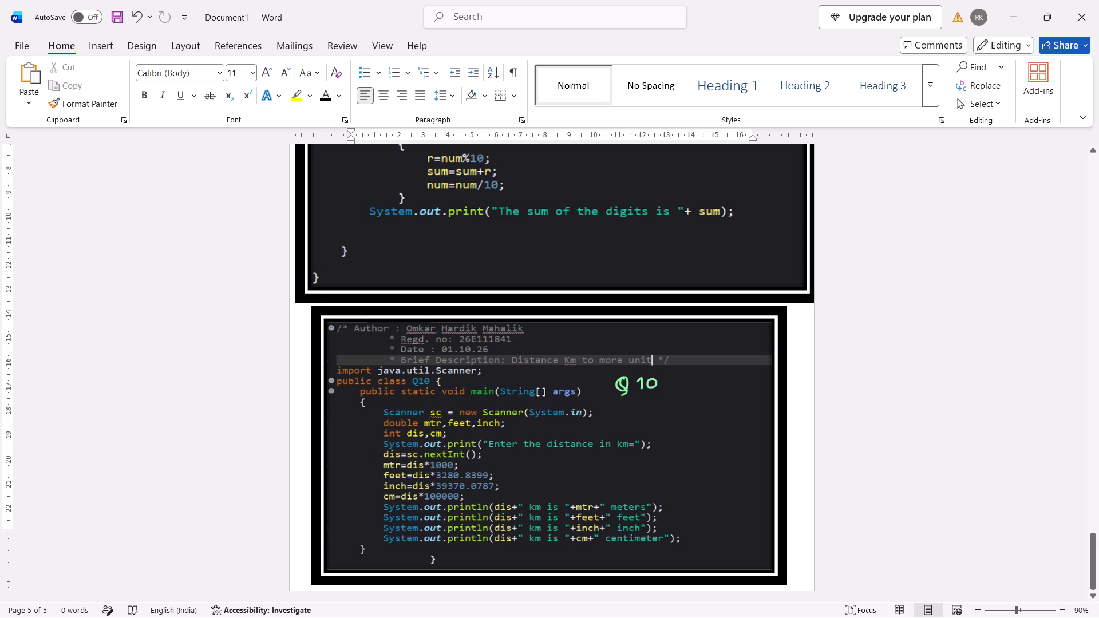
{"action": "scroll", "coordinate": [218, 332], "scroll_direction": "up", "scroll_amount": 4}
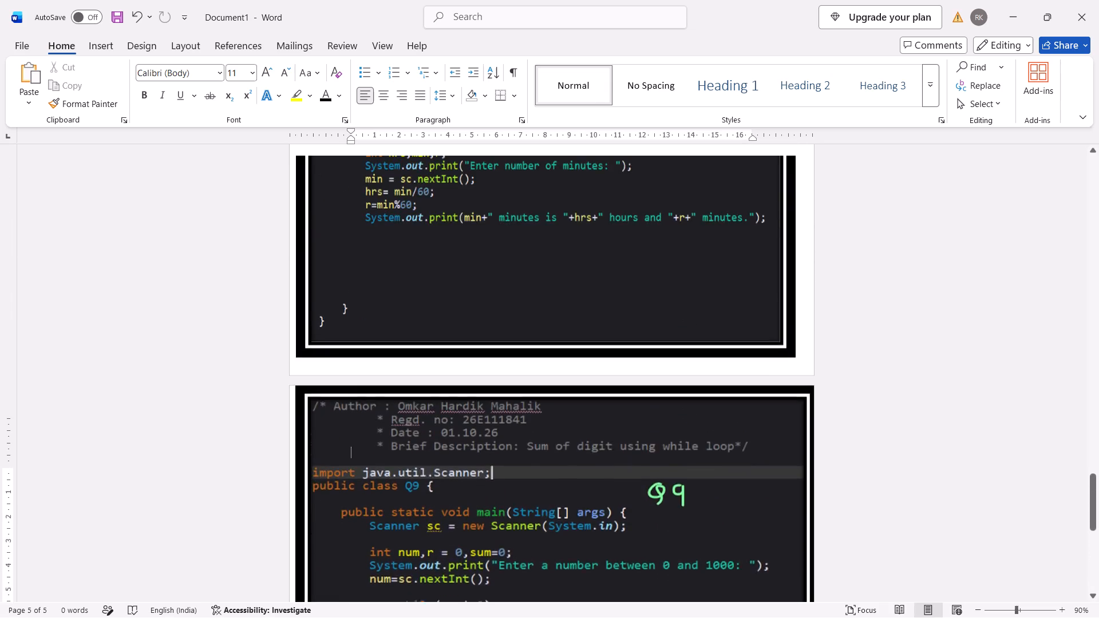
{"action": "scroll", "coordinate": [217, 332], "scroll_direction": "down", "scroll_amount": 3}
{"action": "scroll", "coordinate": [217, 332], "scroll_direction": "up", "scroll_amount": 20}
{"action": "scroll", "coordinate": [217, 332], "scroll_direction": "up", "scroll_amount": 8}
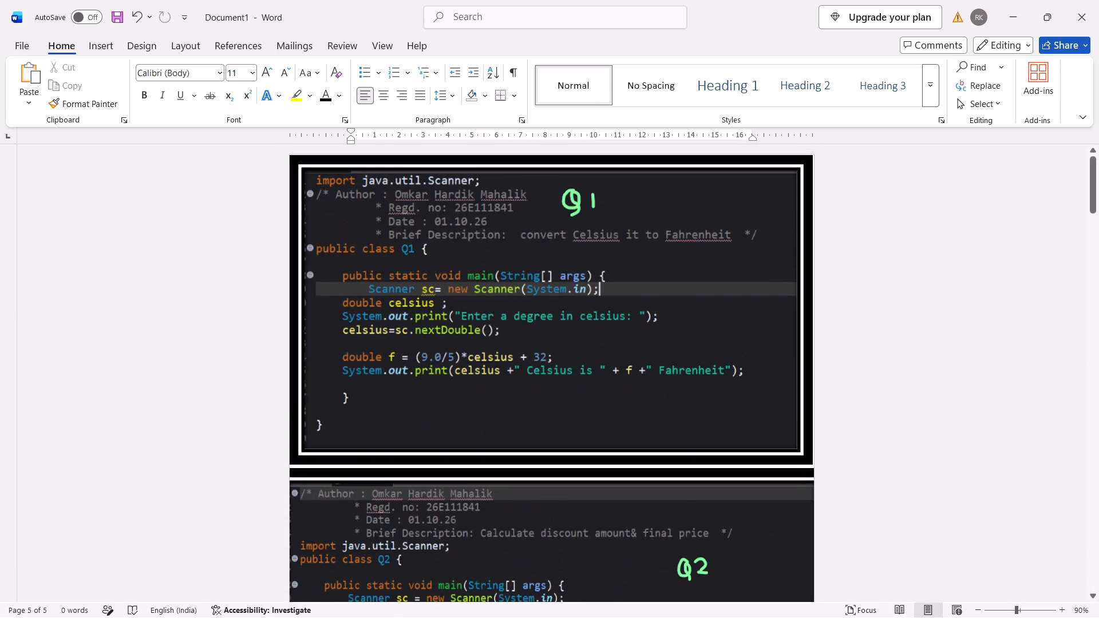
{"action": "scroll", "coordinate": [202, 307], "scroll_direction": "up", "scroll_amount": 2}
Switch to Eclipse, restore the project tree and open the Assignment2 source files Q1 to Q4 and Q6 to Q10.
{"action": "key", "text": "alt+Tab"}
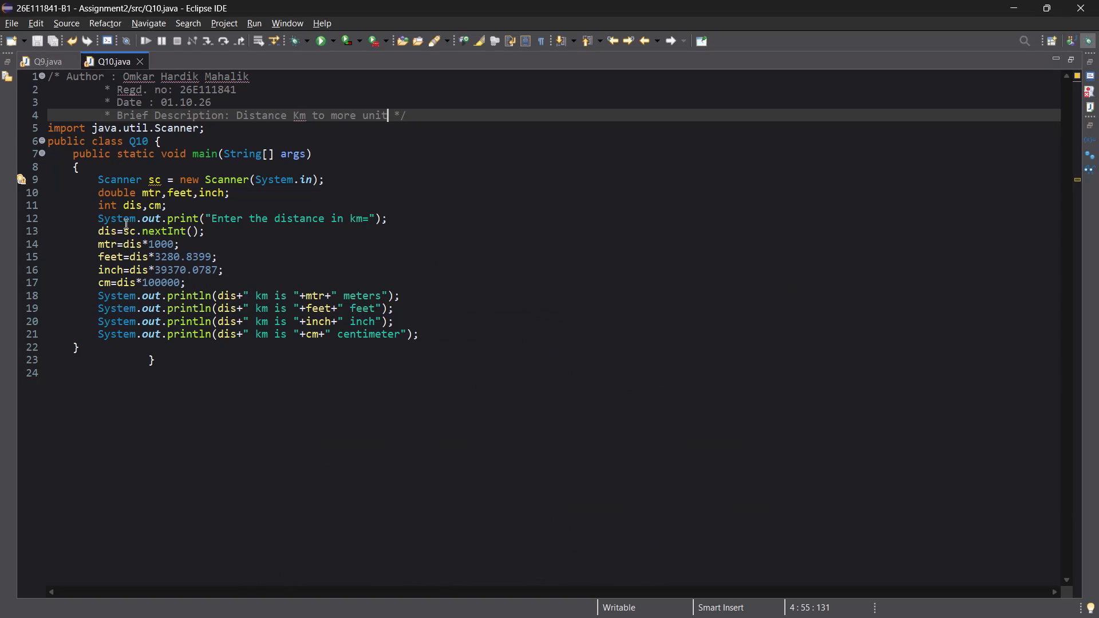
{"action": "left_click", "coordinate": [6, 66]}
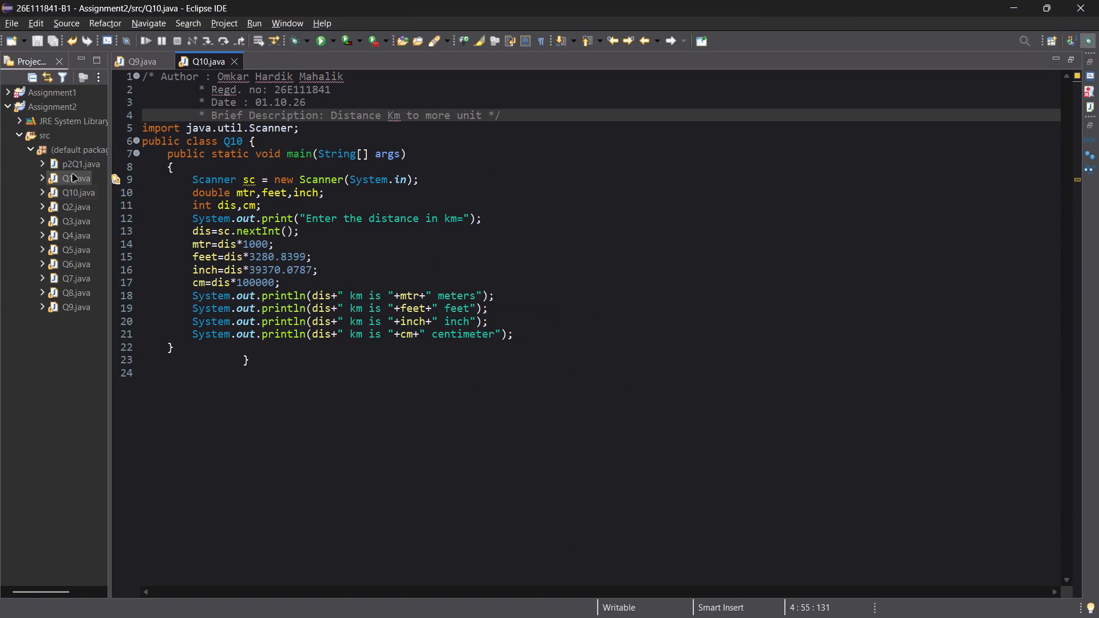
{"action": "double_click", "coordinate": [74, 180]}
{"action": "double_click", "coordinate": [74, 193]}
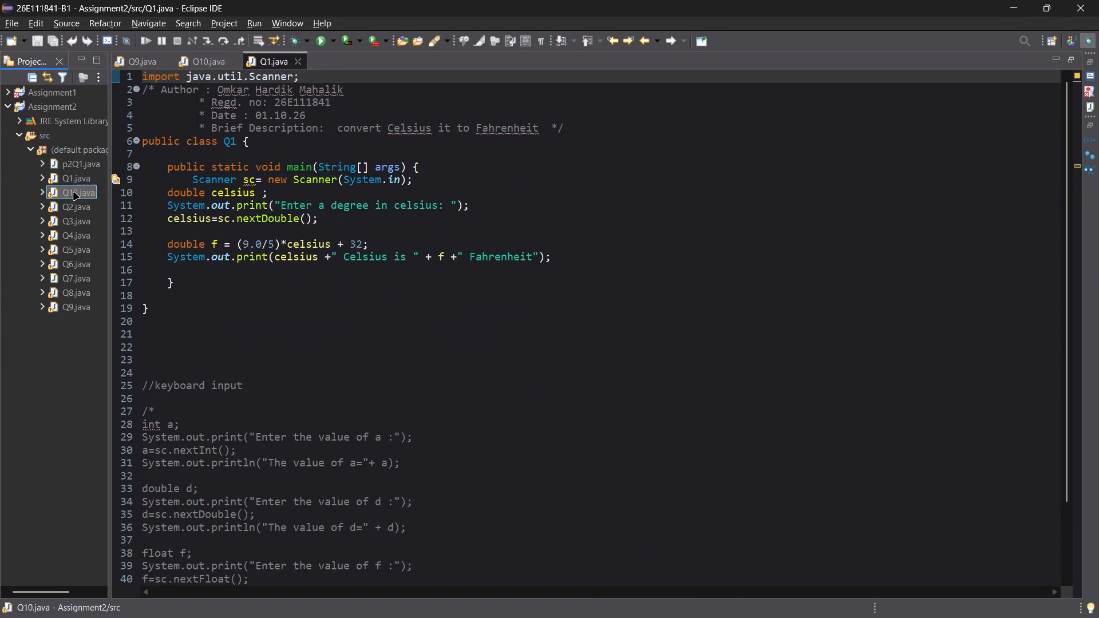
{"action": "double_click", "coordinate": [74, 208]}
{"action": "double_click", "coordinate": [74, 221]}
{"action": "double_click", "coordinate": [72, 236]}
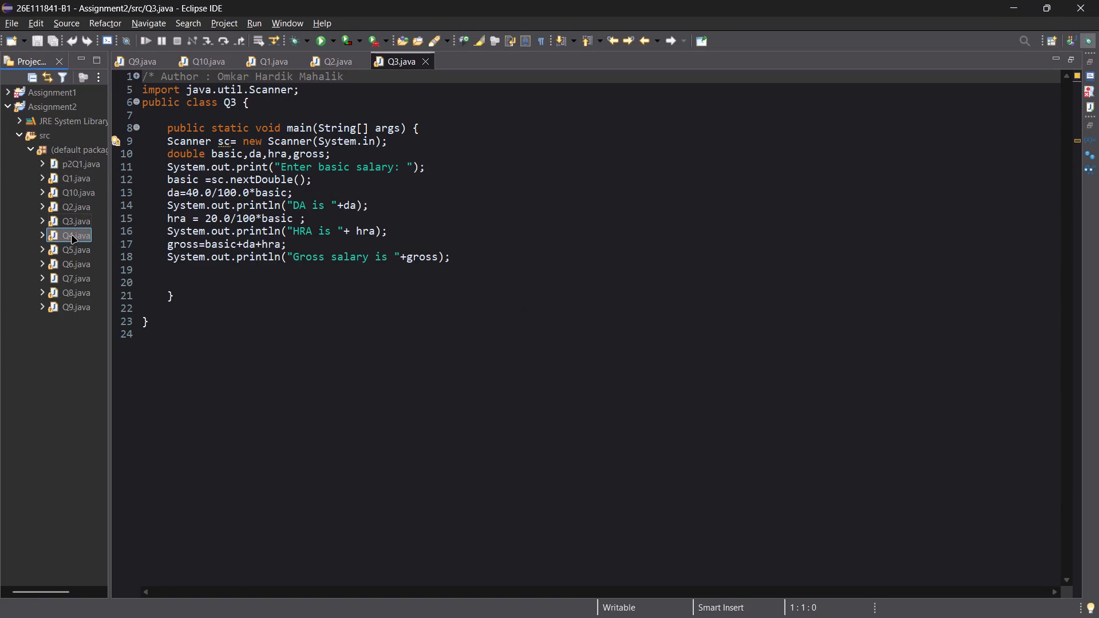
{"action": "double_click", "coordinate": [74, 257]}
{"action": "double_click", "coordinate": [76, 276]}
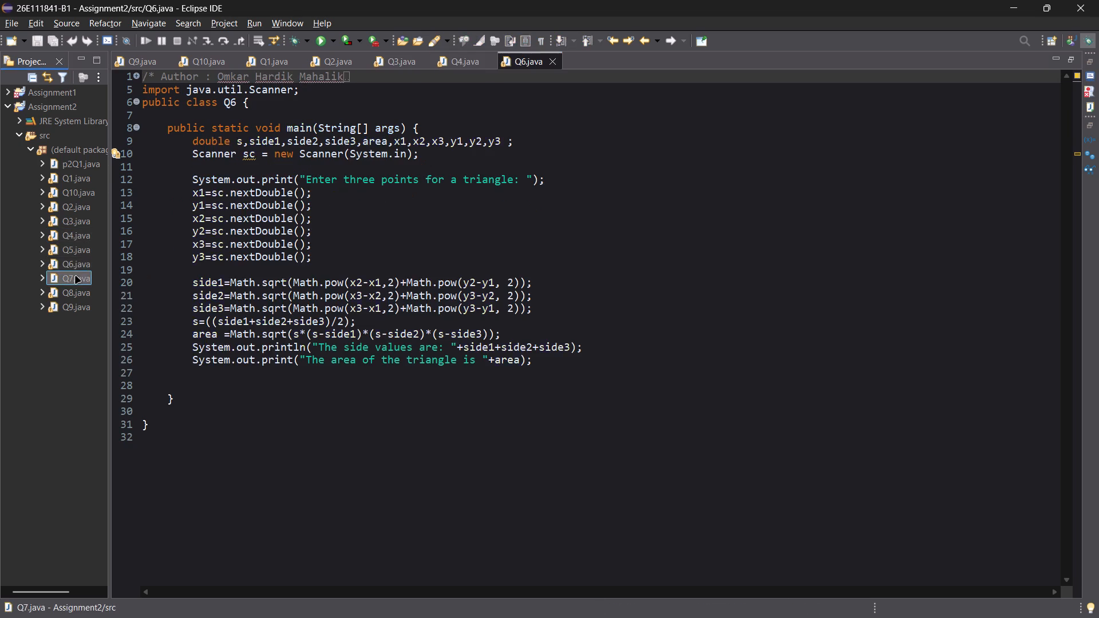
{"action": "double_click", "coordinate": [76, 292]}
{"action": "double_click", "coordinate": [76, 309]}
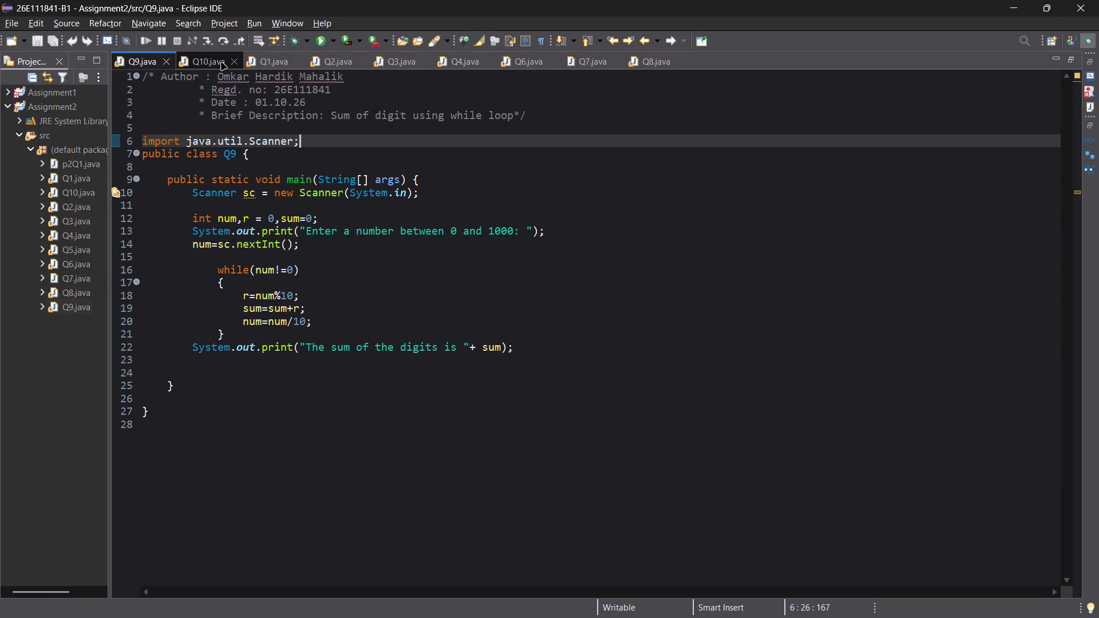
Reorder the open source files numerically, moving Q10 to the end and Q9 just before it.
{"action": "left_click_drag", "start_coordinate": [211, 63], "coordinate": [687, 56]}
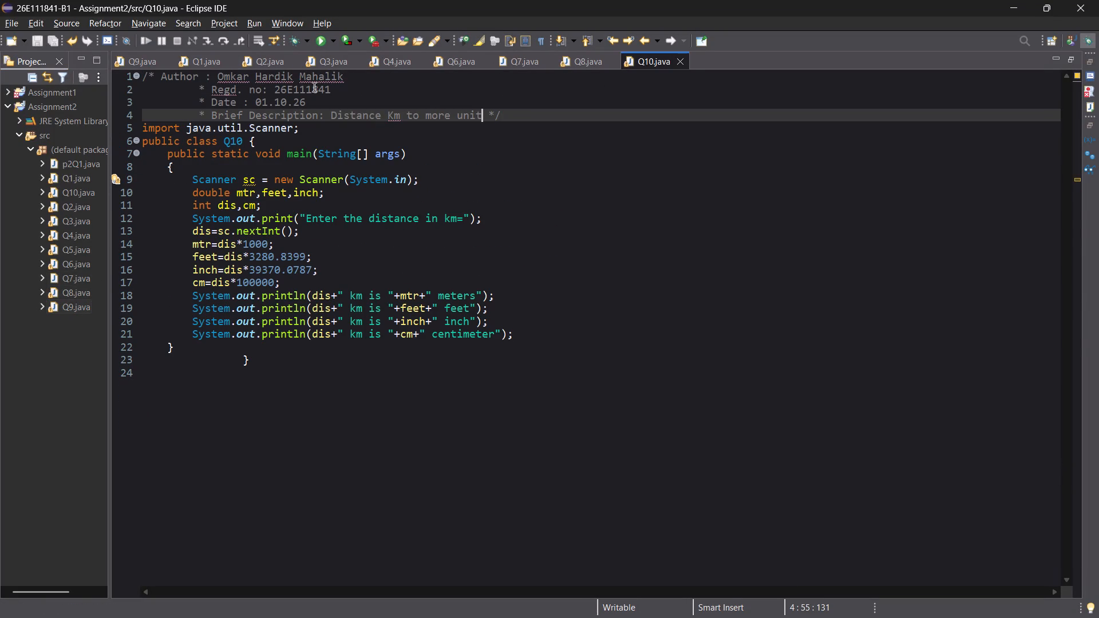
{"action": "left_click_drag", "start_coordinate": [132, 65], "coordinate": [623, 64]}
Compare the Q1, Q2 and Q3 source code in Eclipse with their pictures in the Word document, one at a time.
{"action": "left_click", "coordinate": [131, 64]}
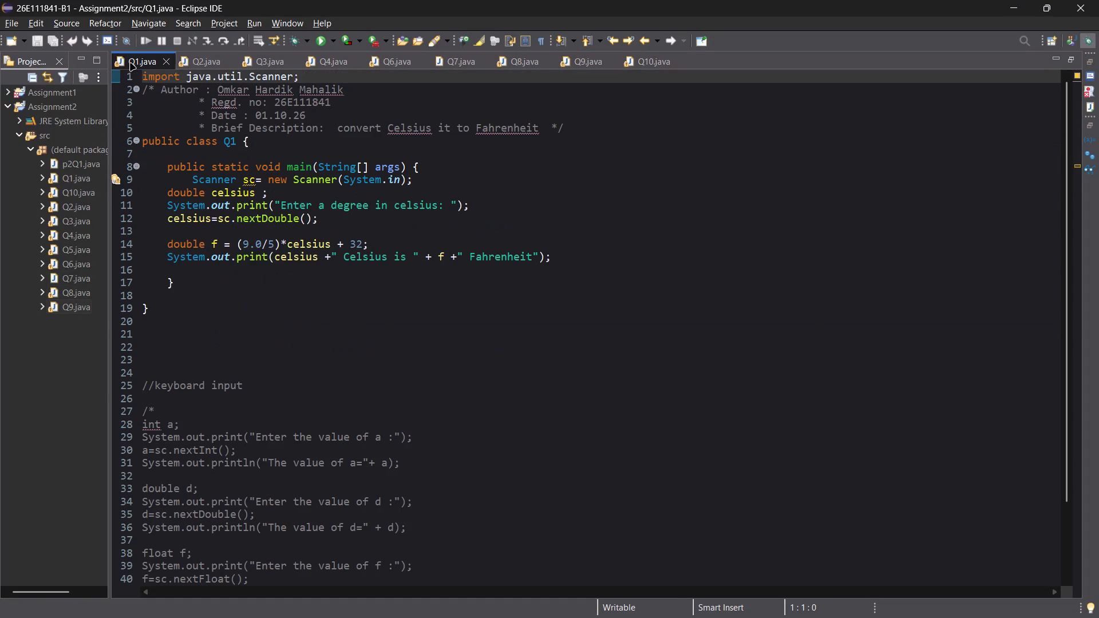
{"action": "key", "text": "alt+Tab"}
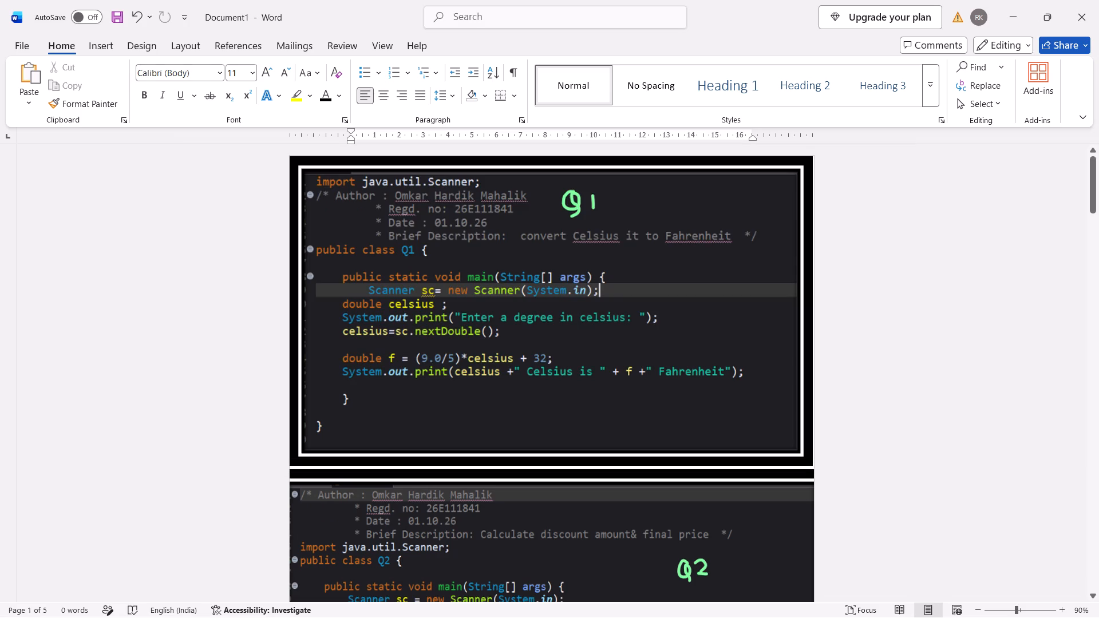
{"action": "key", "text": "alt+Tab"}
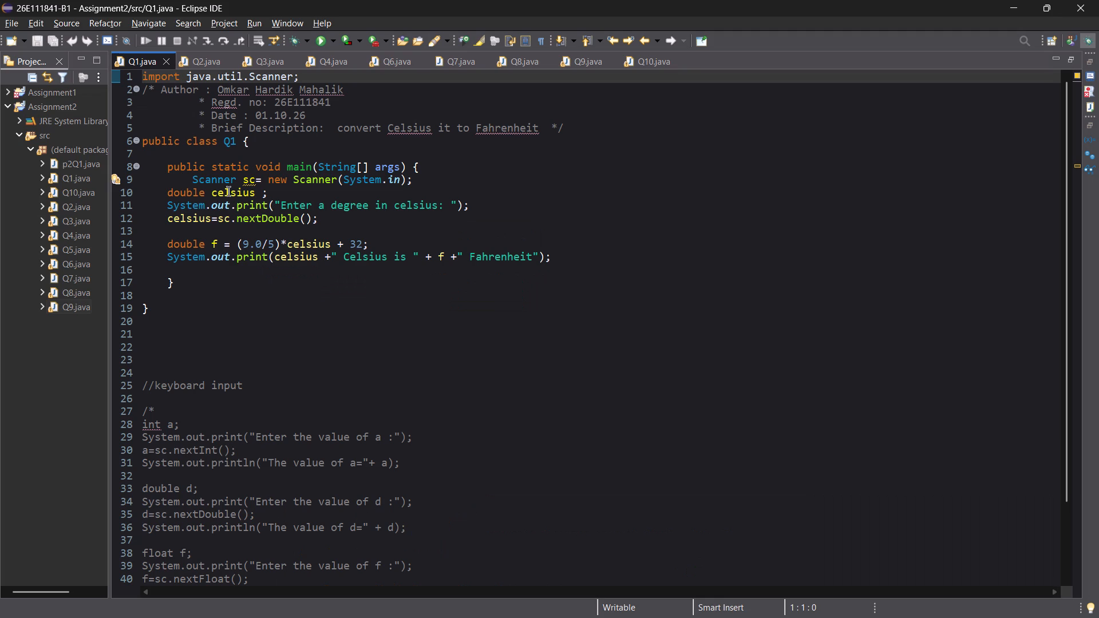
{"action": "left_click", "coordinate": [198, 61]}
{"action": "key", "text": "alt+Tab"}
{"action": "scroll", "coordinate": [202, 196], "scroll_direction": "down", "scroll_amount": 2}
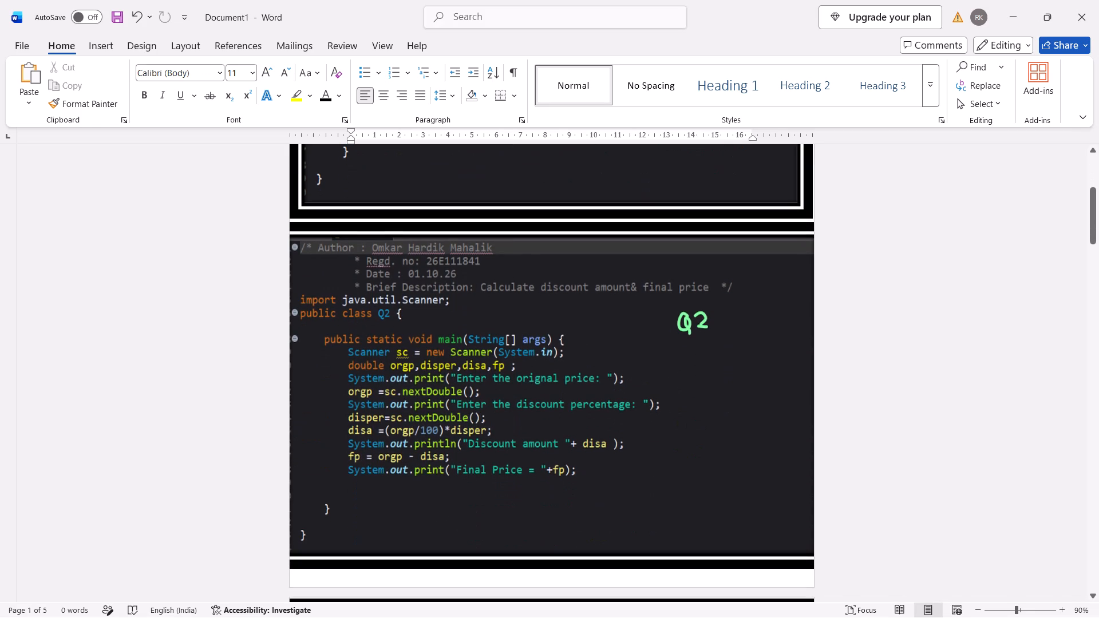
{"action": "key", "text": "alt+Tab"}
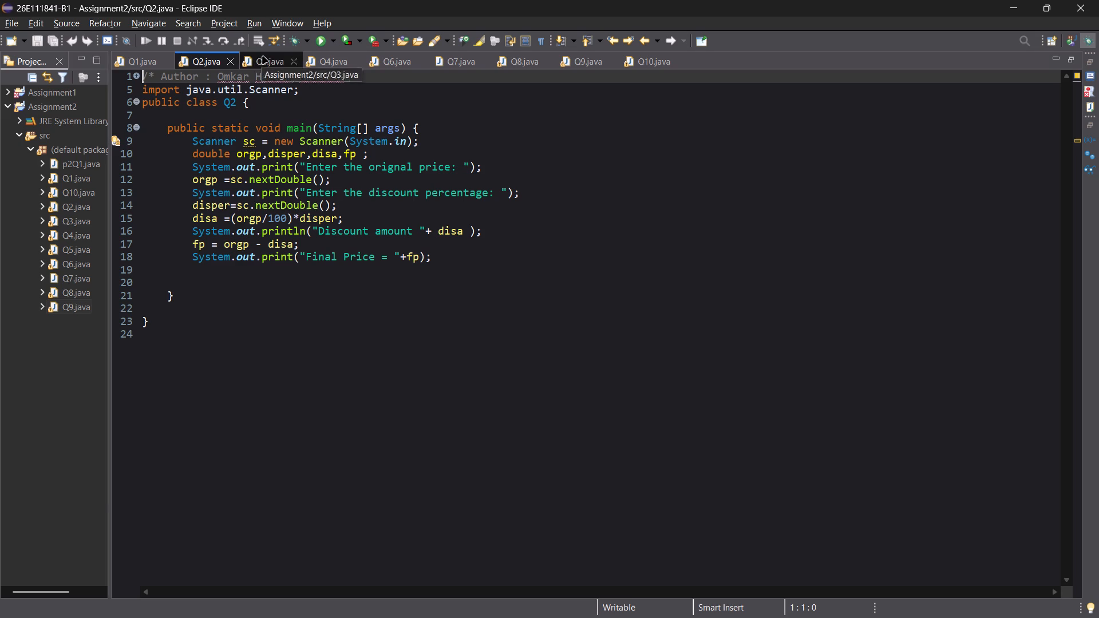
{"action": "double_click", "coordinate": [263, 57]}
{"action": "key", "text": "alt+Tab"}
{"action": "scroll", "coordinate": [205, 211], "scroll_direction": "down", "scroll_amount": 2}
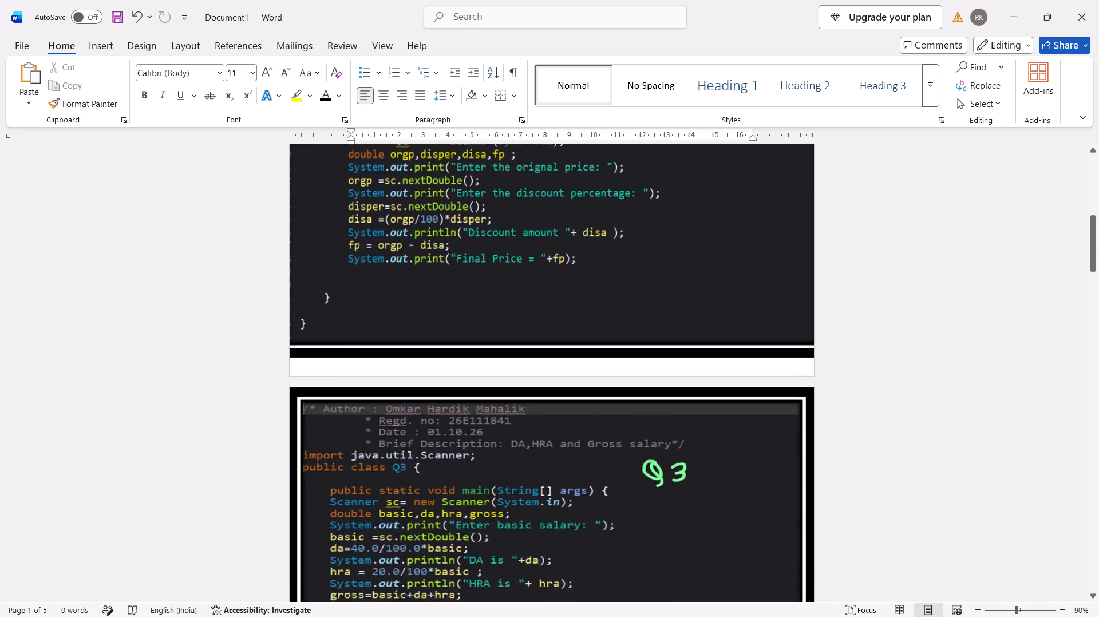
Show the Q4 source code in Eclipse in a maximized editor to compare it with the Word document.
{"action": "scroll", "coordinate": [205, 211], "scroll_direction": "down", "scroll_amount": 1}
{"action": "key", "text": "alt+Tab"}
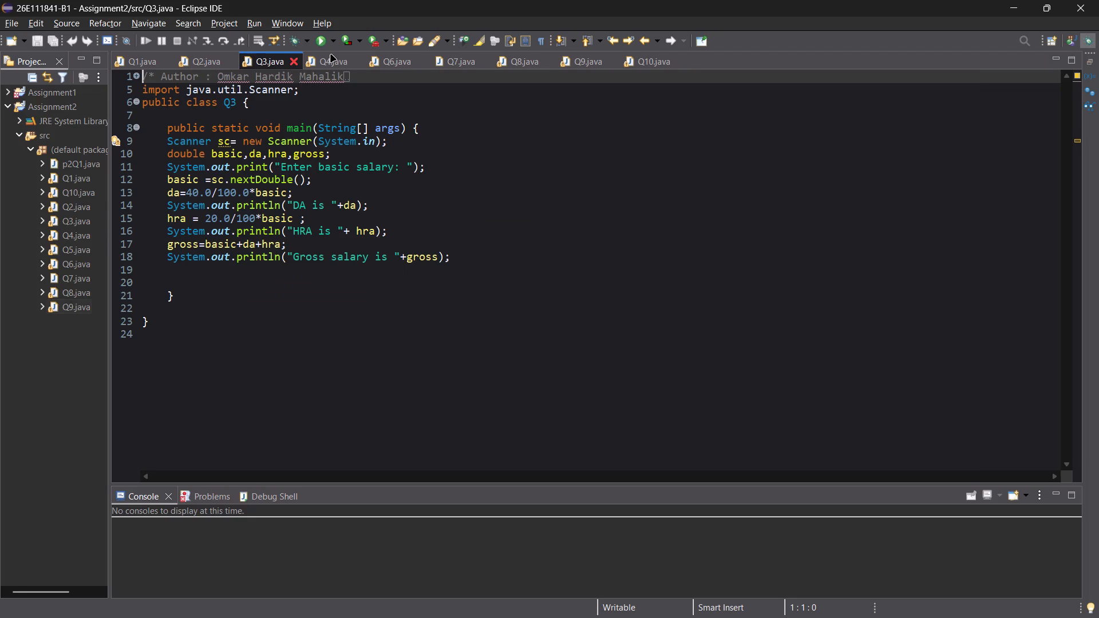
{"action": "double_click", "coordinate": [331, 55]}
{"action": "key", "text": "alt+Tab"}
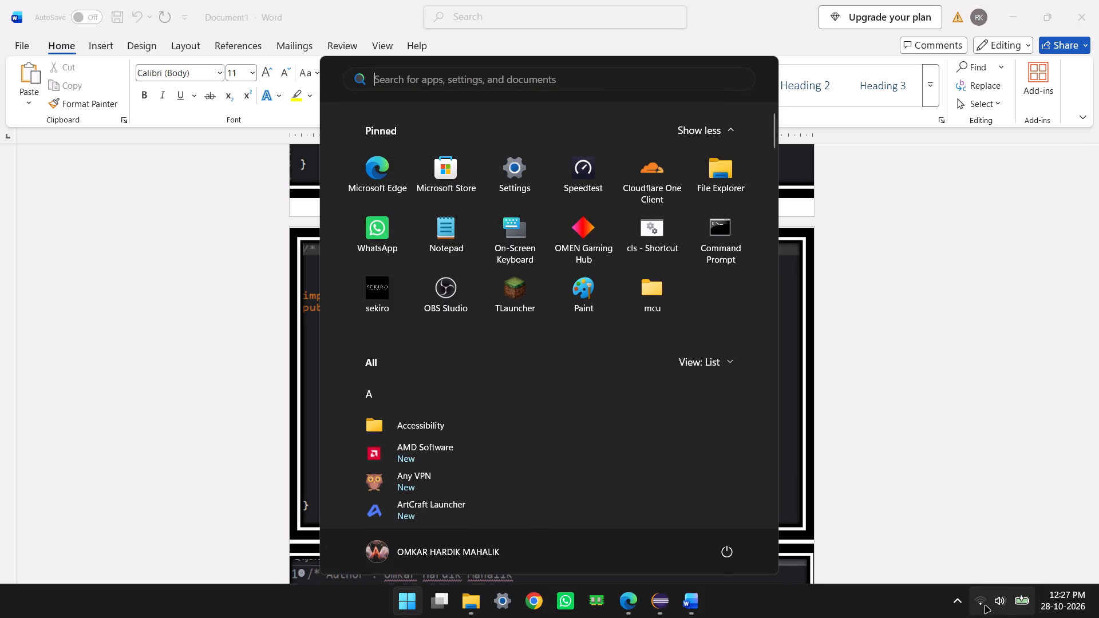
Examine the available Wi-Fi networks, rescan for them, and check the network list a second time.
{"action": "left_click", "coordinate": [985, 606]}
{"action": "left_click", "coordinate": [894, 327]}
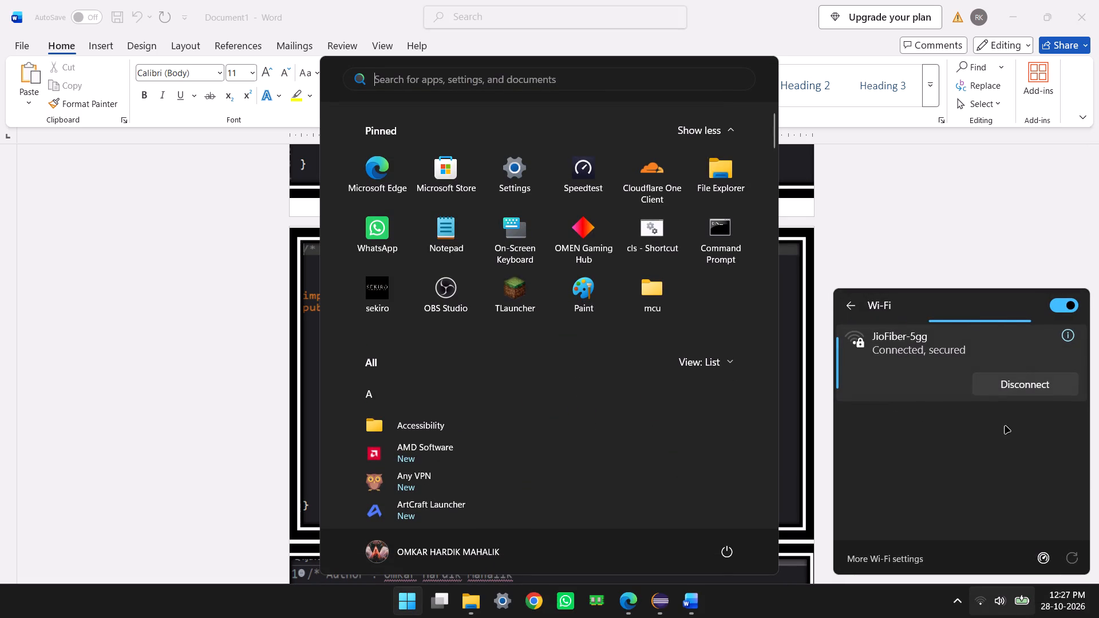
{"action": "left_click", "coordinate": [1021, 419]}
{"action": "left_click", "coordinate": [991, 357]}
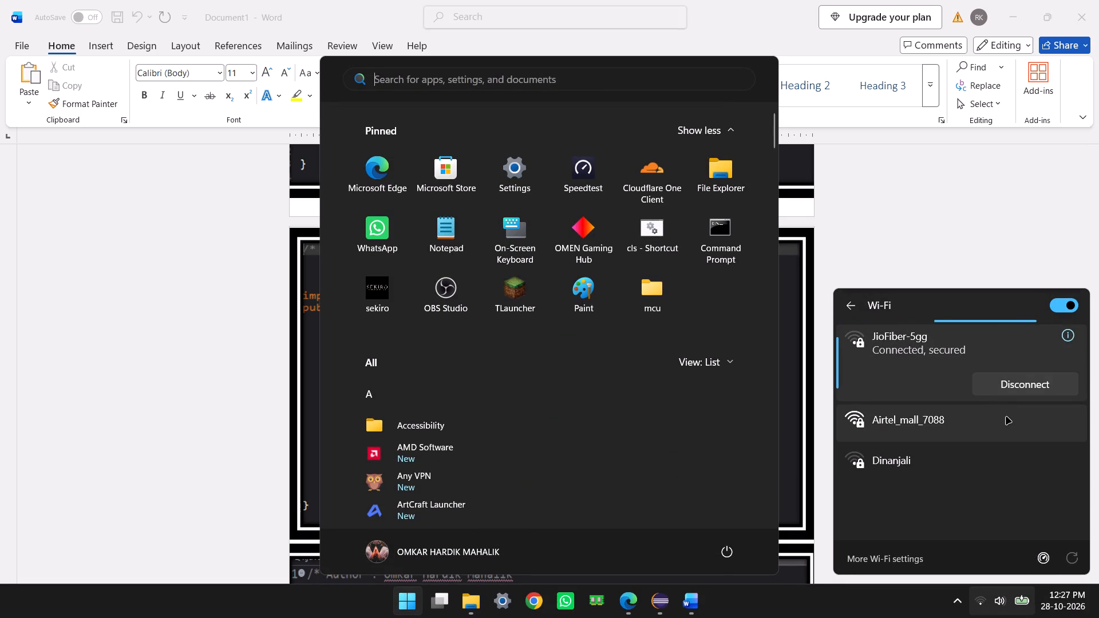
{"action": "left_click", "coordinate": [1070, 556]}
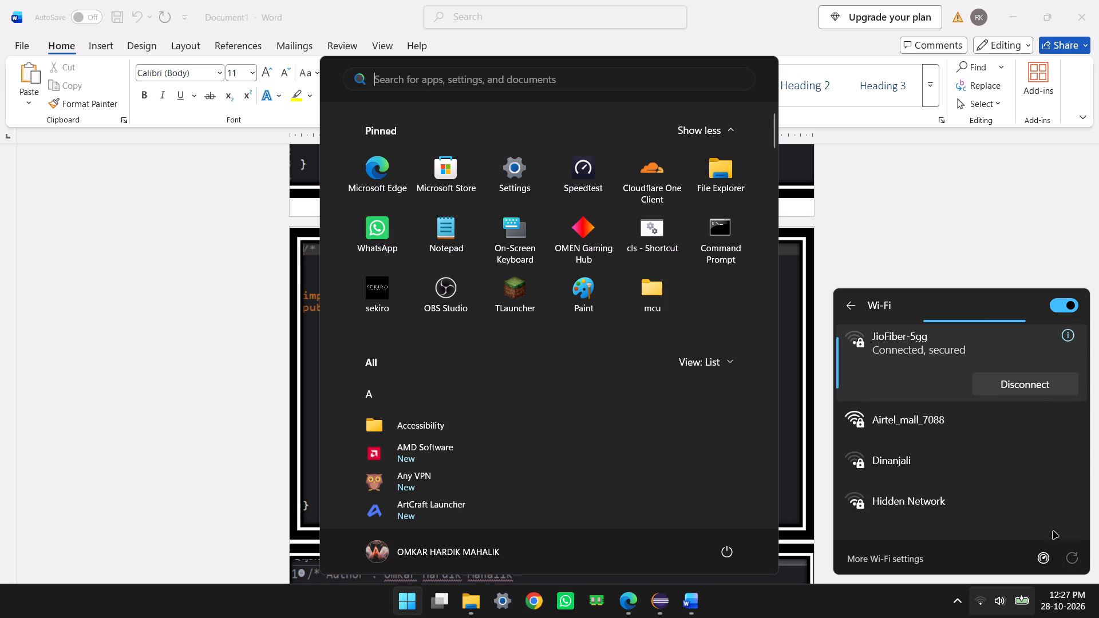
{"action": "left_click", "coordinate": [886, 207]}
{"action": "key", "text": "alt+Tab"}
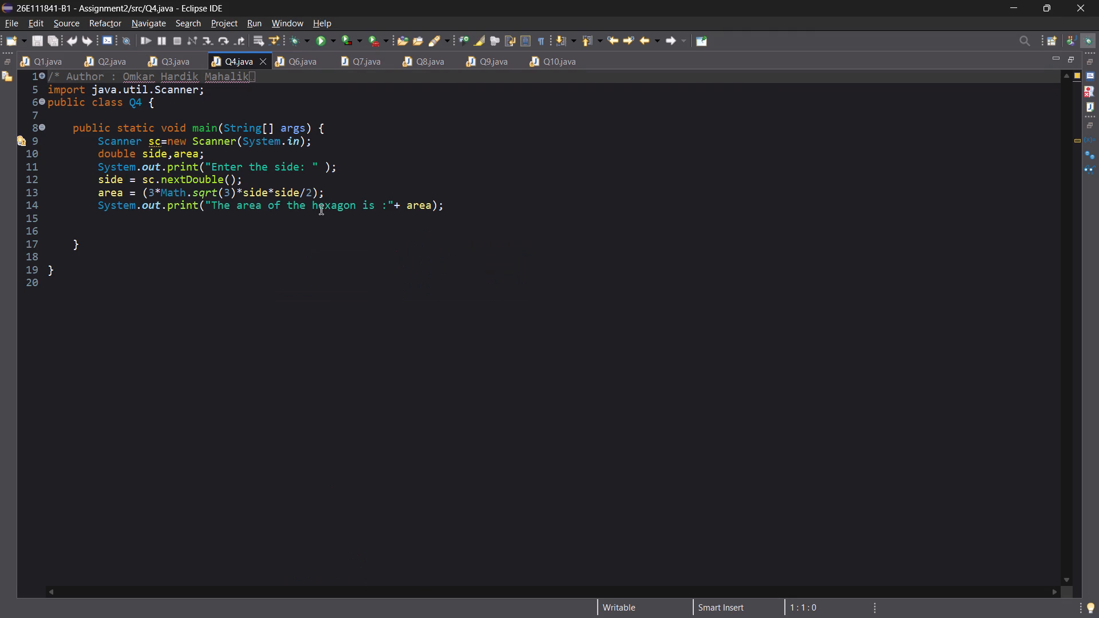
{"action": "key", "text": "alt+Tab"}
{"action": "left_click", "coordinate": [1013, 612]}
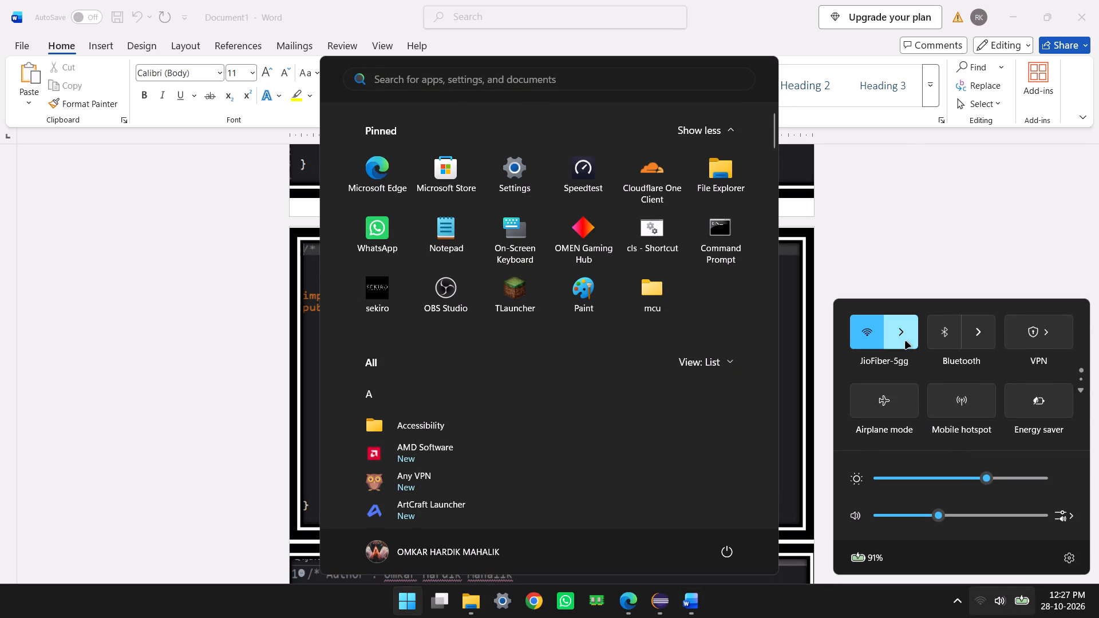
{"action": "left_click", "coordinate": [906, 342]}
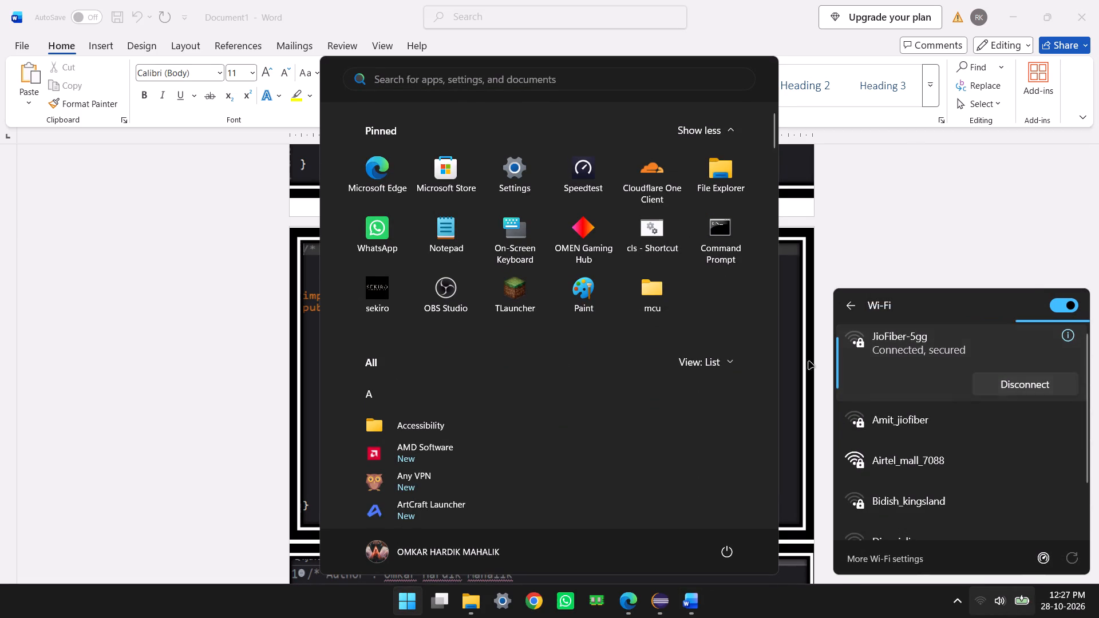
{"action": "left_click", "coordinate": [900, 231]}
Return to the Q4 source in Eclipse and reveal the hidden system tray icons.
{"action": "key", "text": "alt+Tab"}
{"action": "key", "text": "alt+Tab"}
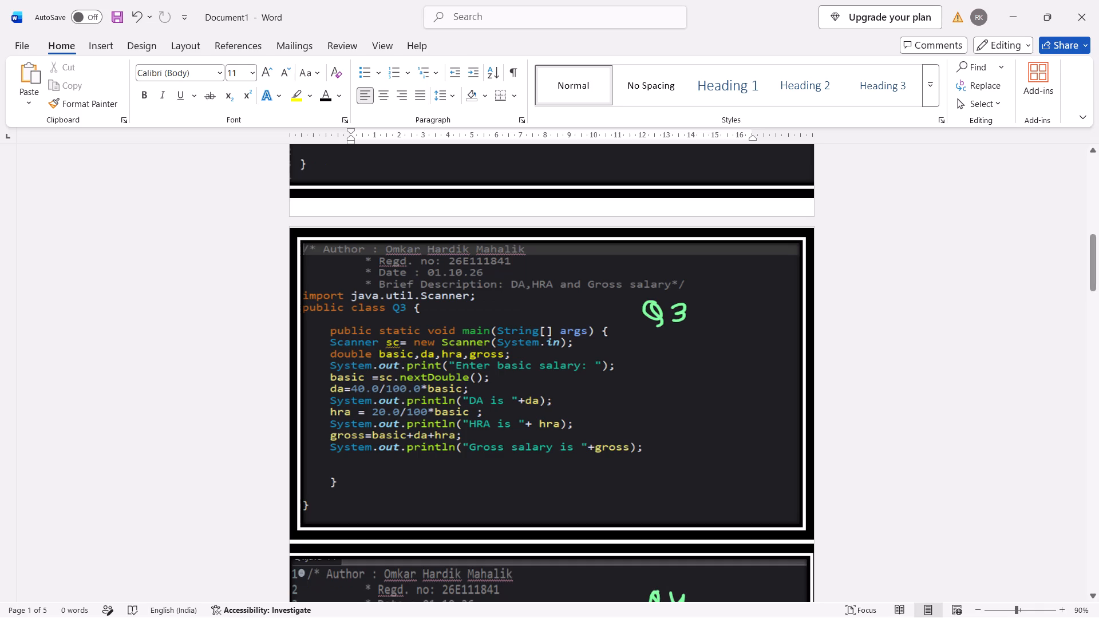
{"action": "key", "text": "alt+Tab"}
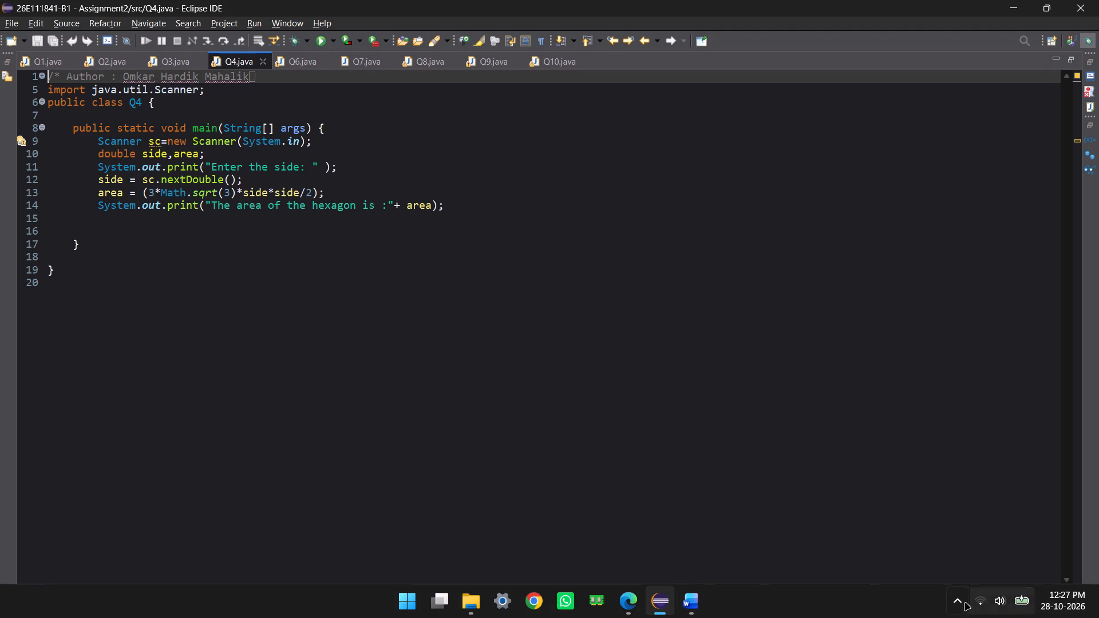
{"action": "left_click", "coordinate": [958, 601]}
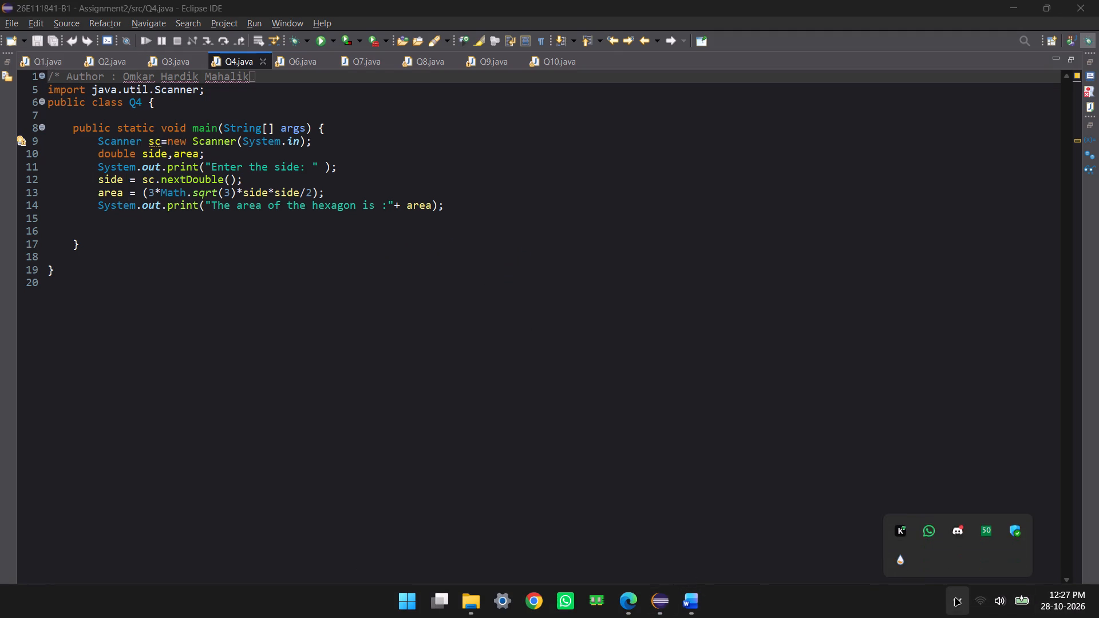
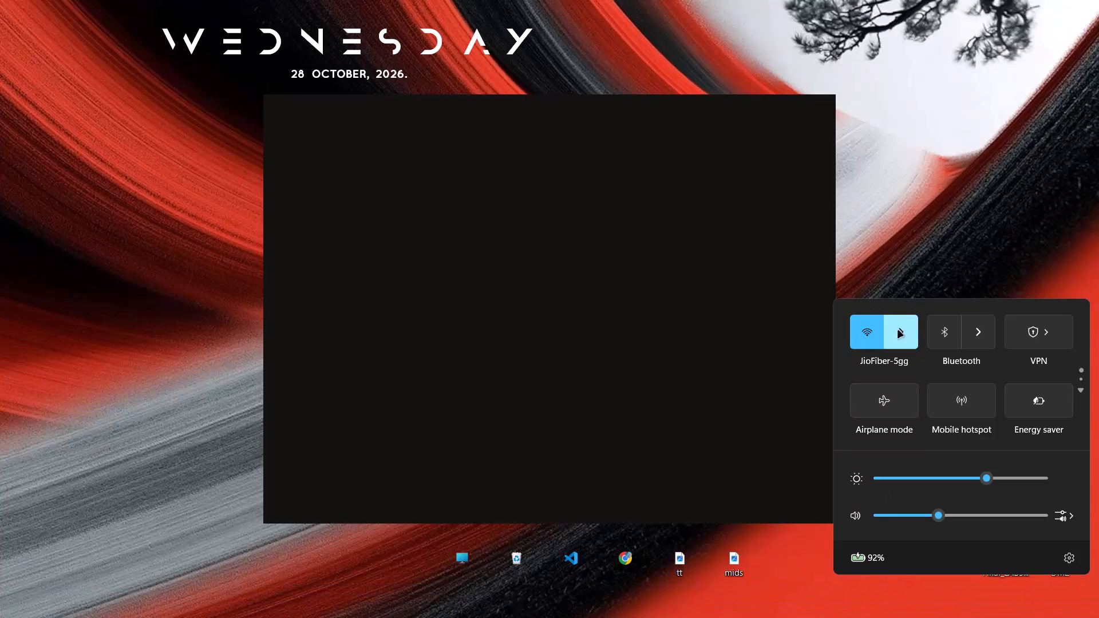
Open the list of available Wi-Fi networks and connect to the realme 6I network.
{"action": "left_click", "coordinate": [898, 331]}
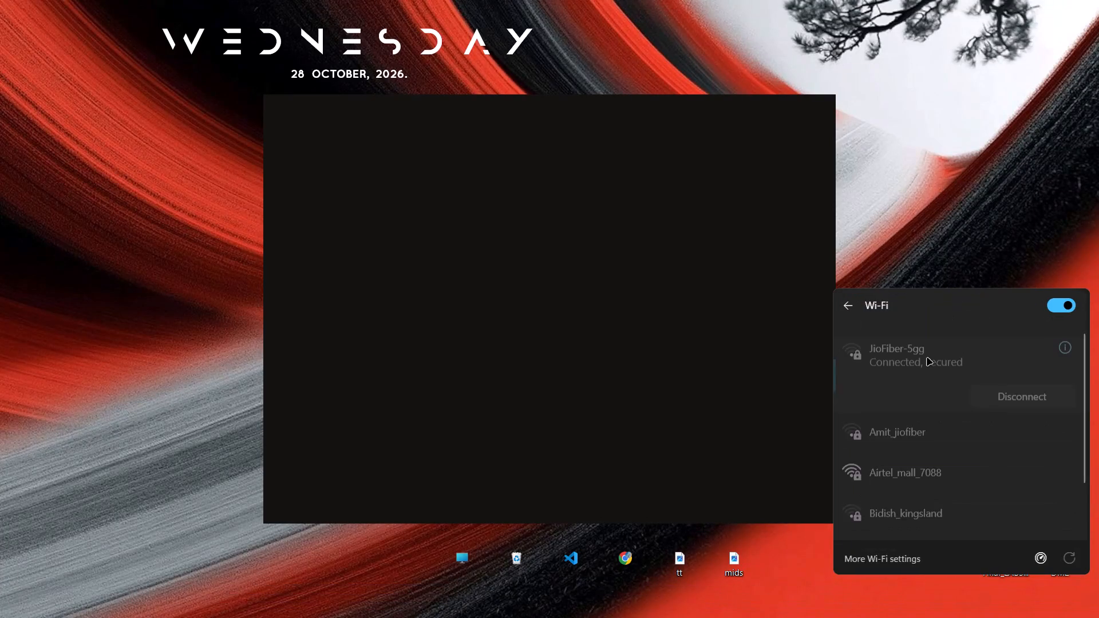
{"action": "left_click", "coordinate": [940, 426]}
{"action": "left_click", "coordinate": [1020, 453]}
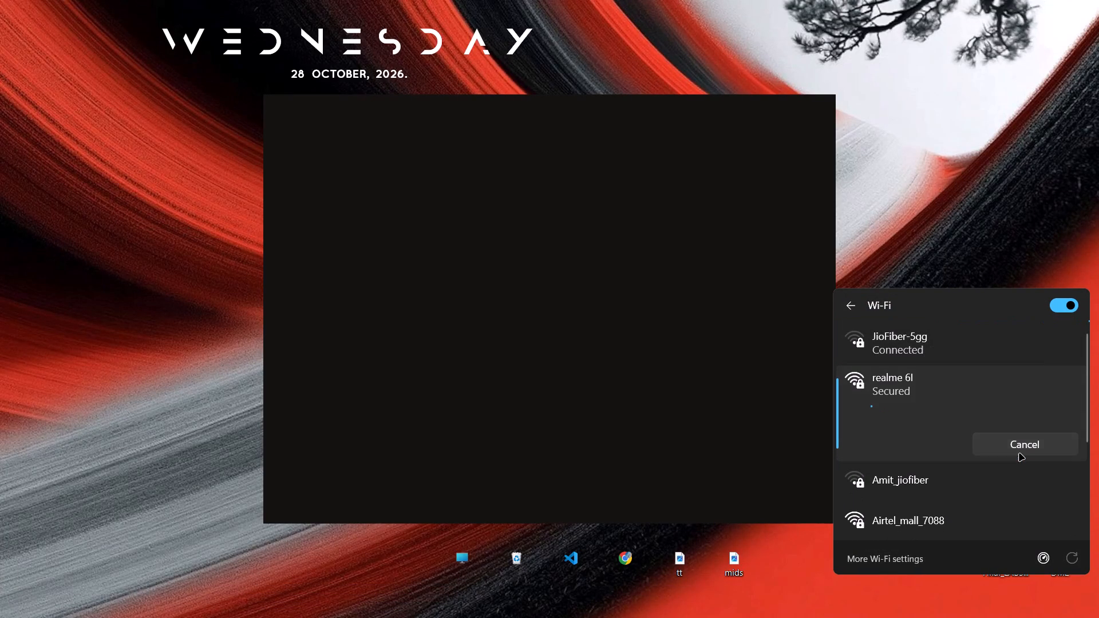
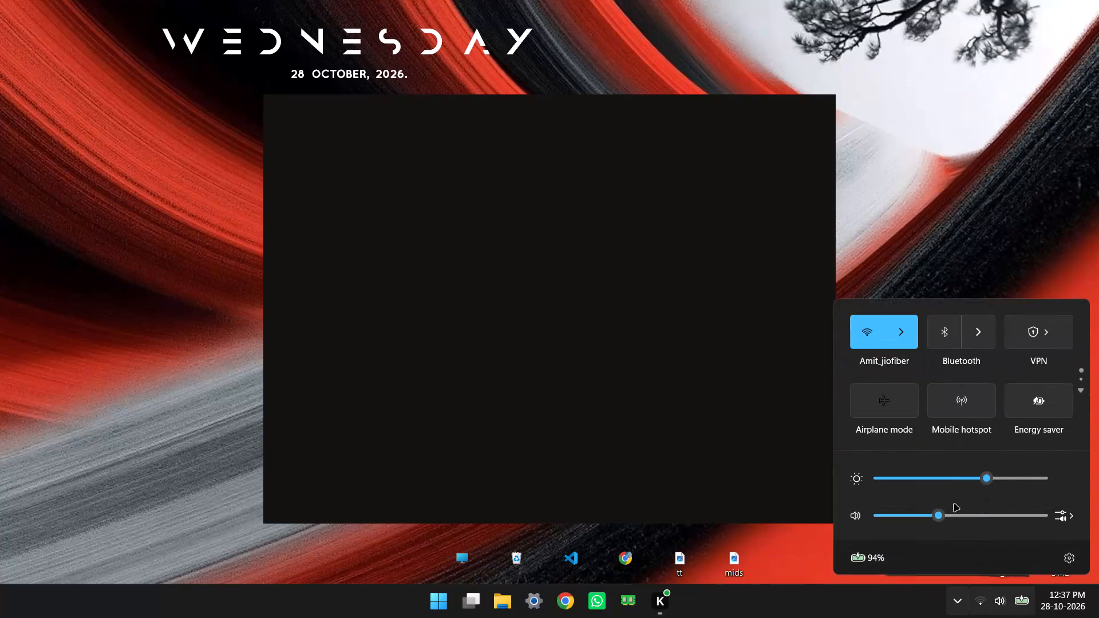
Connect the computer to the realme 6I Wi-Fi network.
{"action": "left_click", "coordinate": [902, 331]}
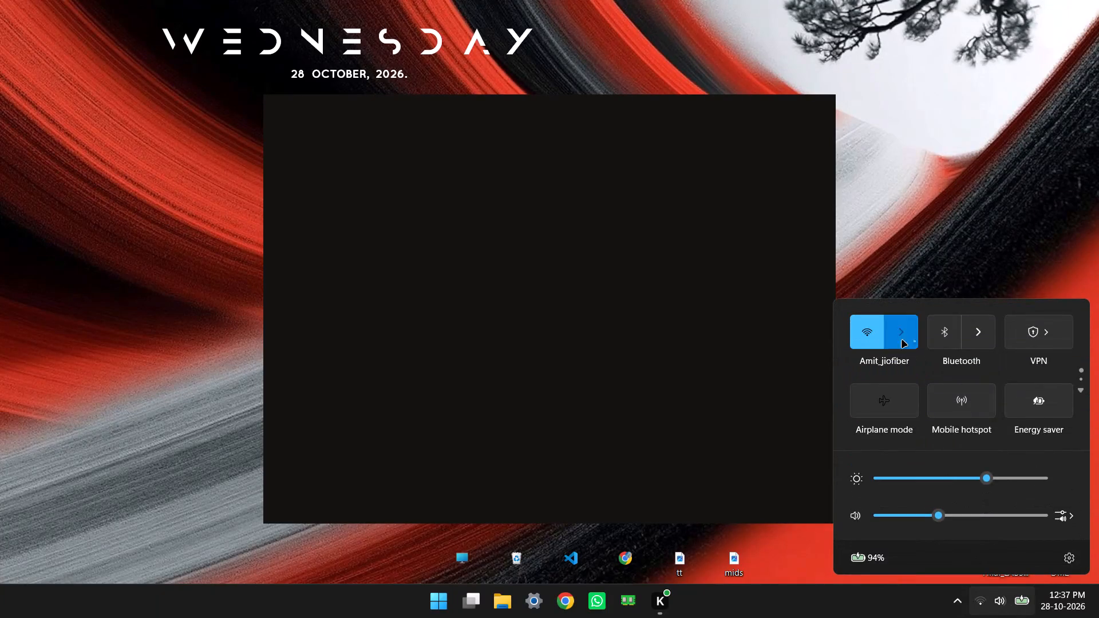
{"action": "left_click", "coordinate": [916, 422]}
{"action": "left_click", "coordinate": [986, 447]}
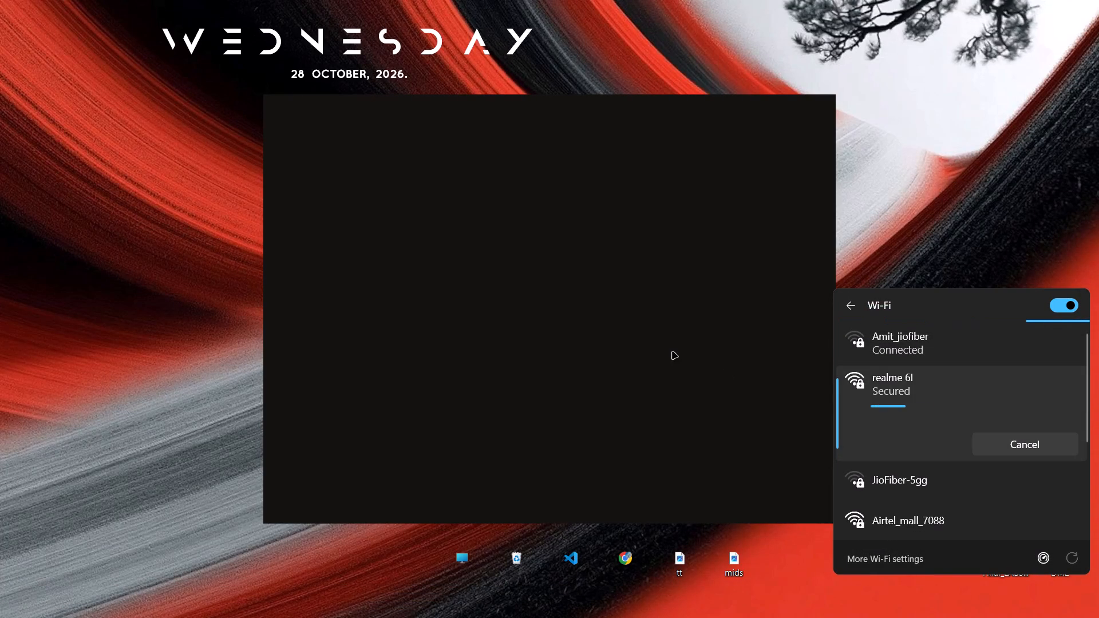
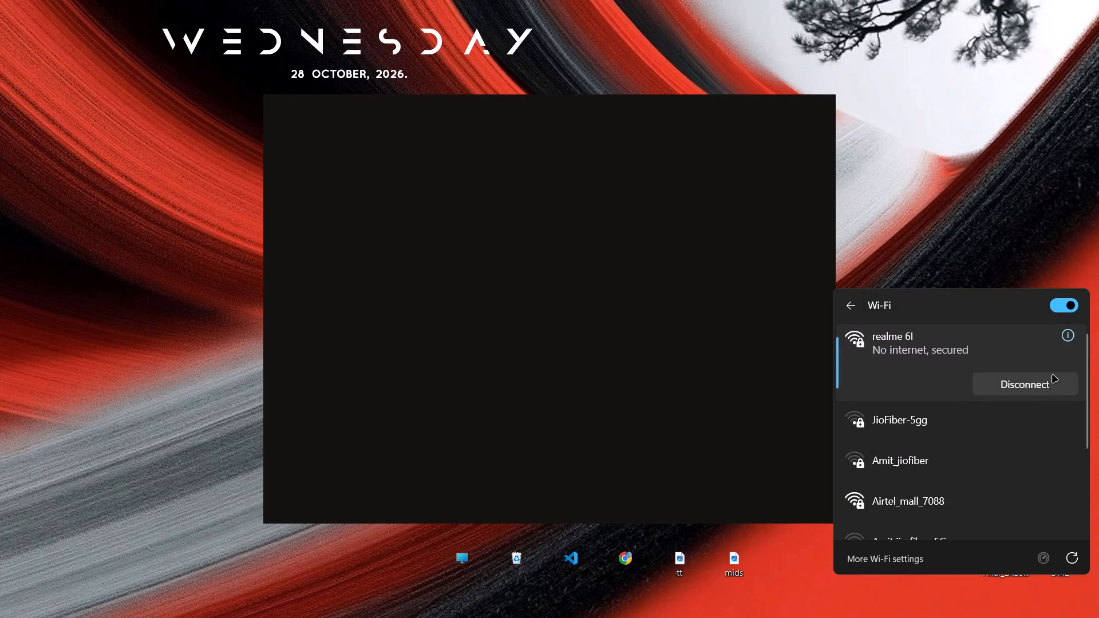
Connect the computer to the Amit_jiofiber Wi-Fi network, leaving automatic connection enabled.
{"action": "left_click", "coordinate": [1002, 452]}
{"action": "left_click", "coordinate": [1024, 497]}
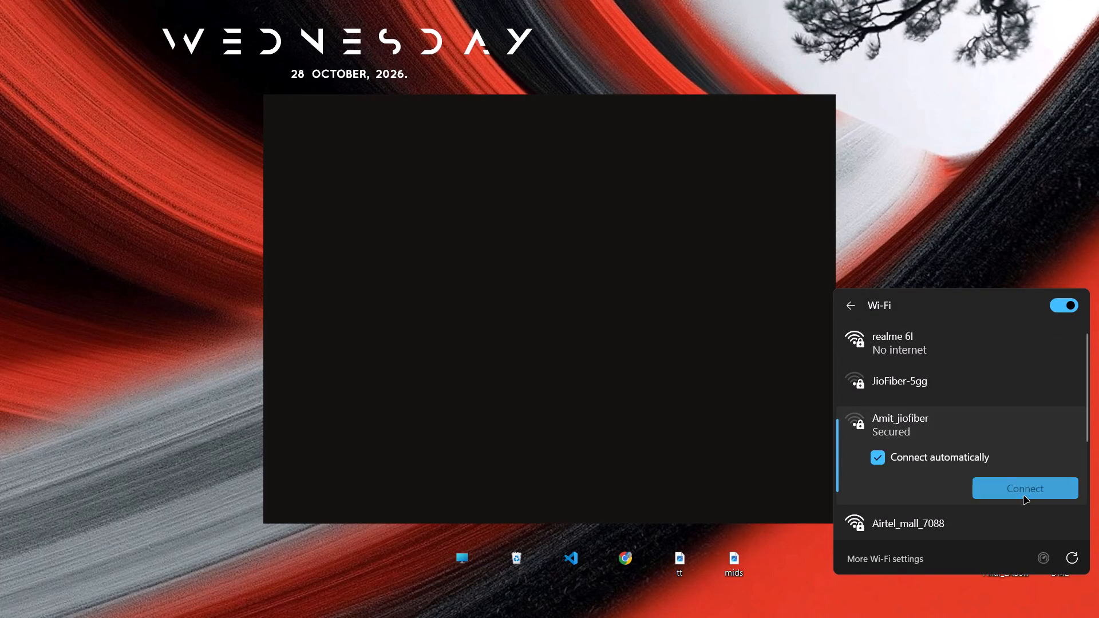
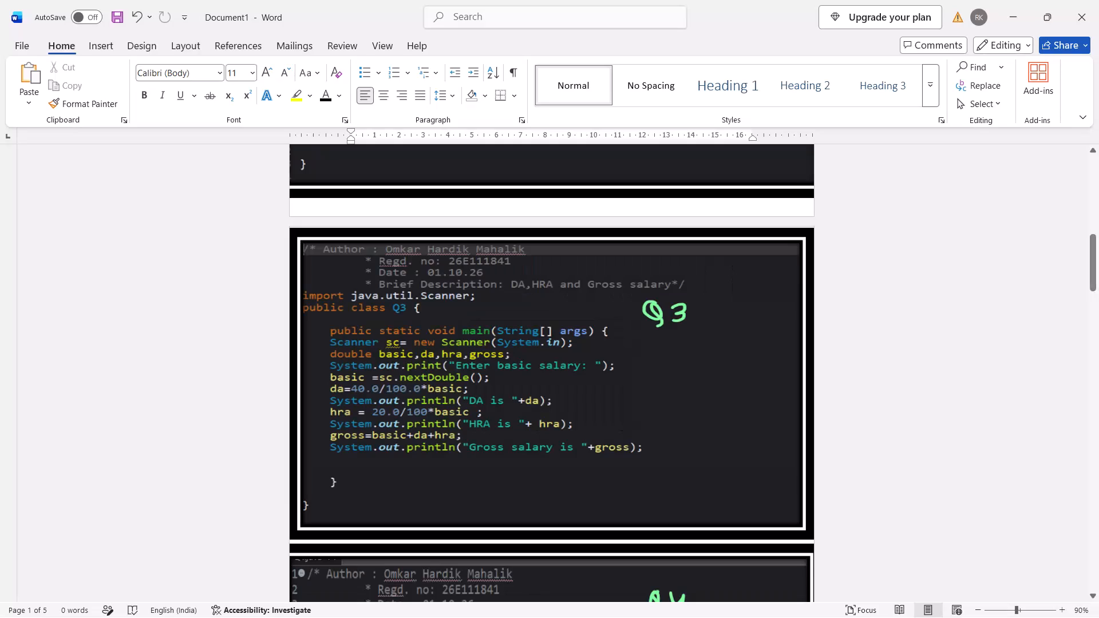
Start saving a copy of the document to this PC's Desktop folder and bring up the available file formats.
{"action": "left_click", "coordinate": [20, 55]}
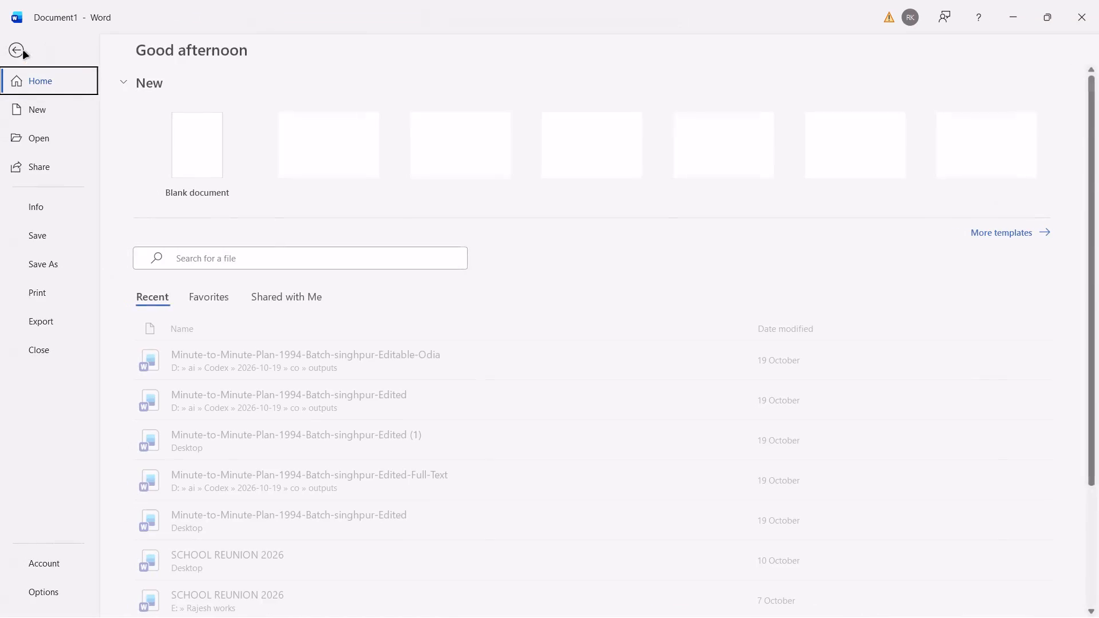
{"action": "left_click", "coordinate": [46, 257]}
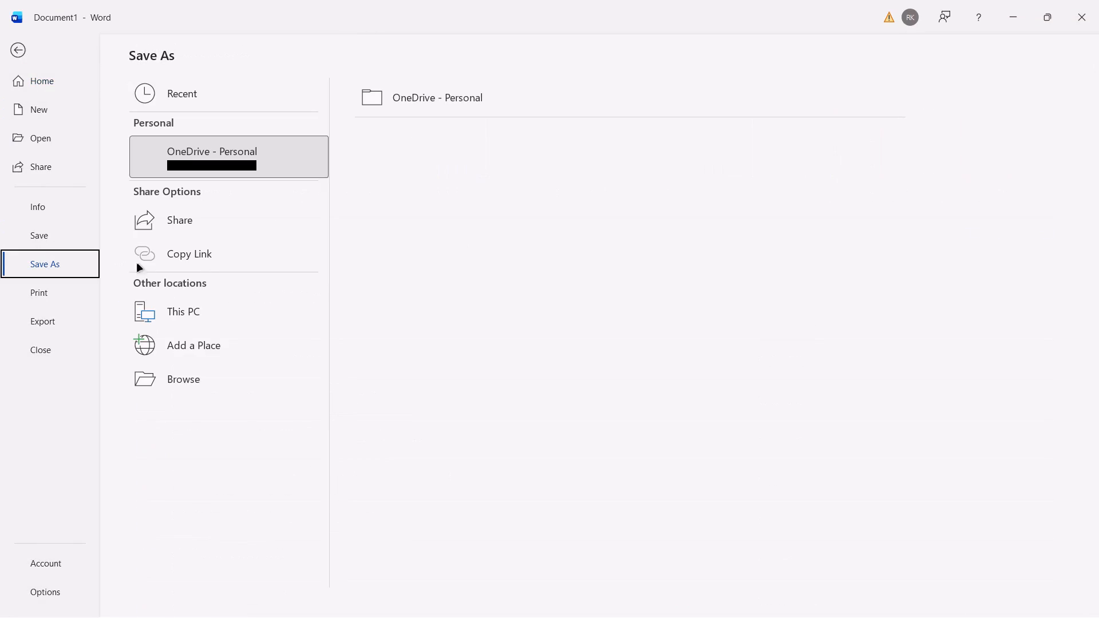
{"action": "left_click", "coordinate": [214, 311]}
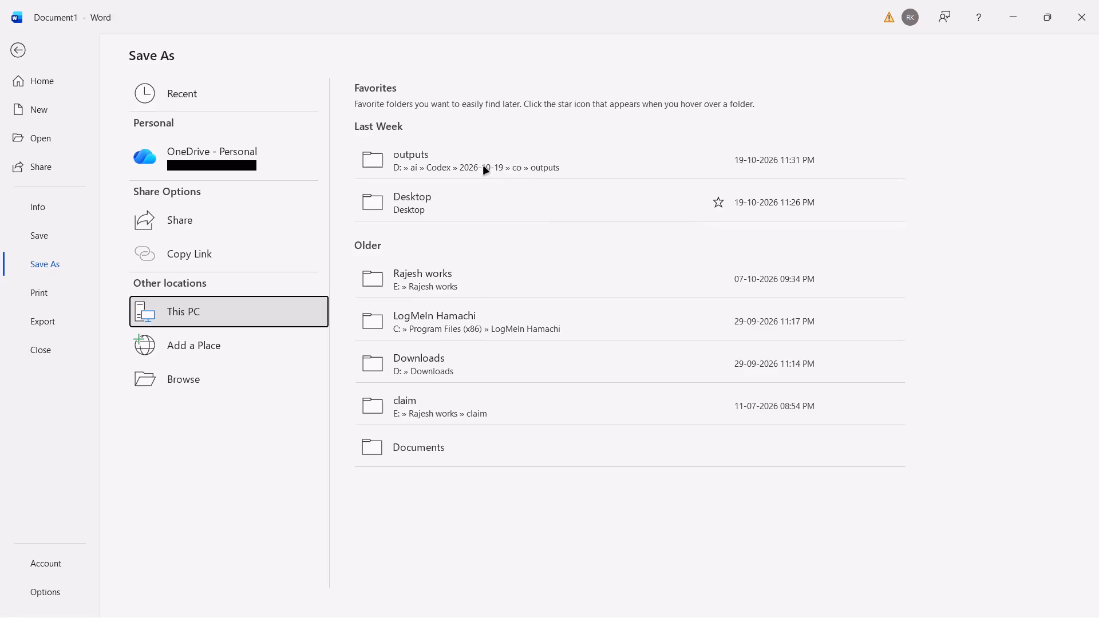
{"action": "left_click", "coordinate": [482, 198]}
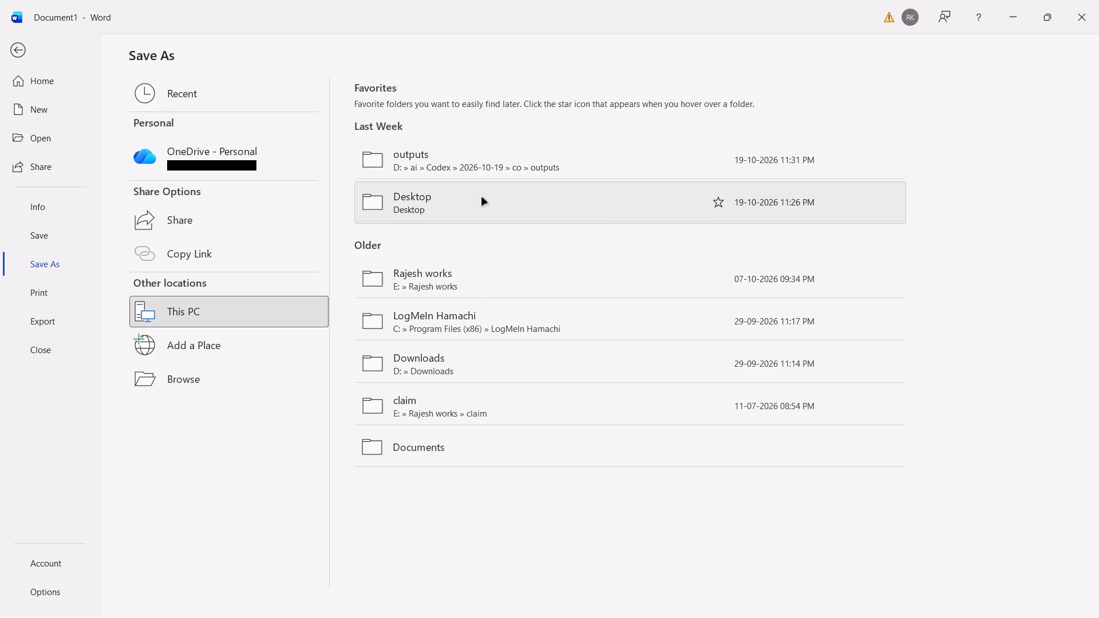
{"action": "left_click", "coordinate": [303, 255]}
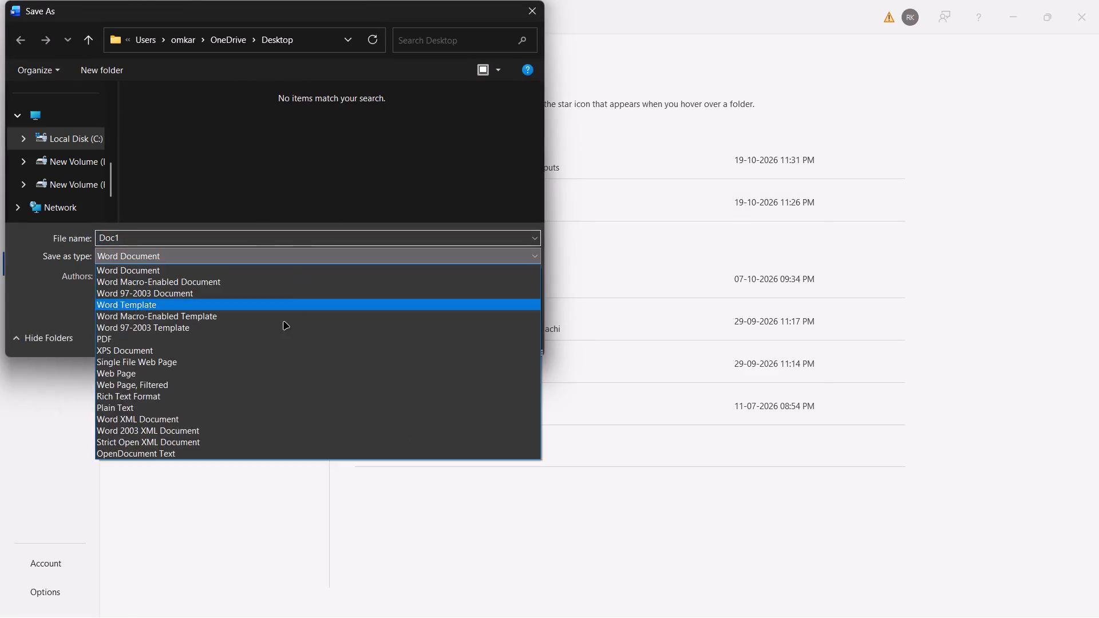
Save the document to the Desktop folder as a PDF named "icp assin2".
{"action": "left_click", "coordinate": [258, 340]}
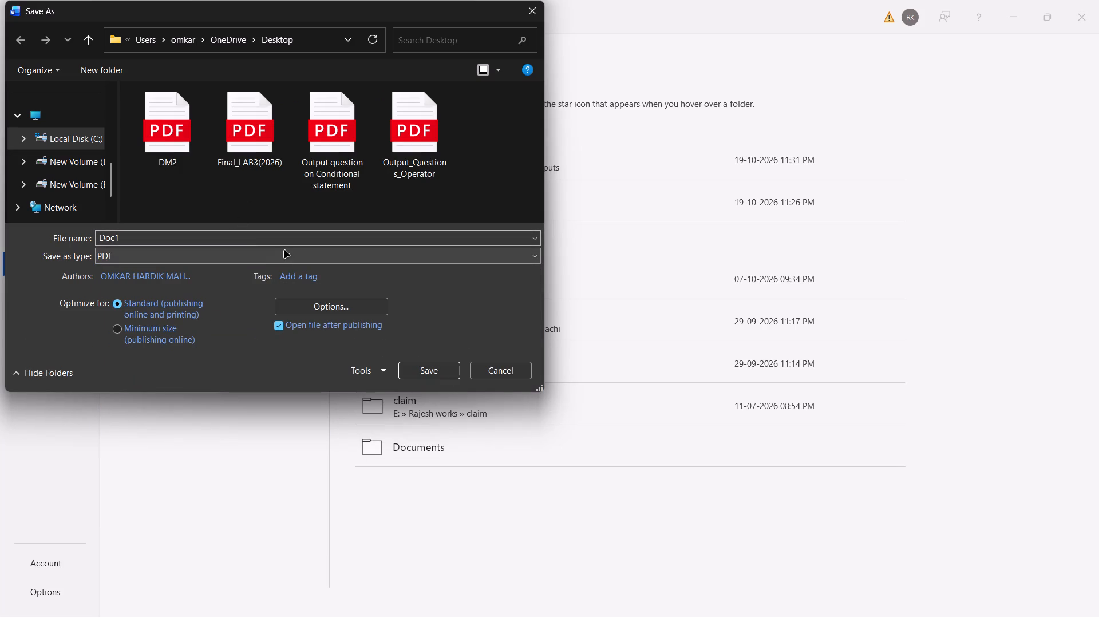
{"action": "left_click", "coordinate": [287, 235]}
{"action": "key", "text": "ctrl+a"}
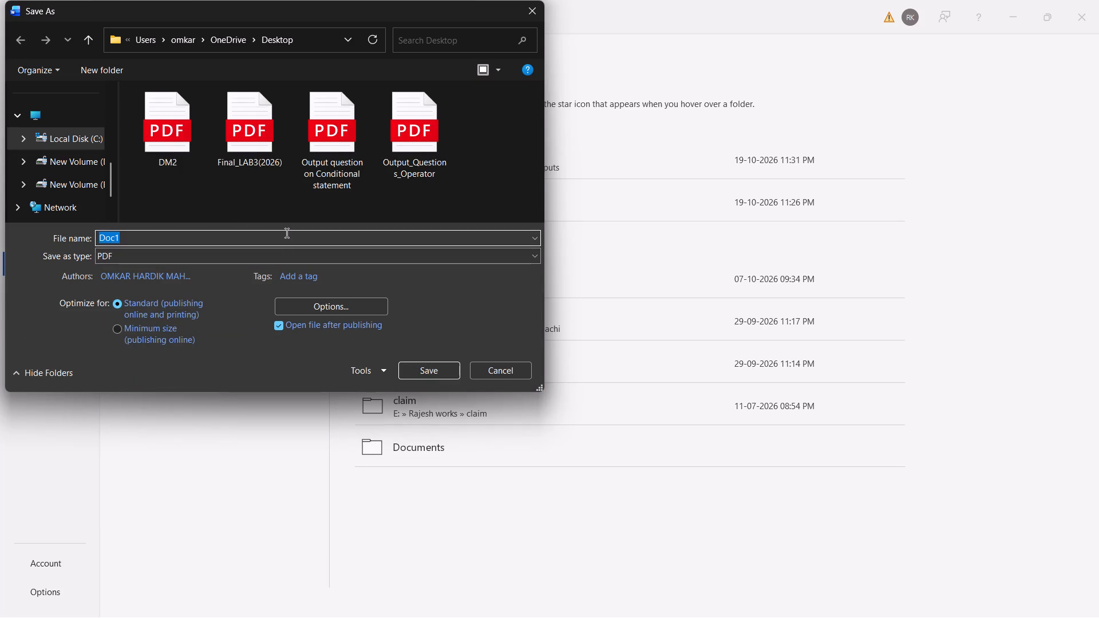
{"action": "type", "text": "icp s"}
{"action": "key", "text": "BackSpace"}
{"action": "type", "text": "as"}
{"action": "type", "text": "sin"}
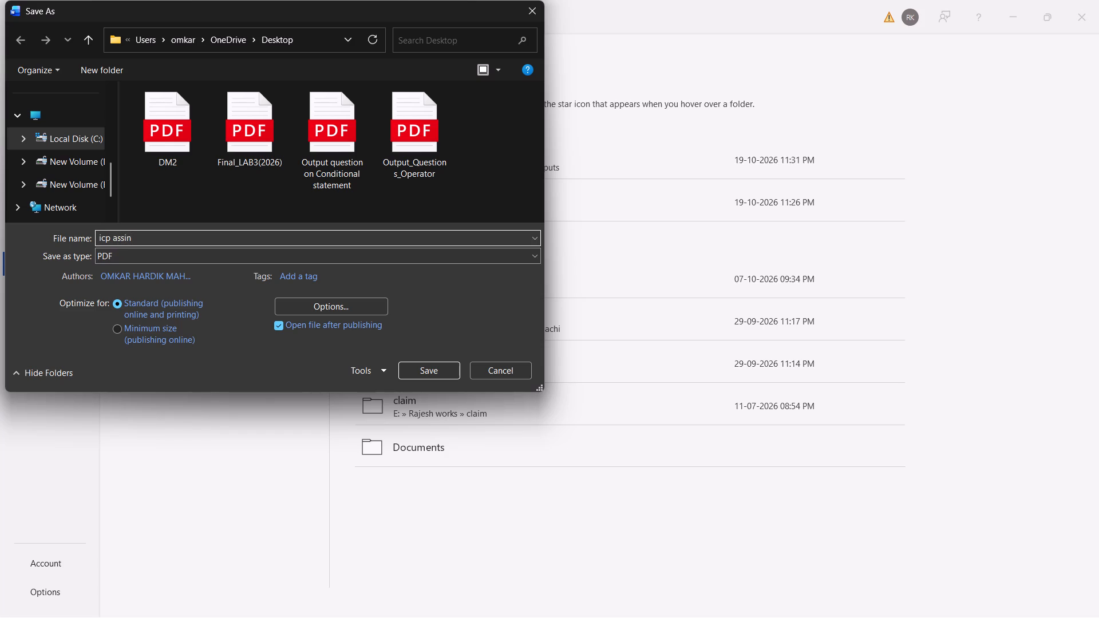
{"action": "key", "text": "Left"}
{"action": "key", "text": "Right"}
{"action": "key", "text": "2"}
{"action": "key", "text": "Return"}
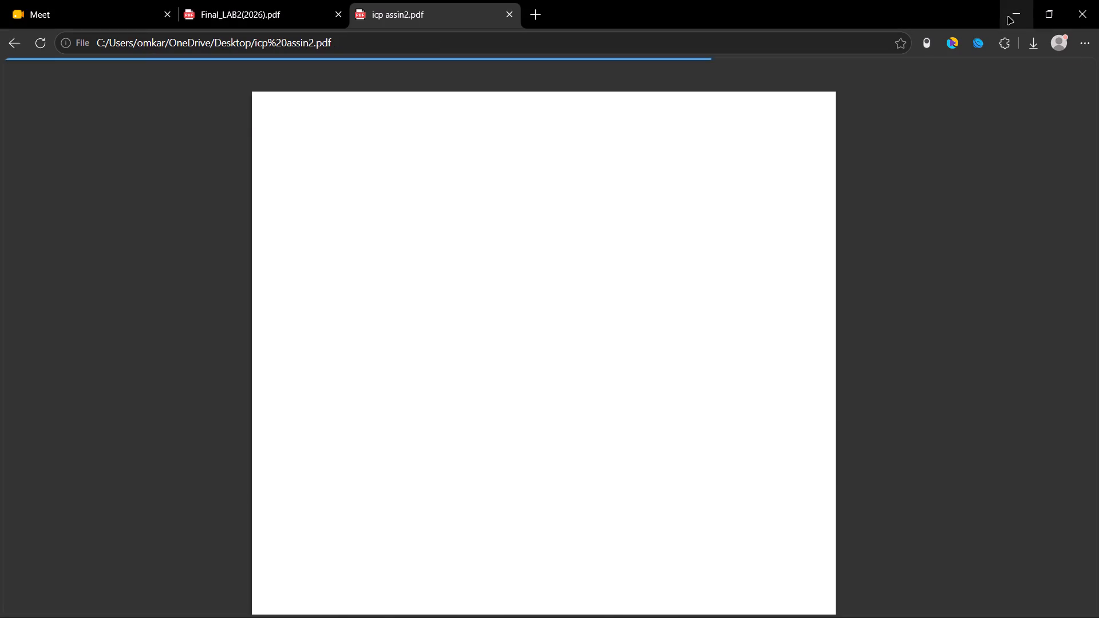
Look through the pages of the exported PDF in Edge and close it.
{"action": "scroll", "coordinate": [604, 263], "scroll_direction": "up", "scroll_amount": 4}
{"action": "scroll", "coordinate": [608, 251], "scroll_direction": "down", "scroll_amount": 9}
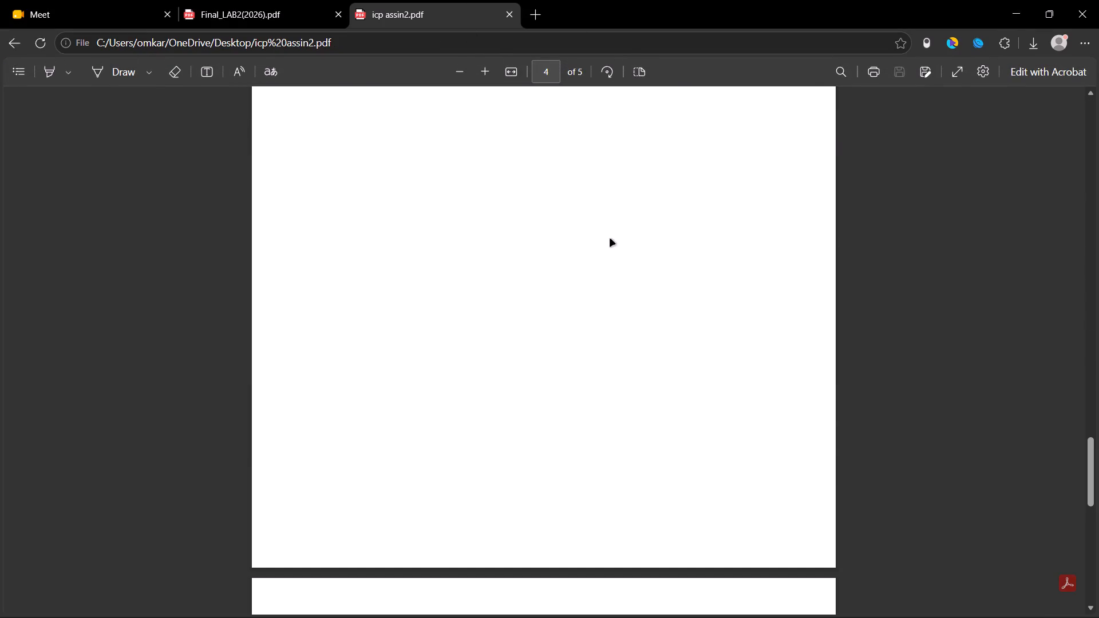
{"action": "scroll", "coordinate": [610, 239], "scroll_direction": "down", "scroll_amount": 9}
{"action": "middle_click", "coordinate": [454, 18]}
Copy the "icp assin2" PDF from the desktop into the ICP folder inside "assinment" and close the folder window.
{"action": "key", "text": "super+d"}
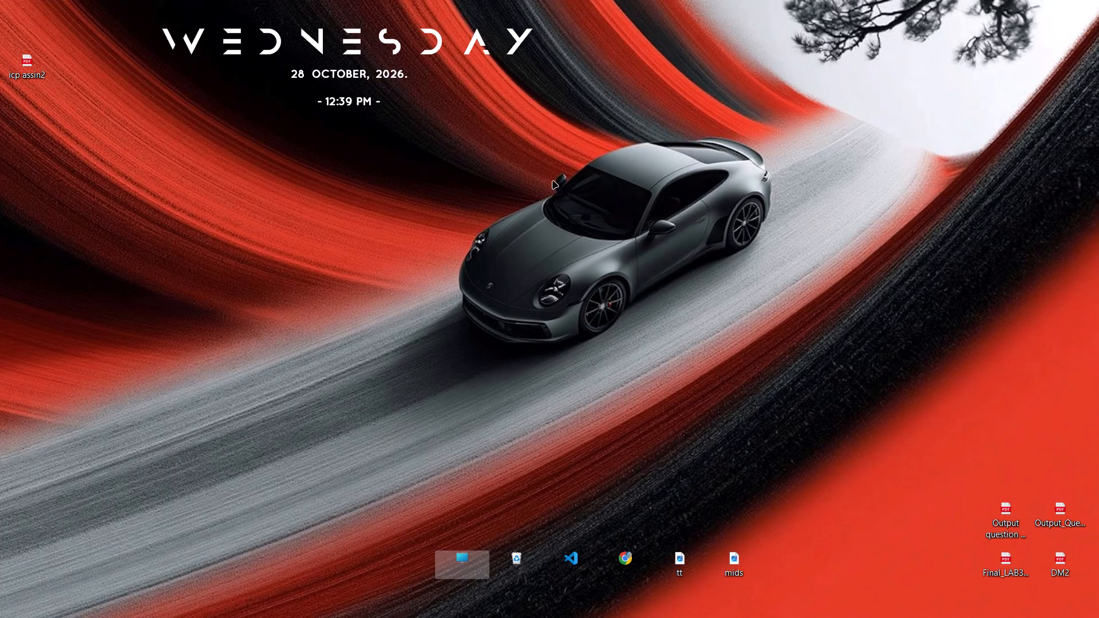
{"action": "left_click", "coordinate": [27, 64]}
{"action": "key", "text": "ctrl+c"}
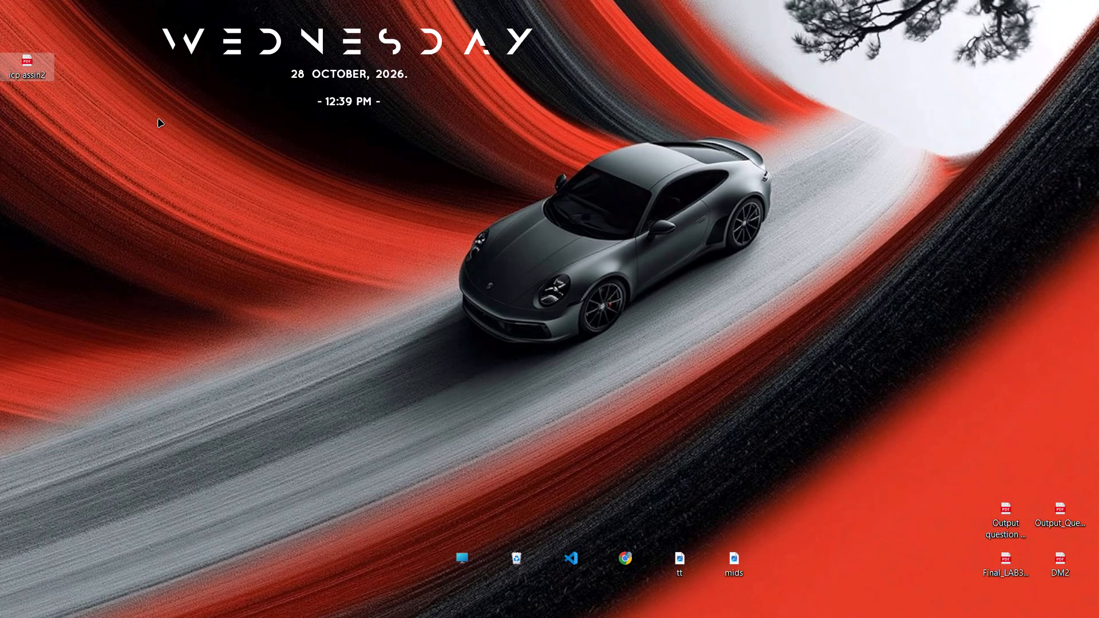
{"action": "key", "text": "c"}
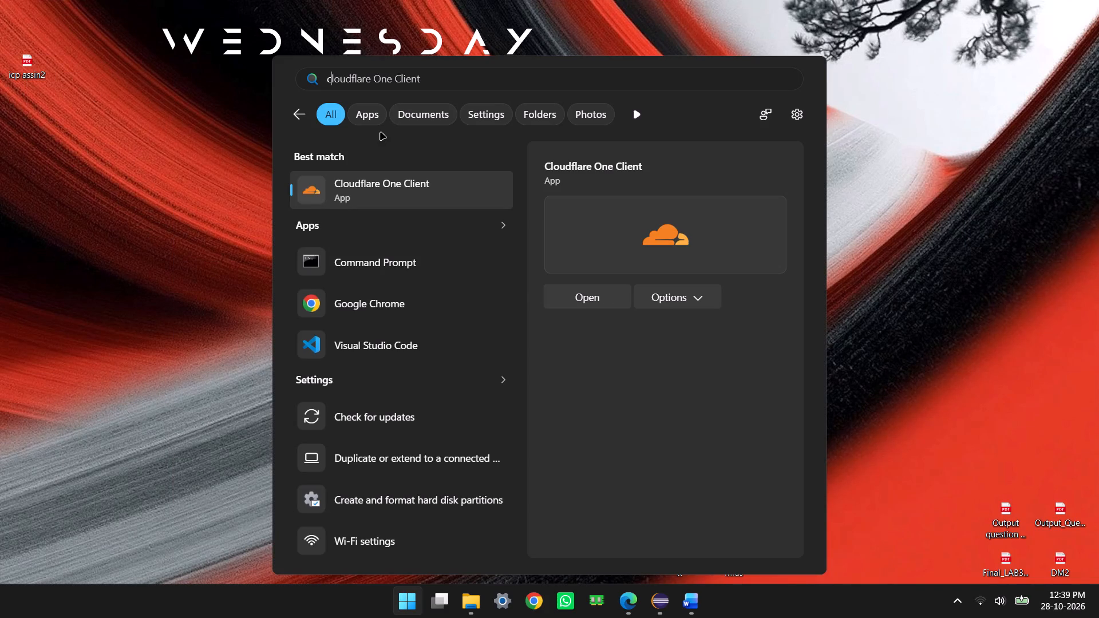
{"action": "type", "text": "ic"}
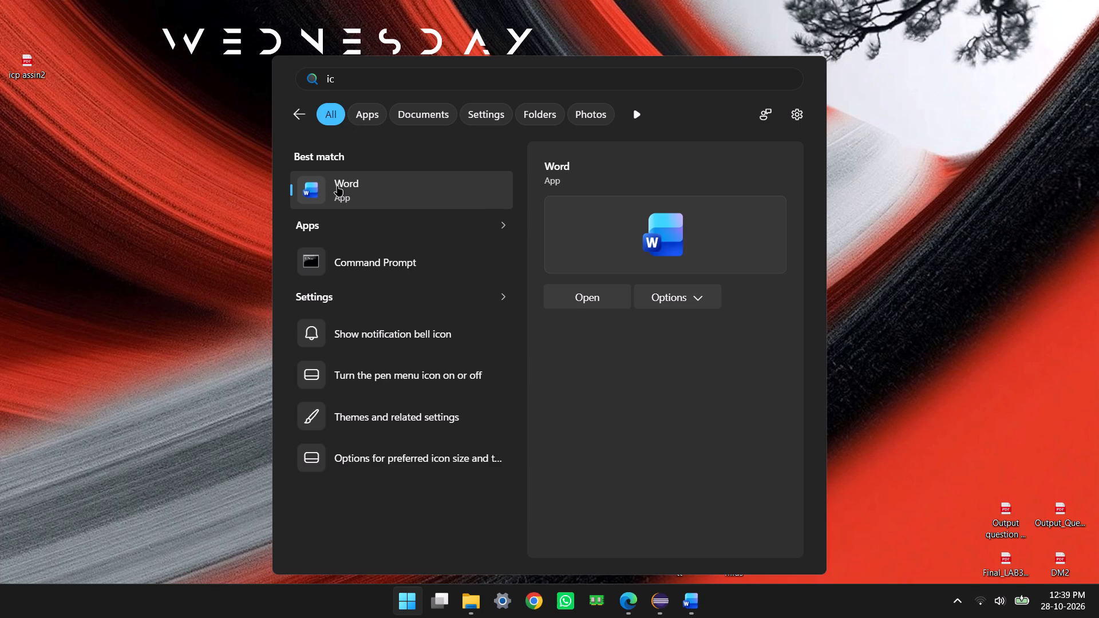
{"action": "key", "text": "p"}
{"action": "left_click", "coordinate": [377, 260]}
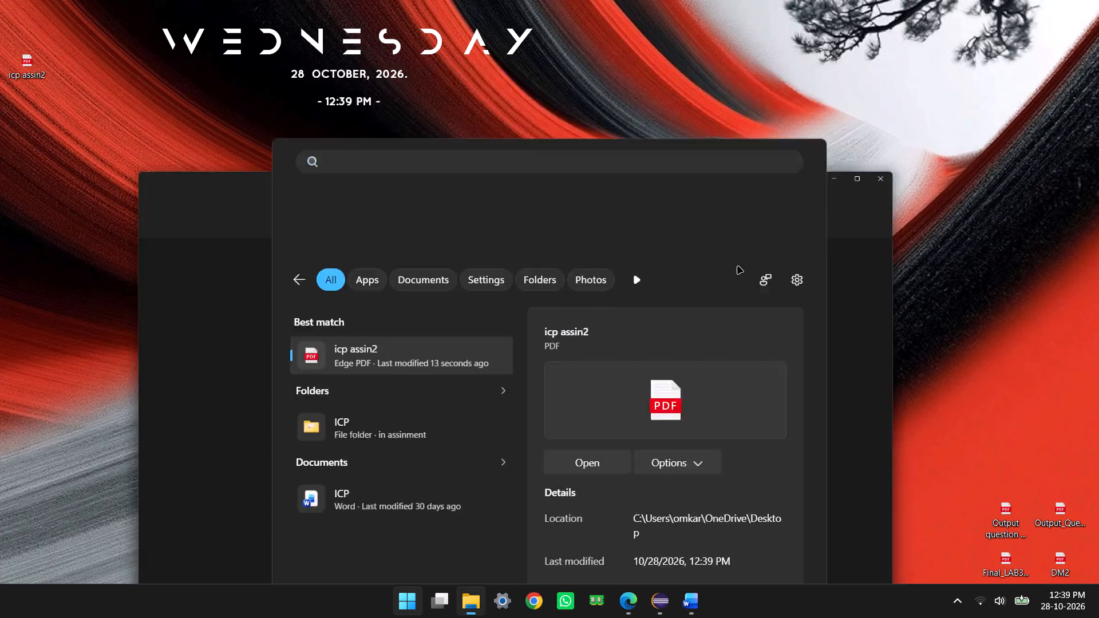
{"action": "left_click", "coordinate": [375, 247]}
{"action": "key", "text": "ctrl+v"}
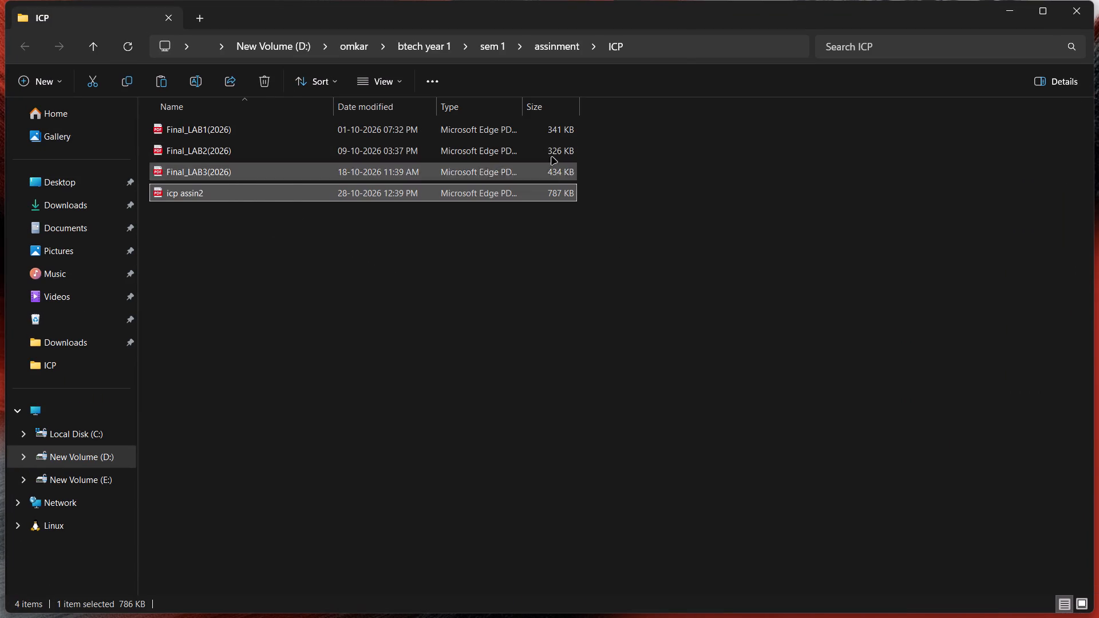
{"action": "left_click", "coordinate": [1062, 7]}
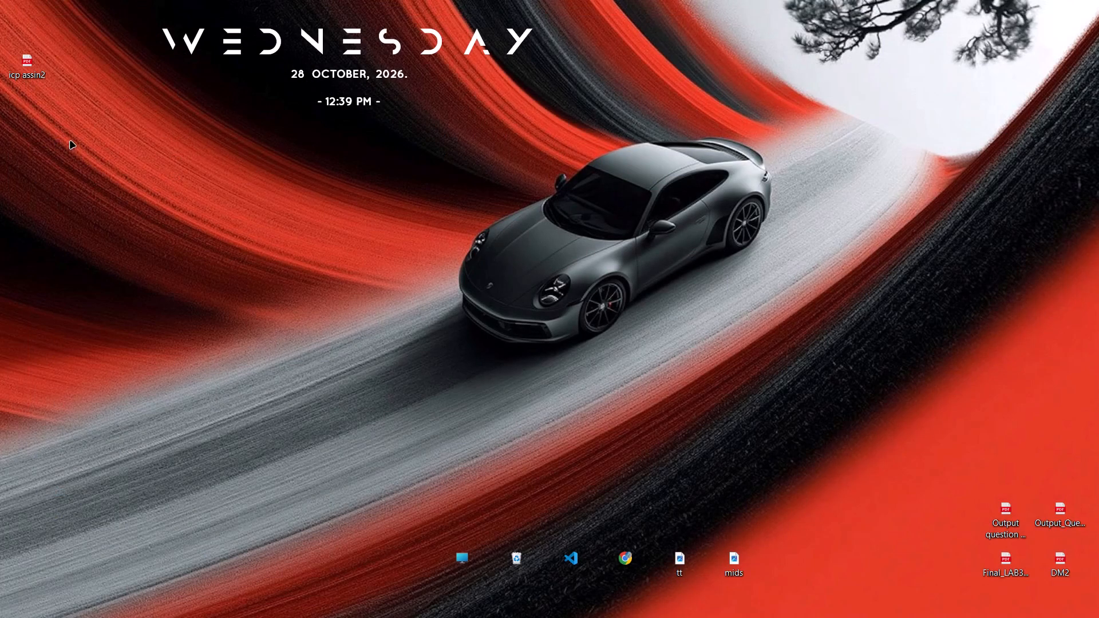